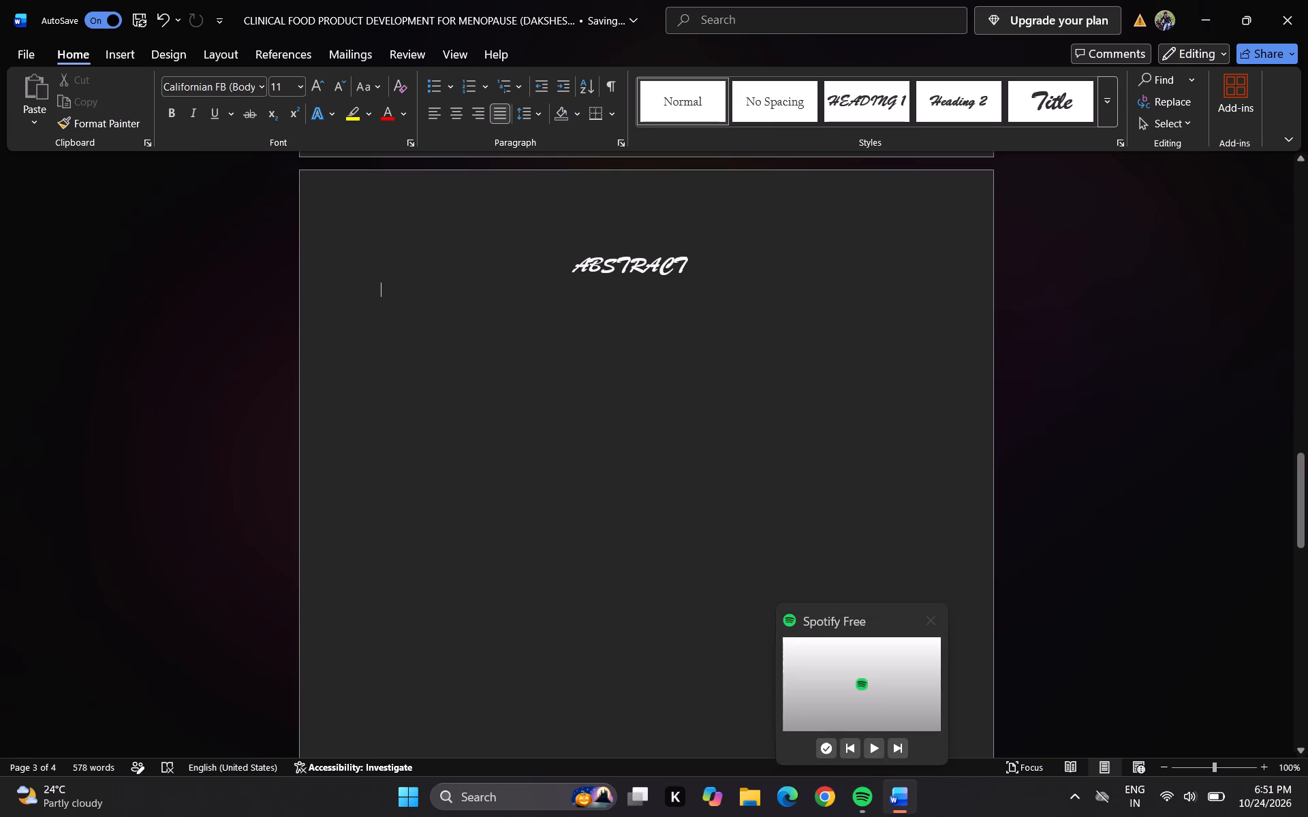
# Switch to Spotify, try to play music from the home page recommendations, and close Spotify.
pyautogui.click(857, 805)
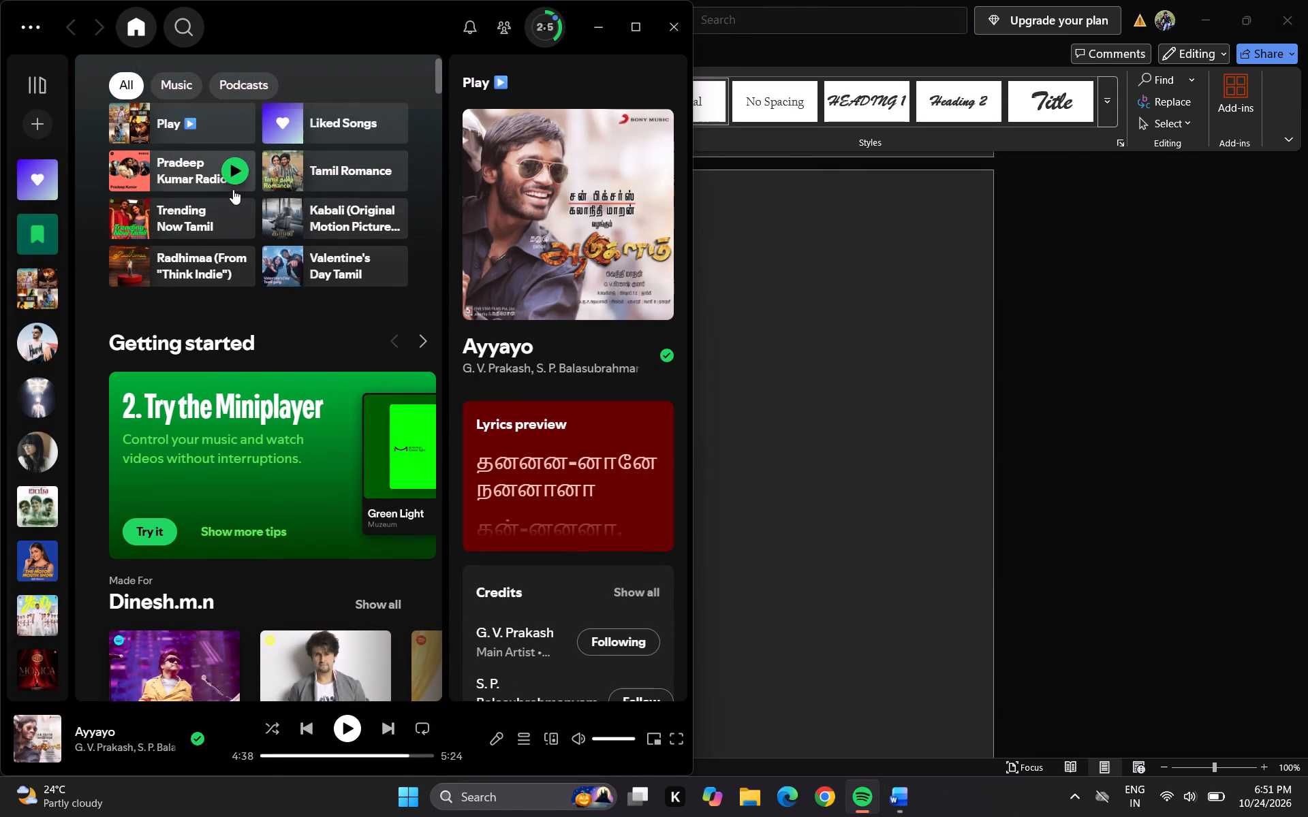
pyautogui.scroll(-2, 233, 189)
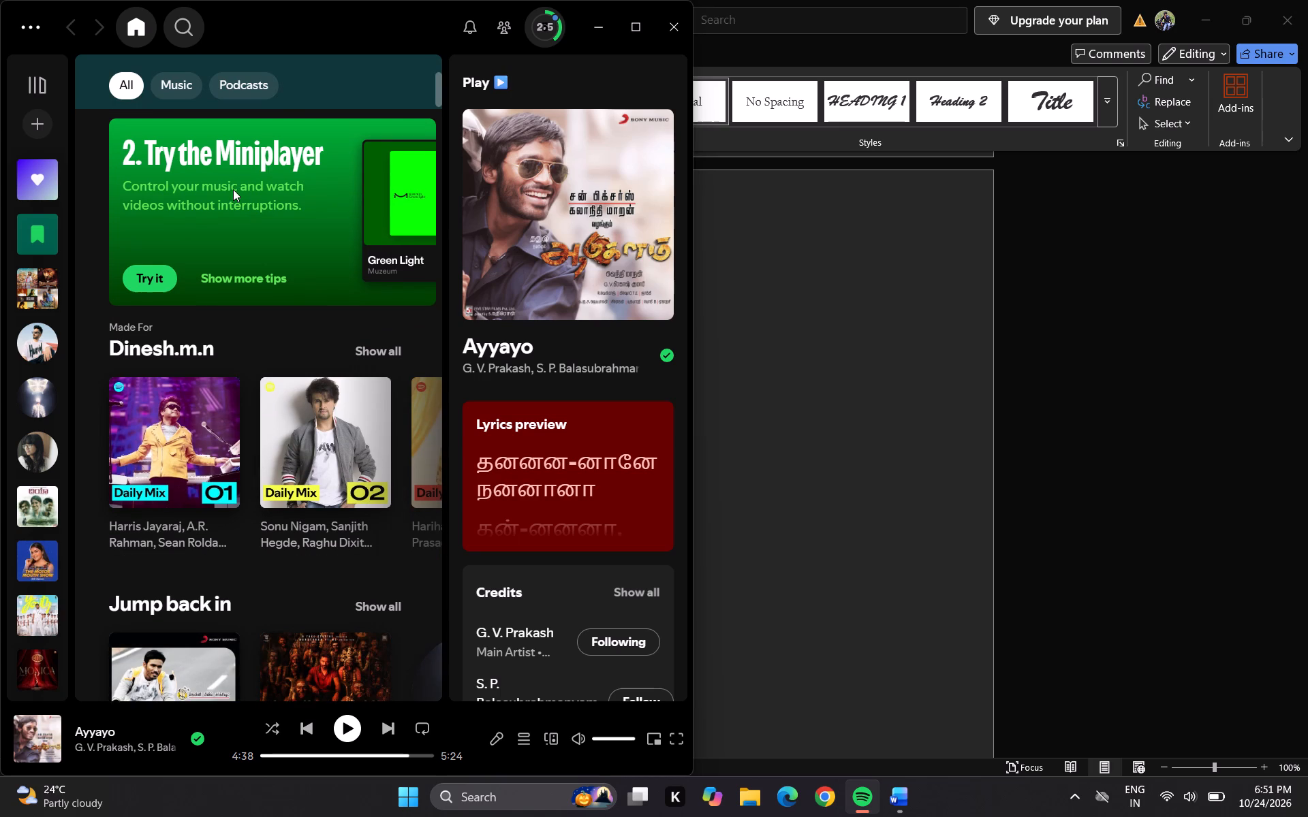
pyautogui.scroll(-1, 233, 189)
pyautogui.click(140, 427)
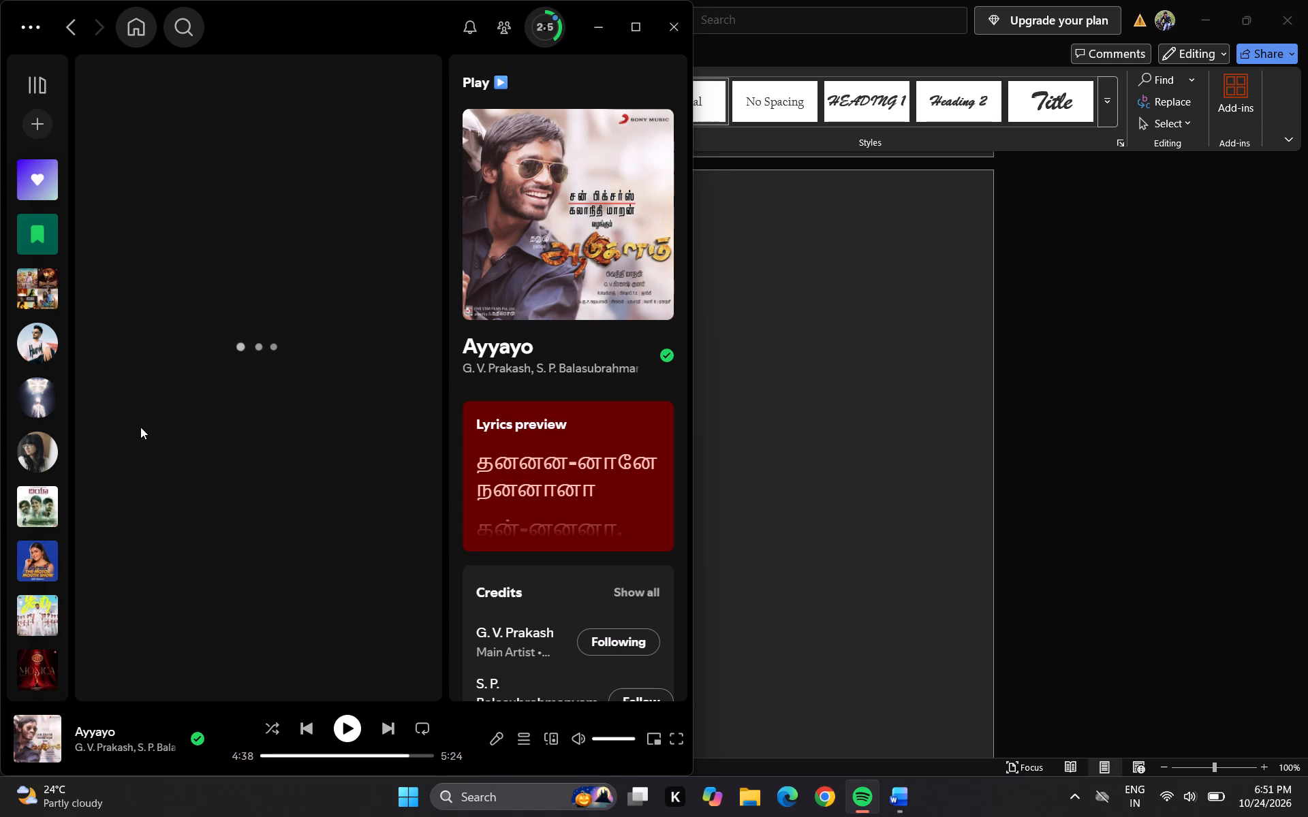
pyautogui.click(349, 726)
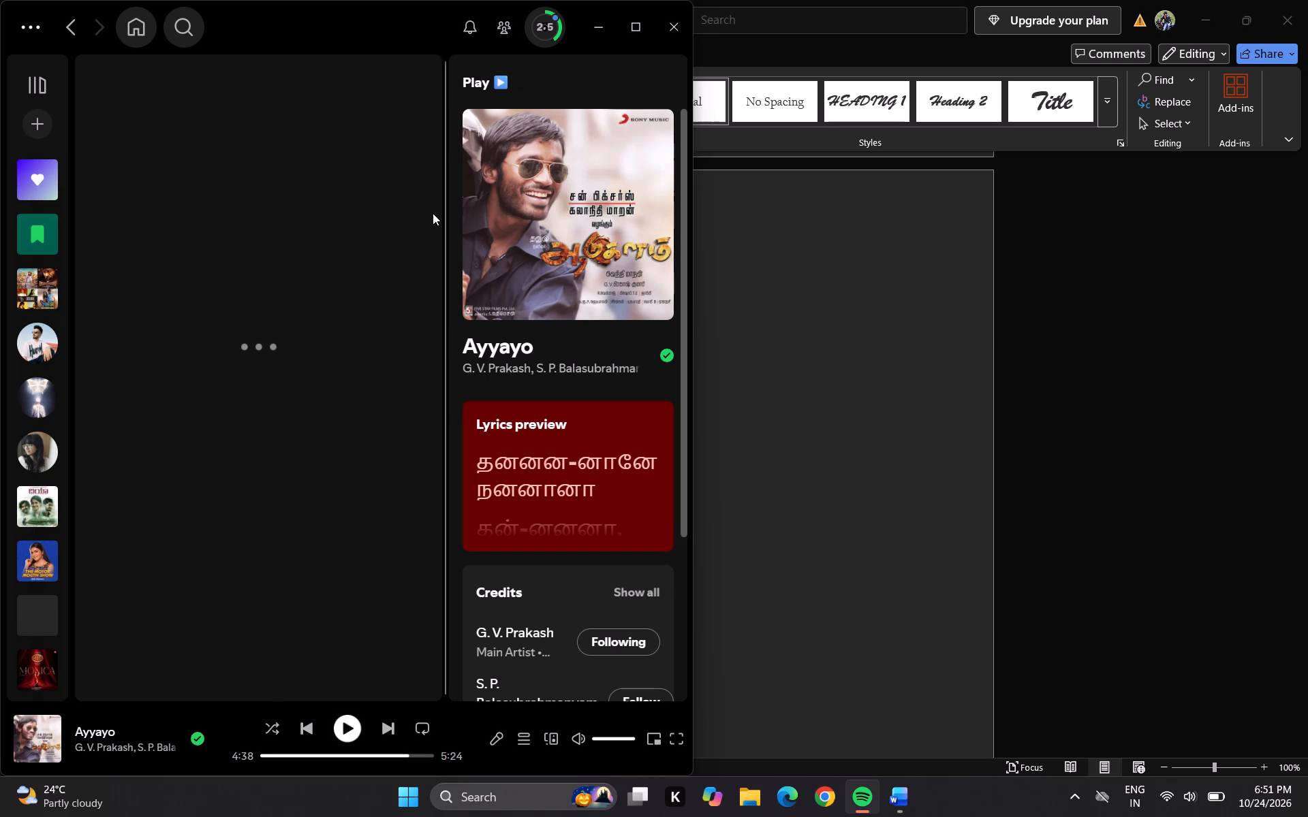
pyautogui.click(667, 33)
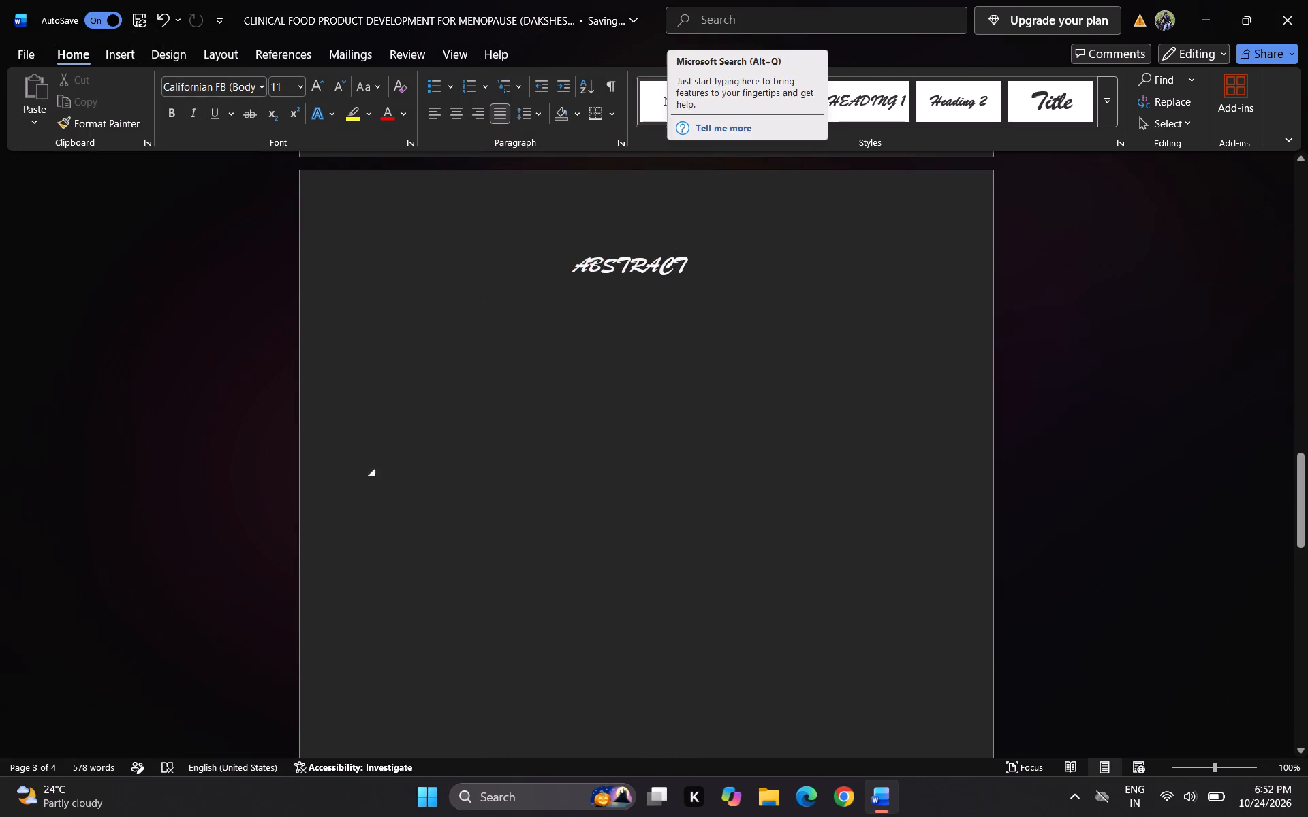
# Minimize the Word document to reach the desktop.
pyautogui.click(1192, 22)
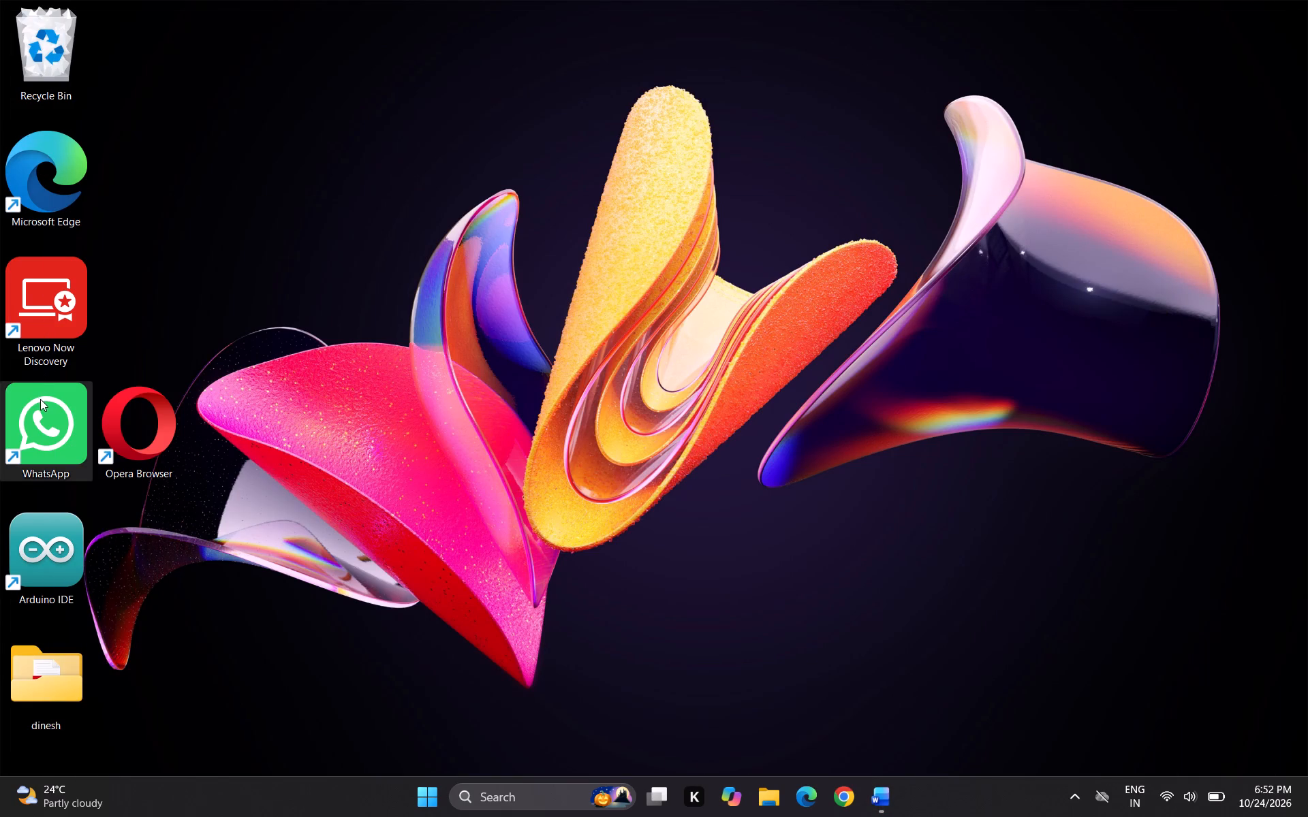
# Open WhatsApp from its desktop shortcut.
pyautogui.click(39, 391)
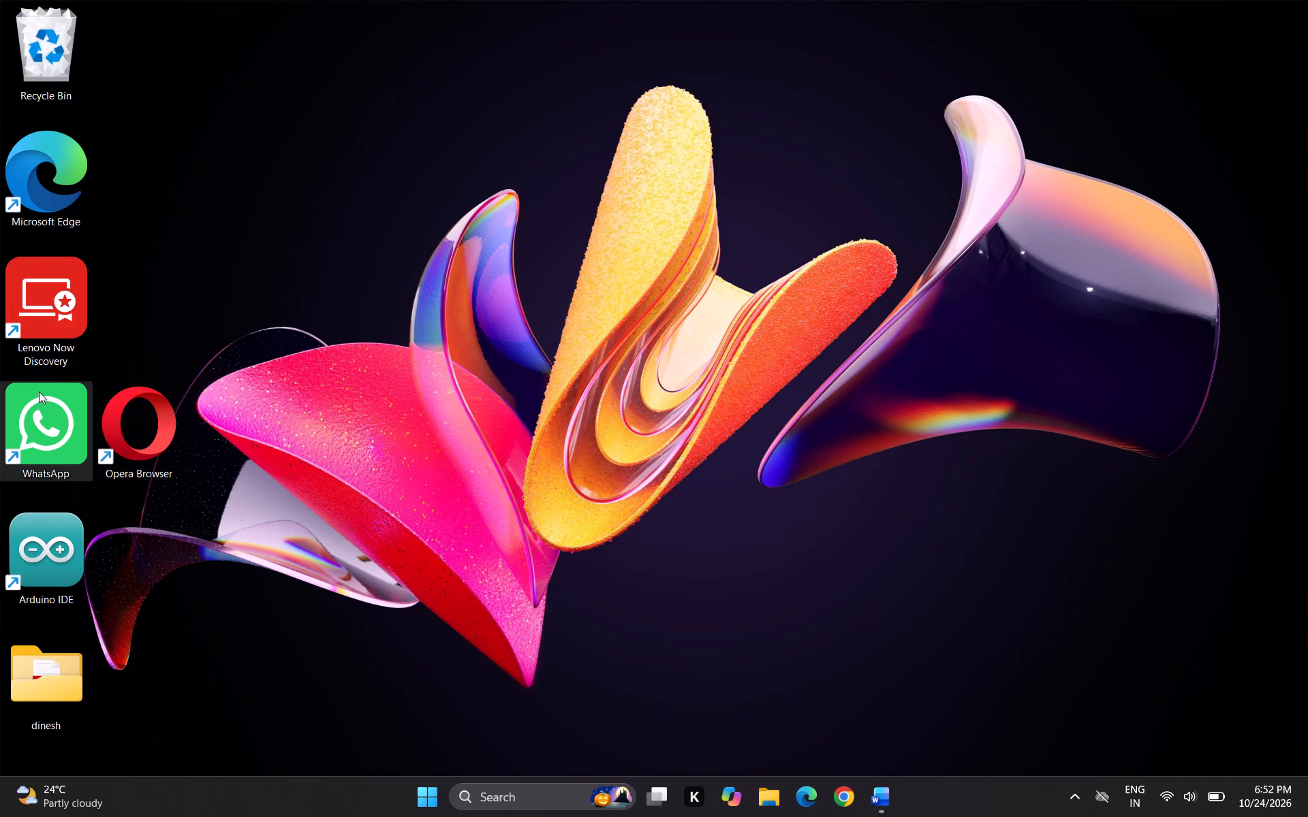
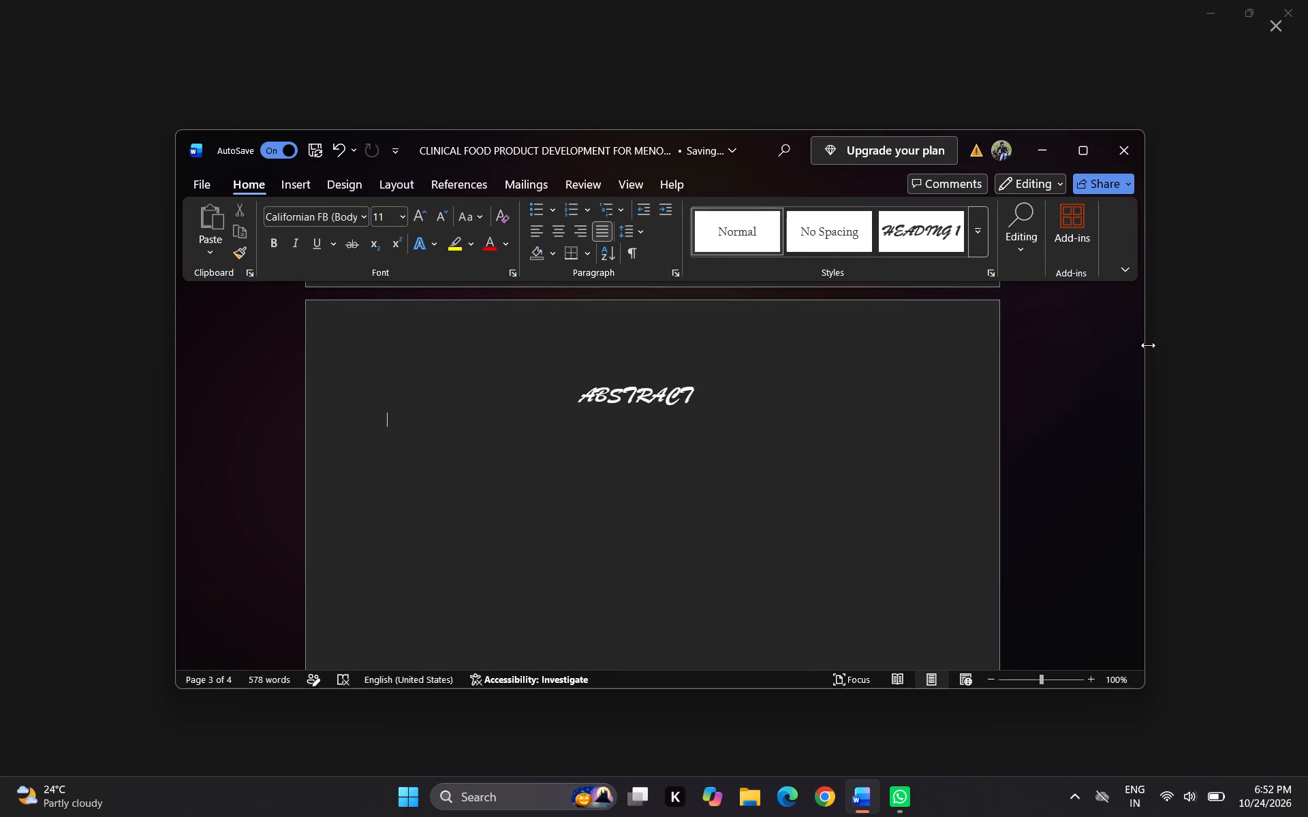
# Shrink the Word window in width and height so the thesis PDF open in WhatsApp shows around it.
pyautogui.moveTo(1148, 345); pyautogui.dragTo(956, 375)
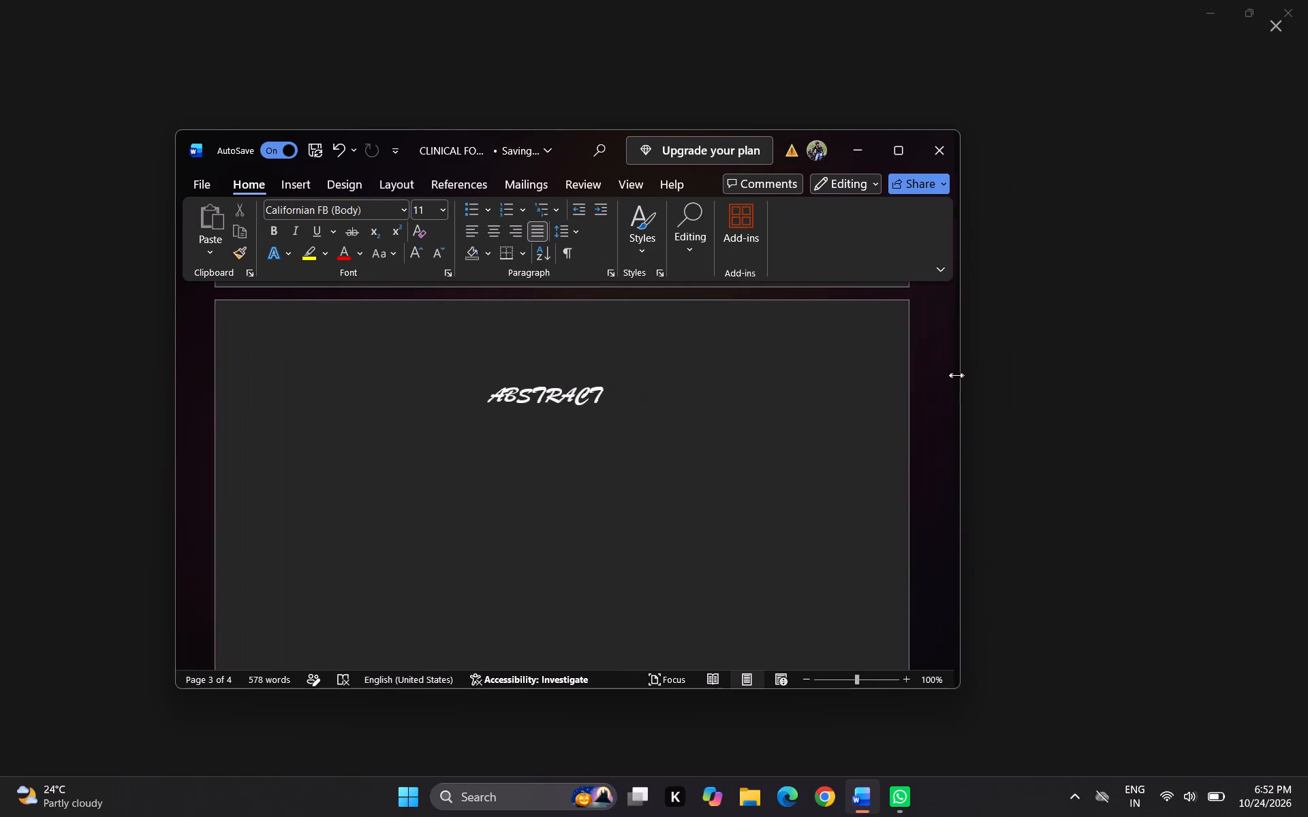
pyautogui.moveTo(956, 375); pyautogui.dragTo(946, 407)
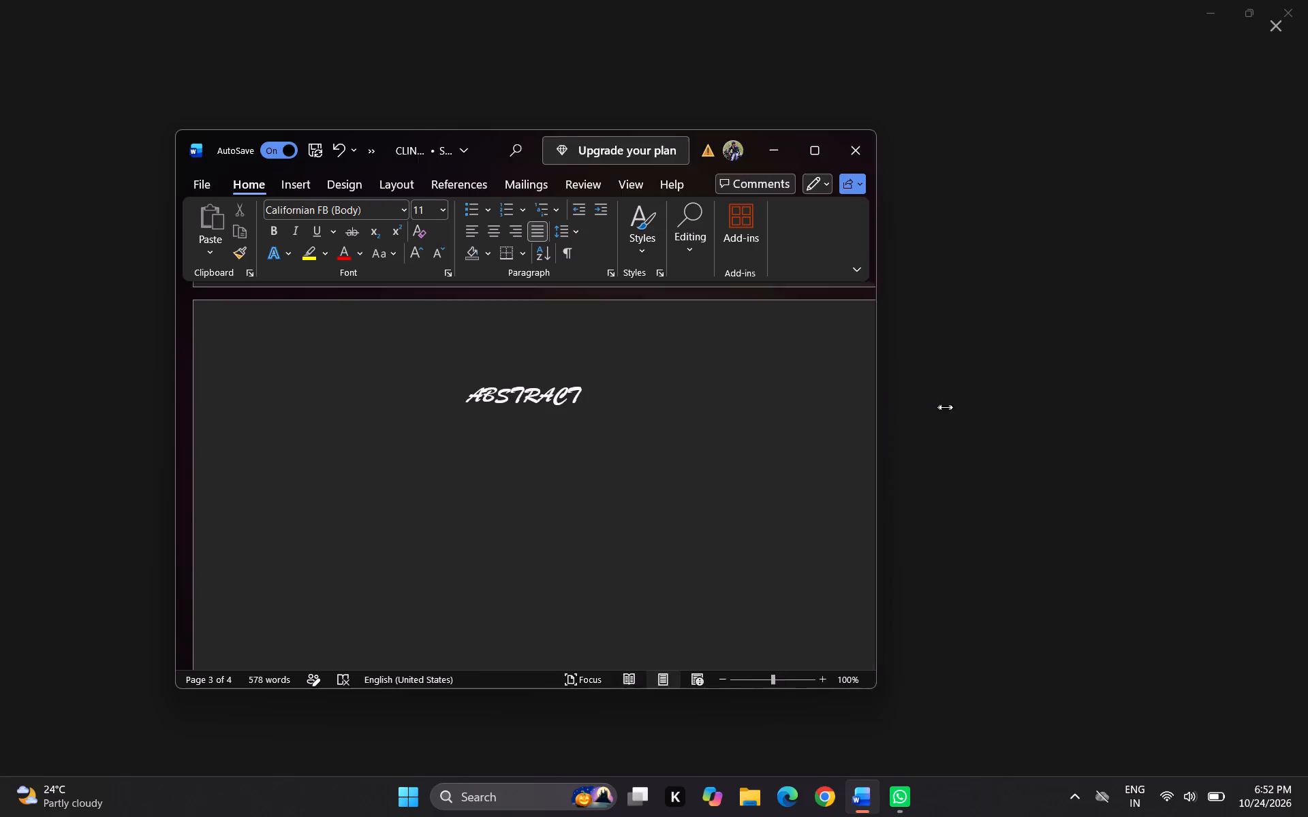
pyautogui.moveTo(946, 407); pyautogui.dragTo(919, 415)
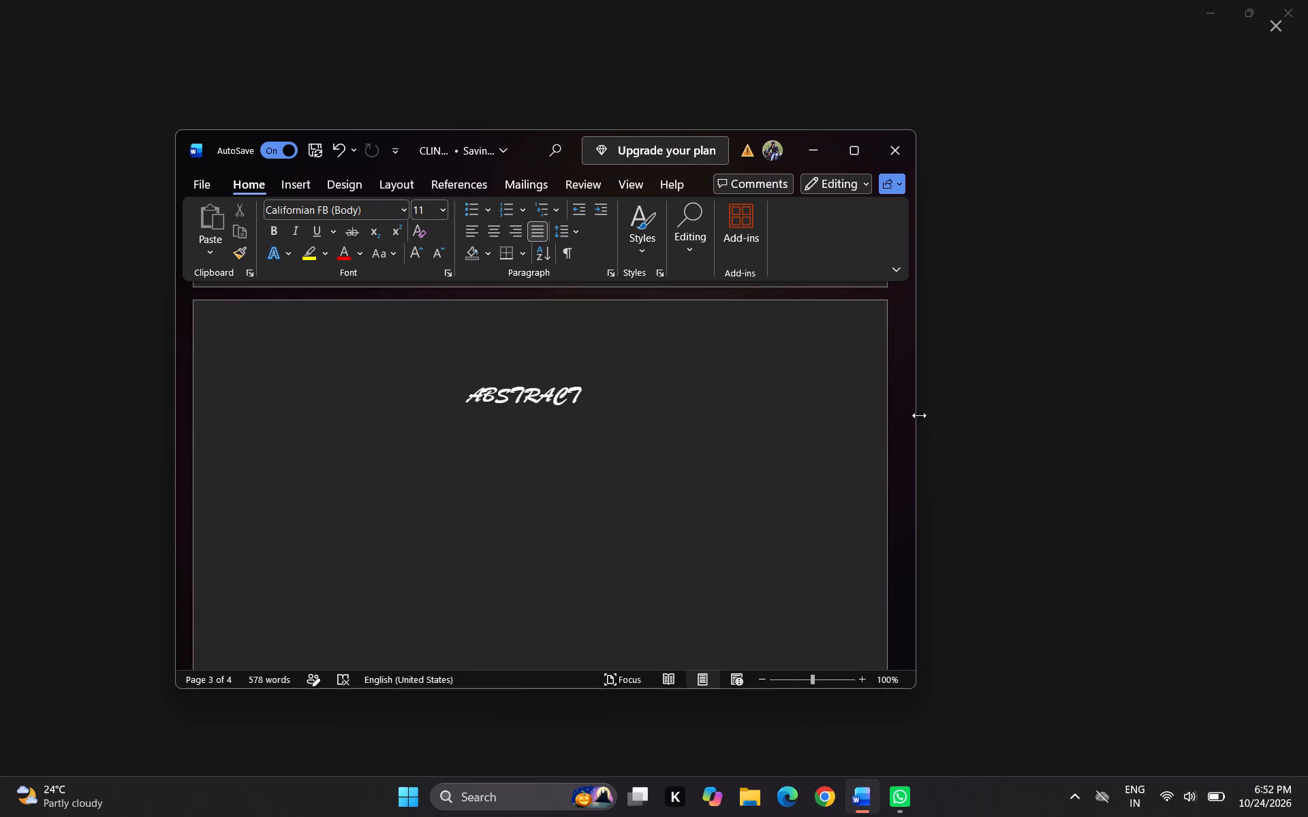
pyautogui.moveTo(919, 415); pyautogui.dragTo(899, 418)
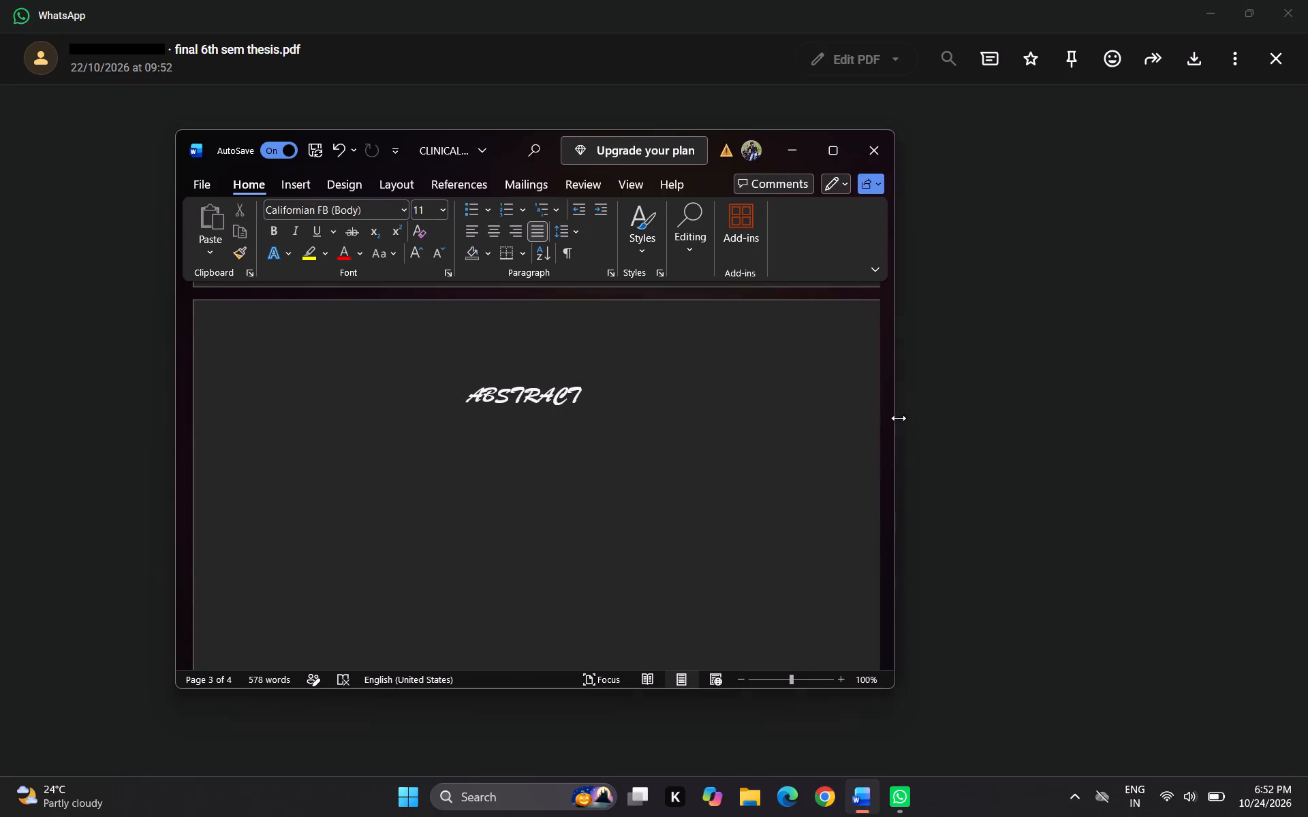
pyautogui.moveTo(899, 418); pyautogui.dragTo(907, 421)
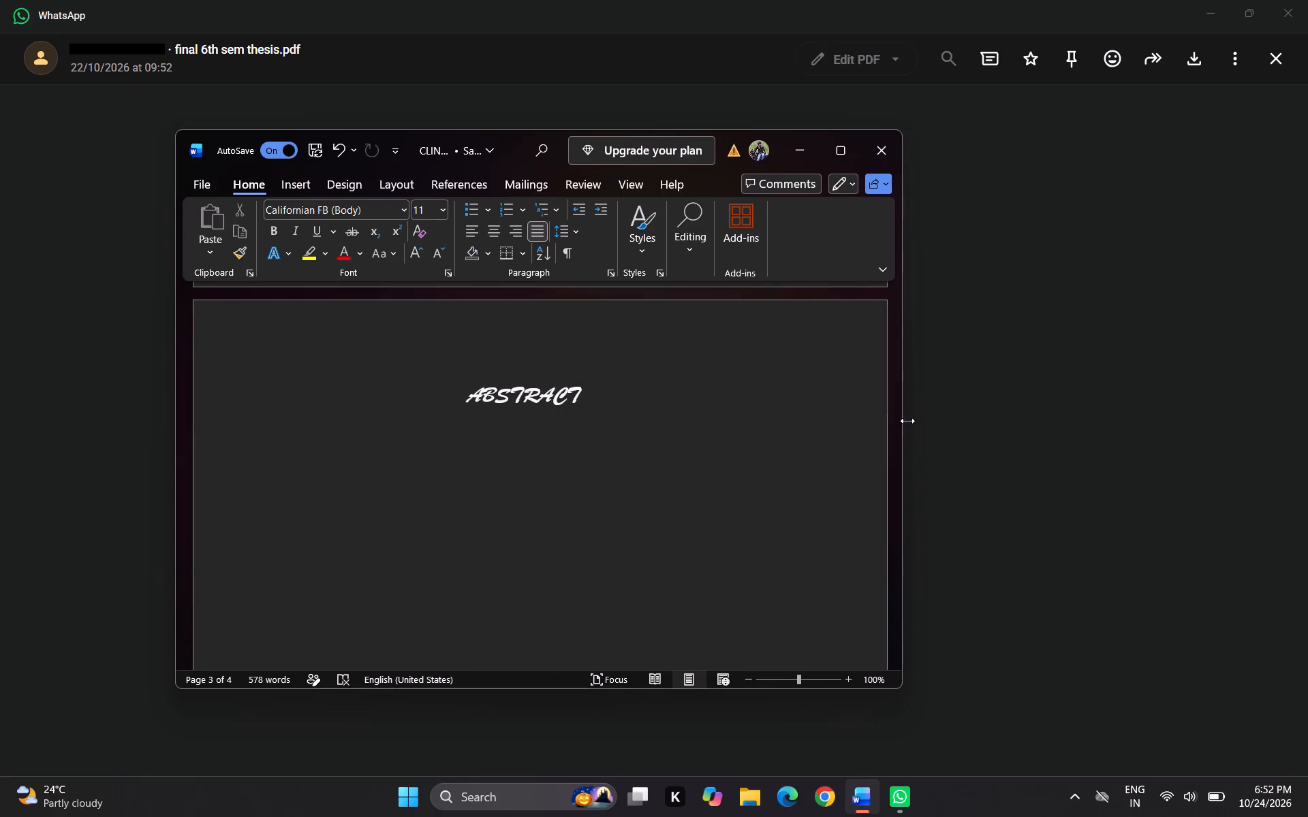
pyautogui.moveTo(907, 421); pyautogui.dragTo(909, 419)
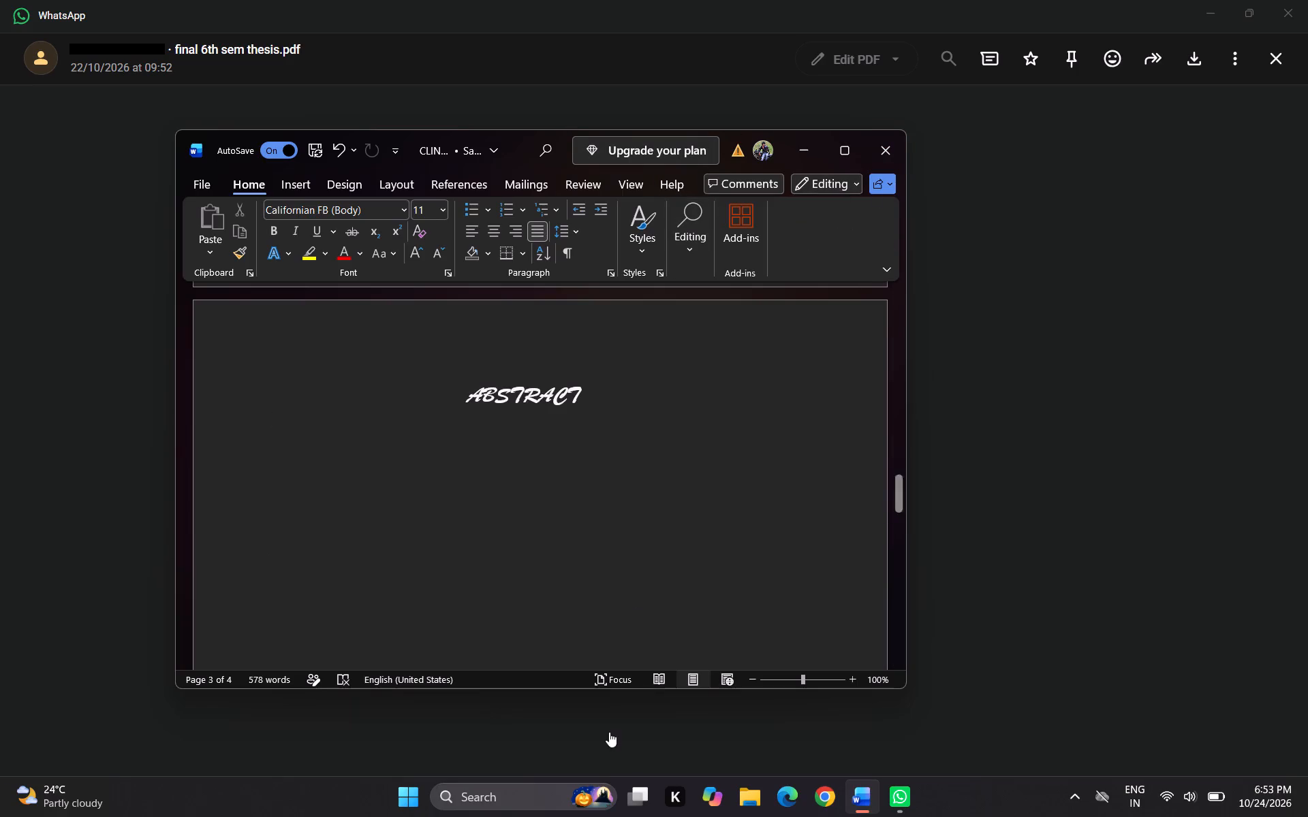
pyautogui.moveTo(543, 690); pyautogui.dragTo(554, 694)
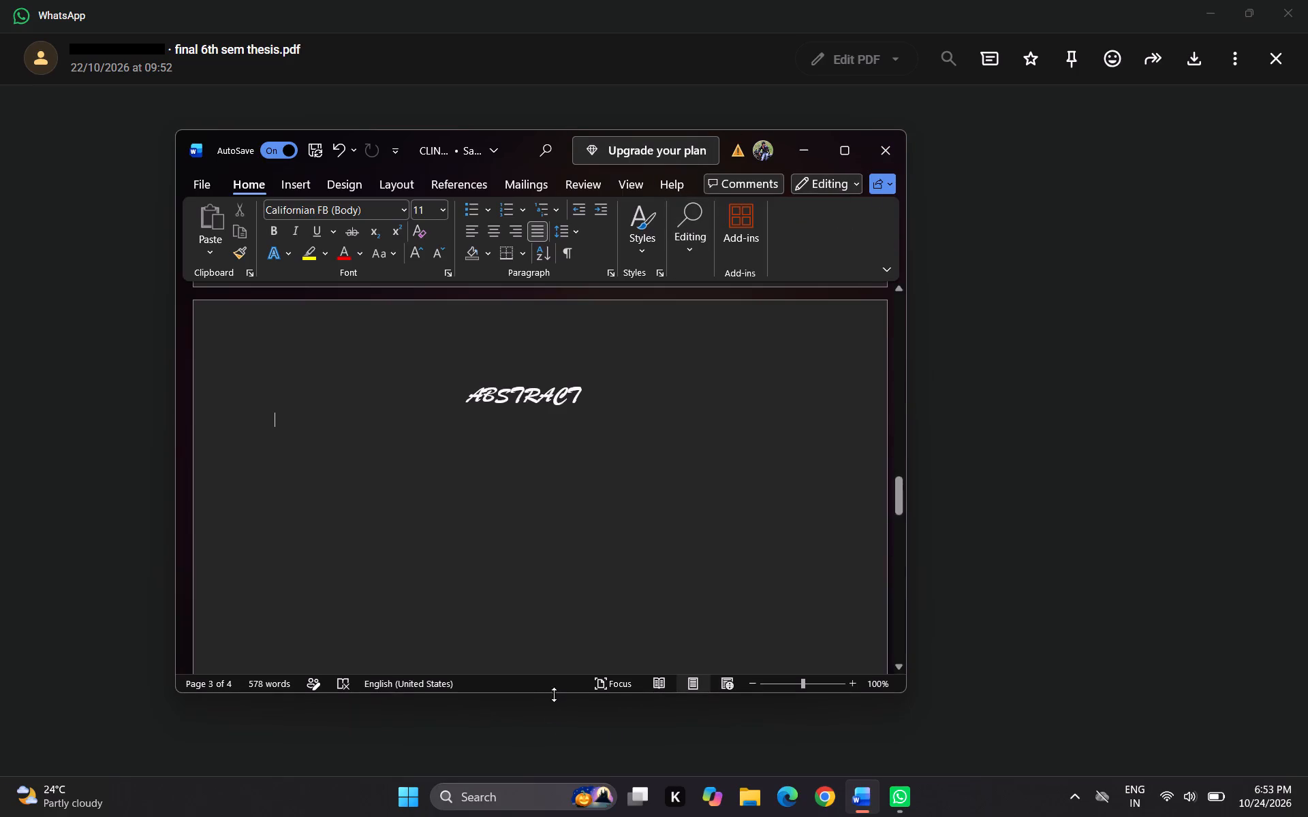
pyautogui.moveTo(554, 694); pyautogui.dragTo(576, 611)
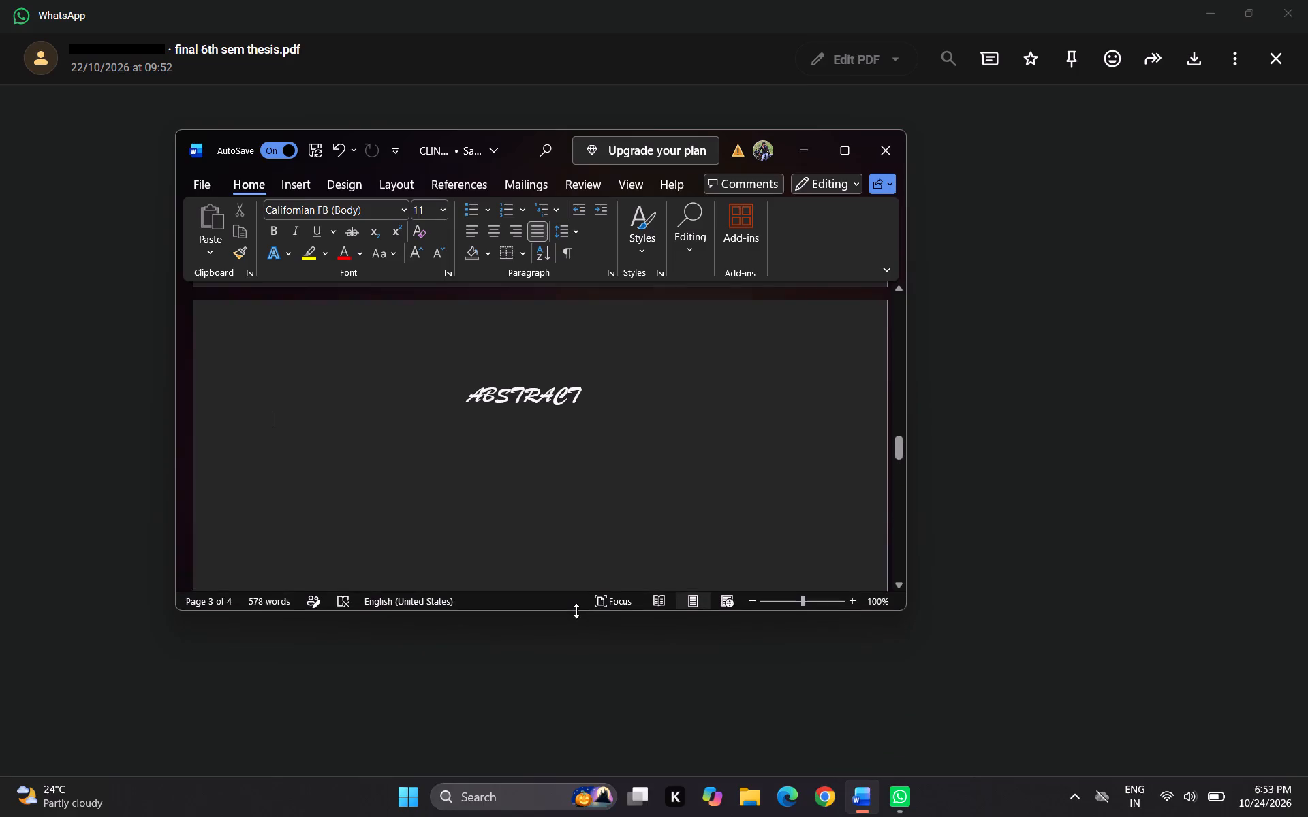
pyautogui.moveTo(576, 611); pyautogui.dragTo(589, 577)
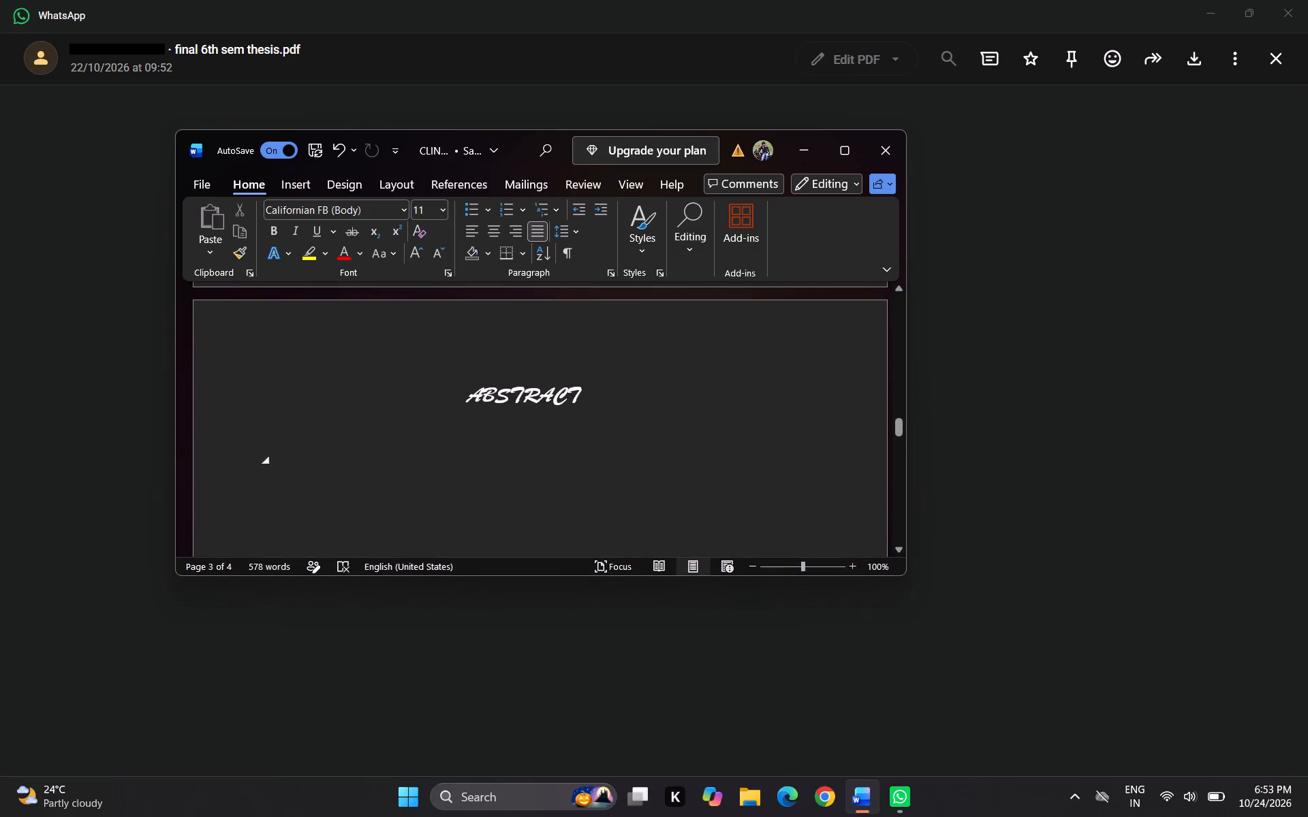
pyautogui.click(554, 133)
pyautogui.click(554, 131)
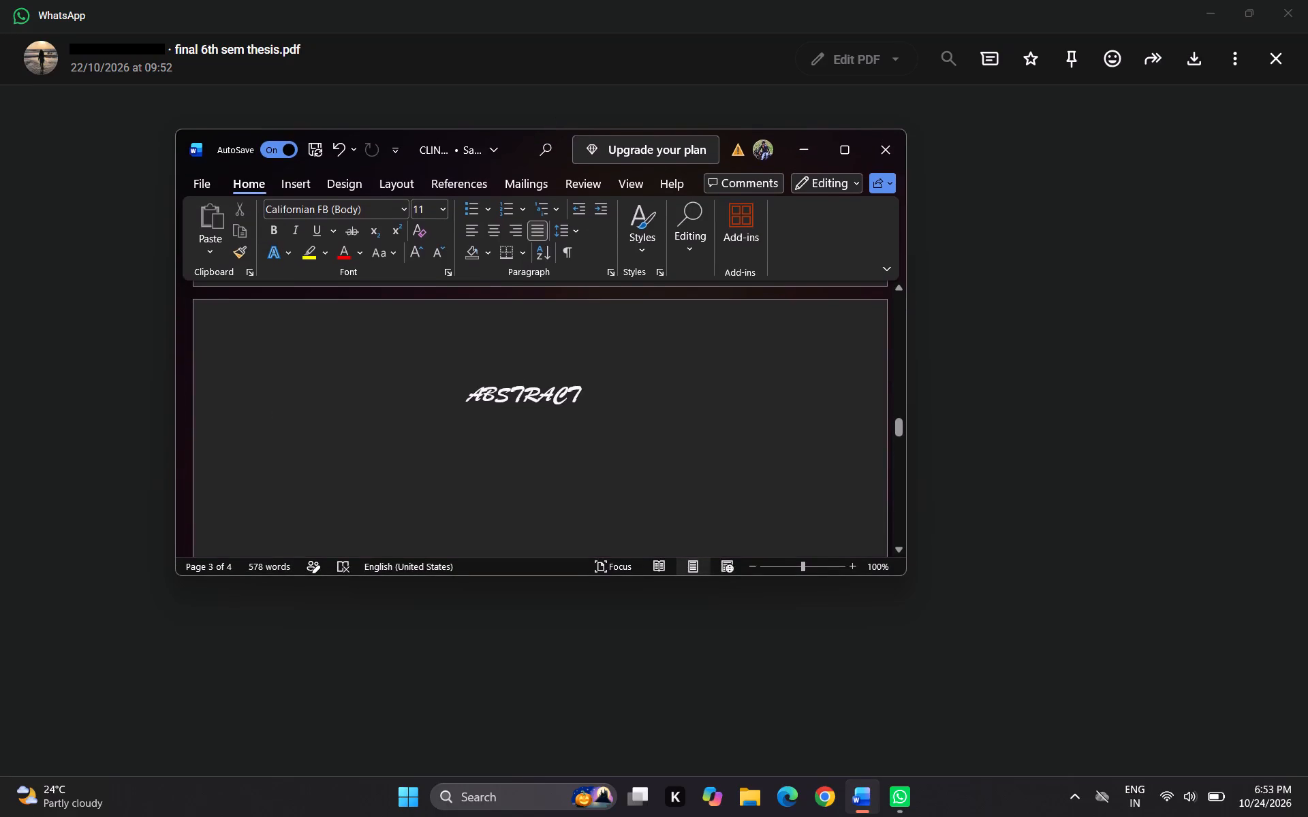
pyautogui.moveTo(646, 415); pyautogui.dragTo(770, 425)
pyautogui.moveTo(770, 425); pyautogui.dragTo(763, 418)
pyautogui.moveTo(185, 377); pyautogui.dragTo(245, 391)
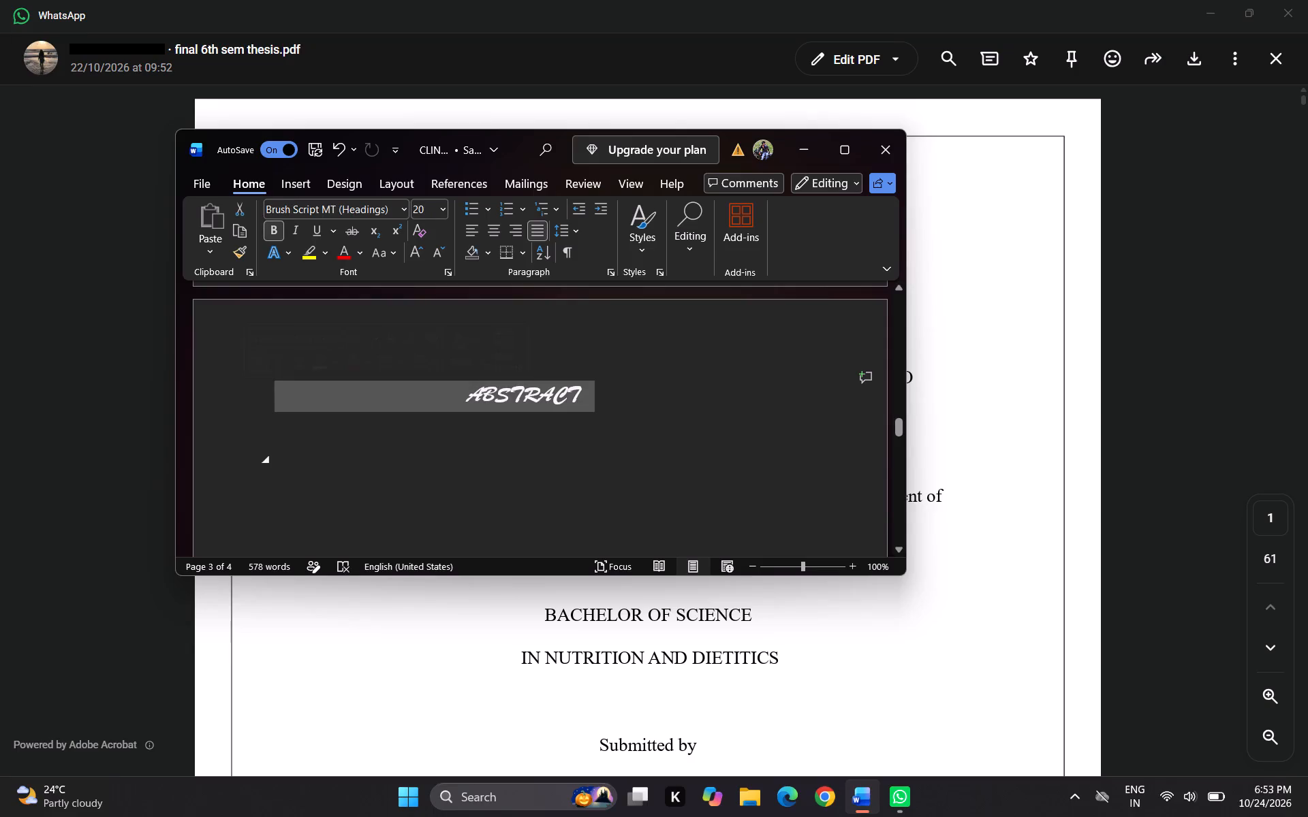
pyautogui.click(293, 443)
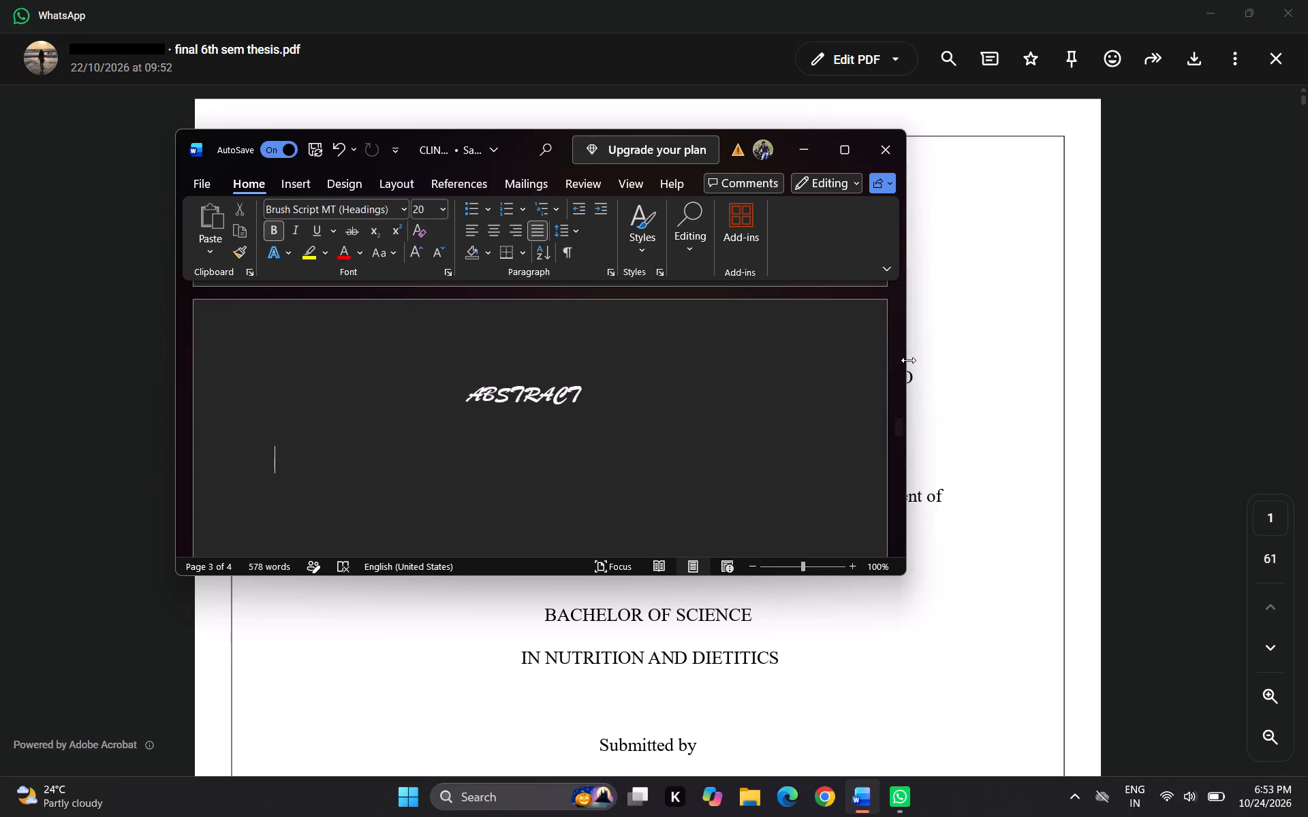
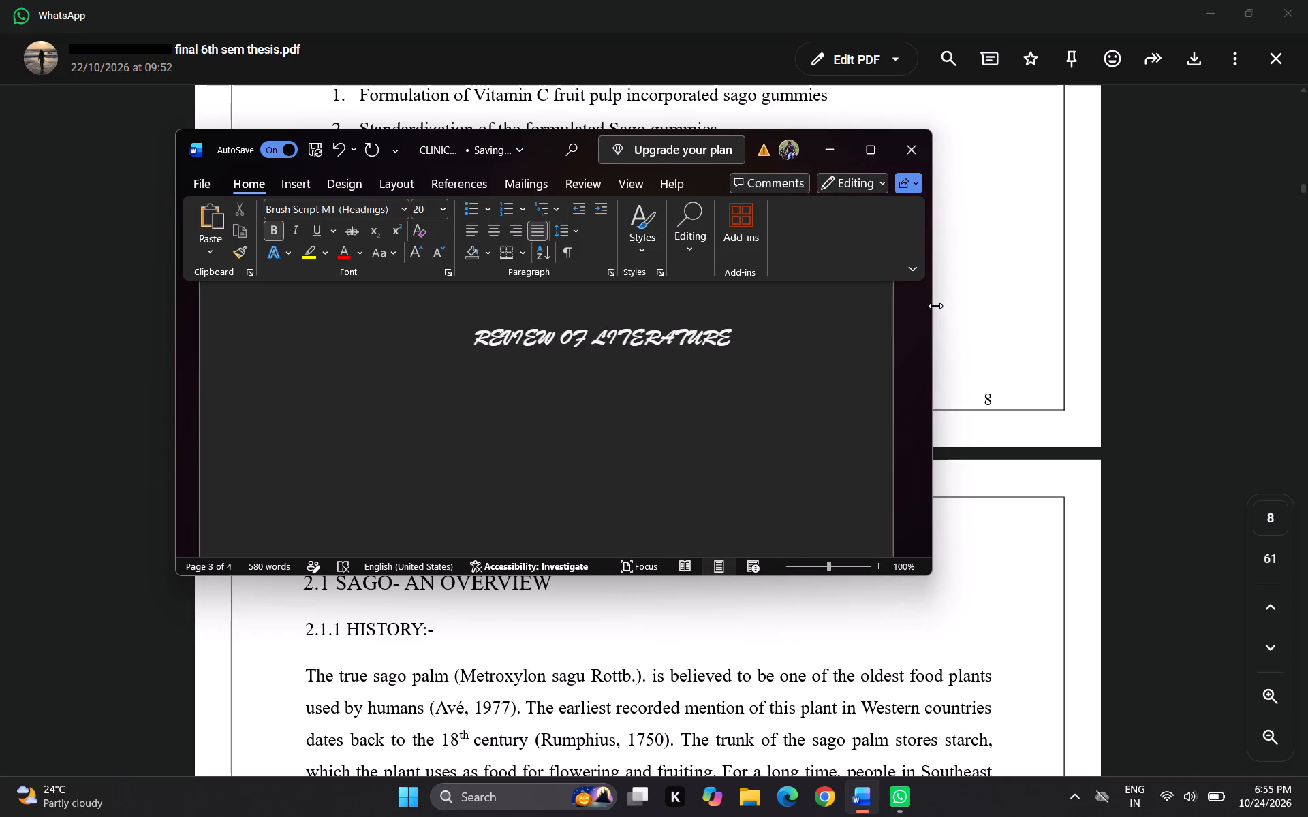
pyautogui.moveTo(935, 306); pyautogui.dragTo(916, 304)
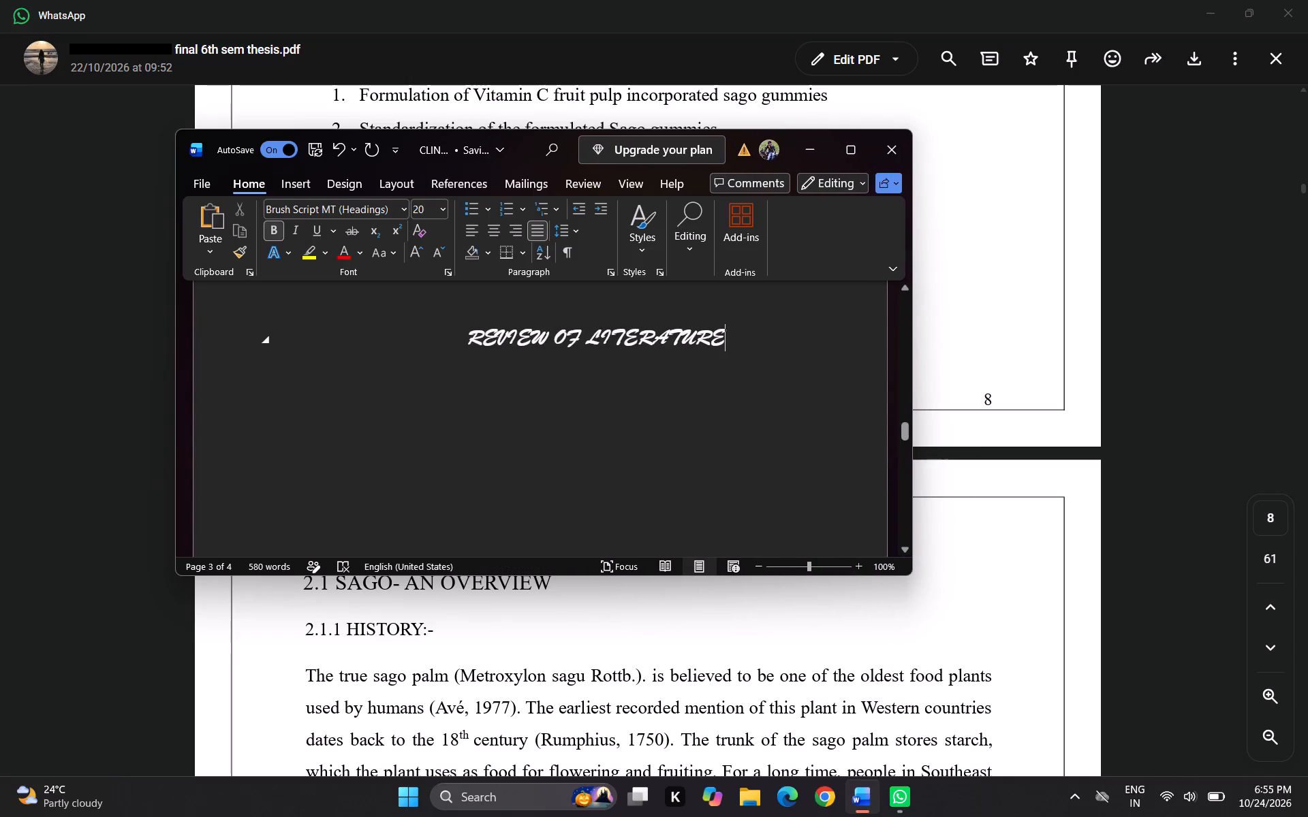
# Delete the extra leading spaces before the REVIEW OF LITERATURE heading so it sits roughly centred on its line.
pyautogui.click(466, 332)
pyautogui.press('Return')
pyautogui.press('Return')
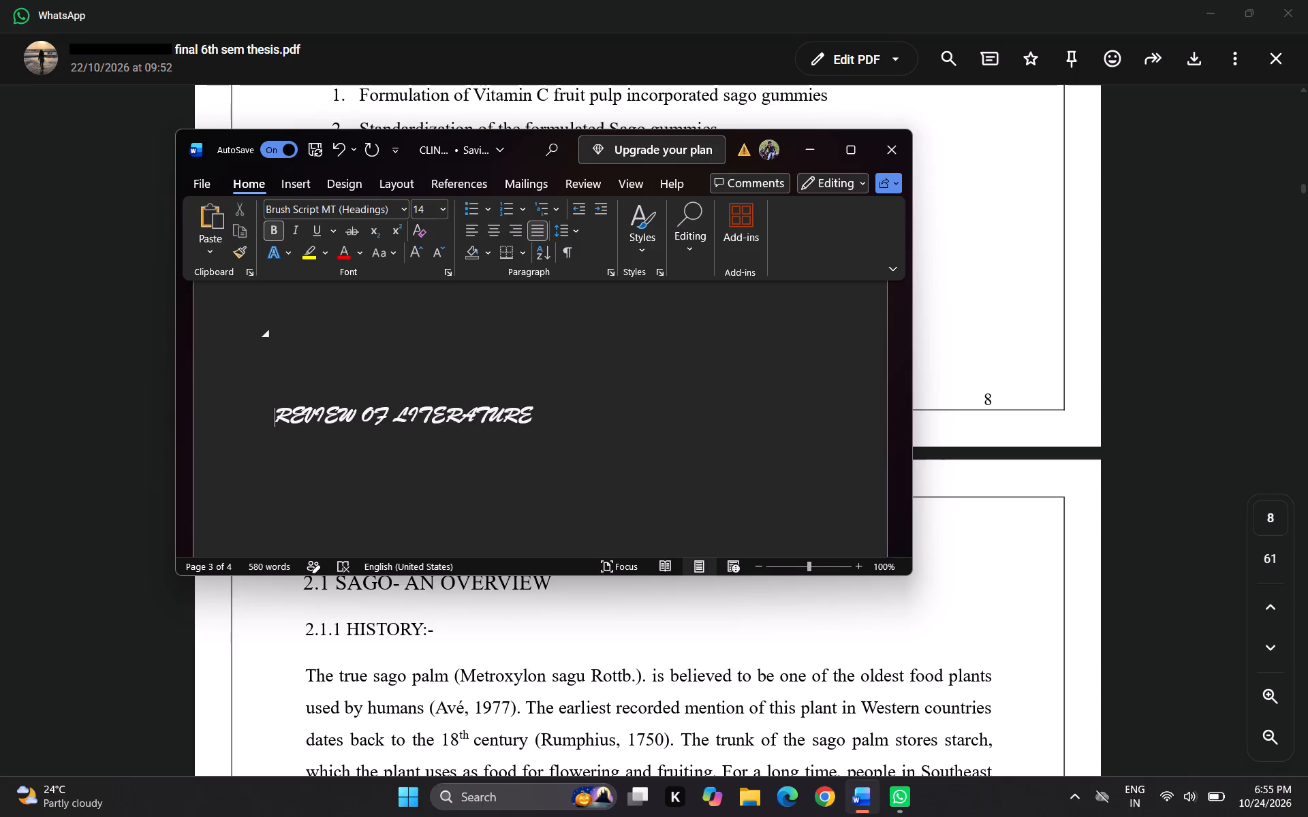
pyautogui.press('BackSpace')
pyautogui.press('BackSpace')
pyautogui.press('BackSpace')
pyautogui.press('BackSpace')
pyautogui.press('BackSpace')
pyautogui.press('BackSpace')
pyautogui.press('BackSpace')
pyautogui.press('BackSpace')
pyautogui.press('BackSpace')
pyautogui.press('BackSpace')
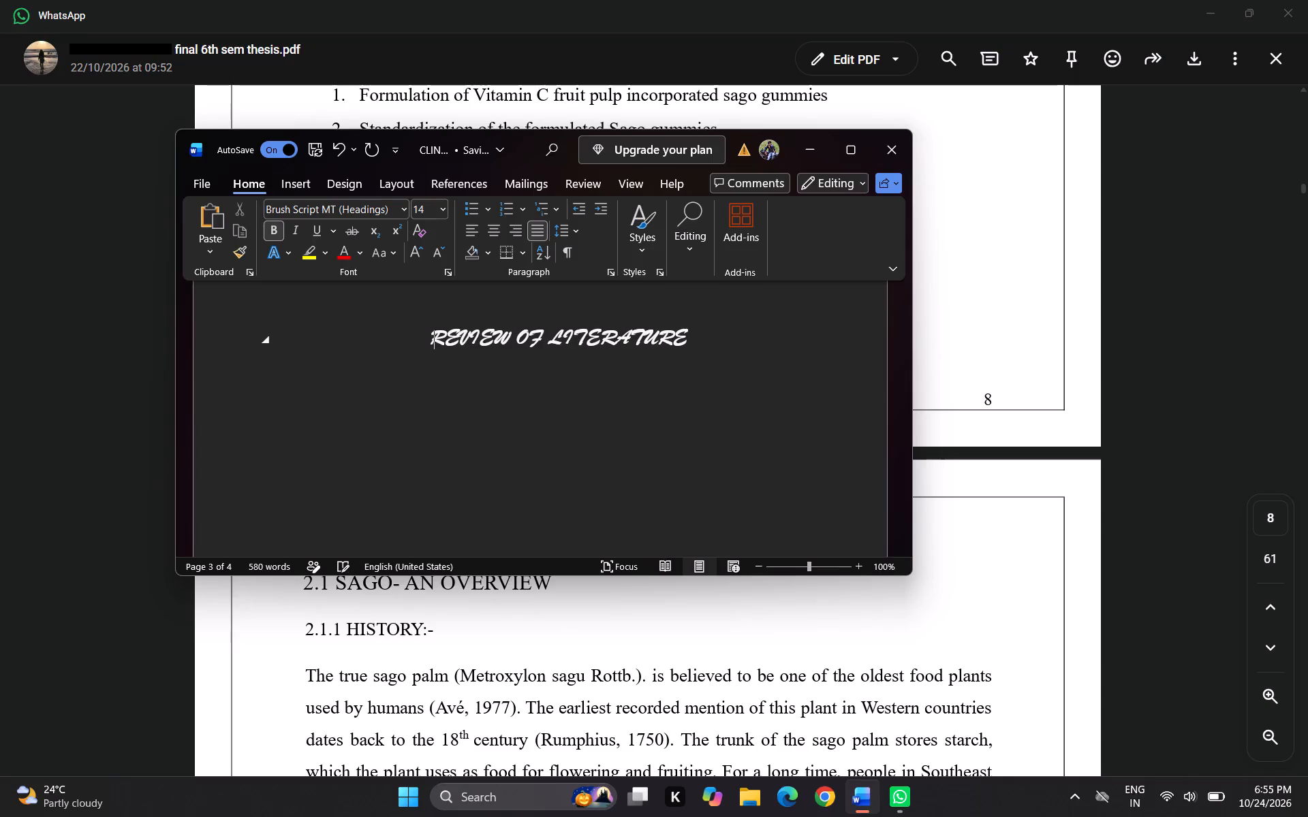
pyautogui.press('BackSpace')
pyautogui.press('BackSpace')
pyautogui.press('BackSpace')
pyautogui.press('BackSpace')
pyautogui.press('BackSpace')
pyautogui.press('BackSpace')
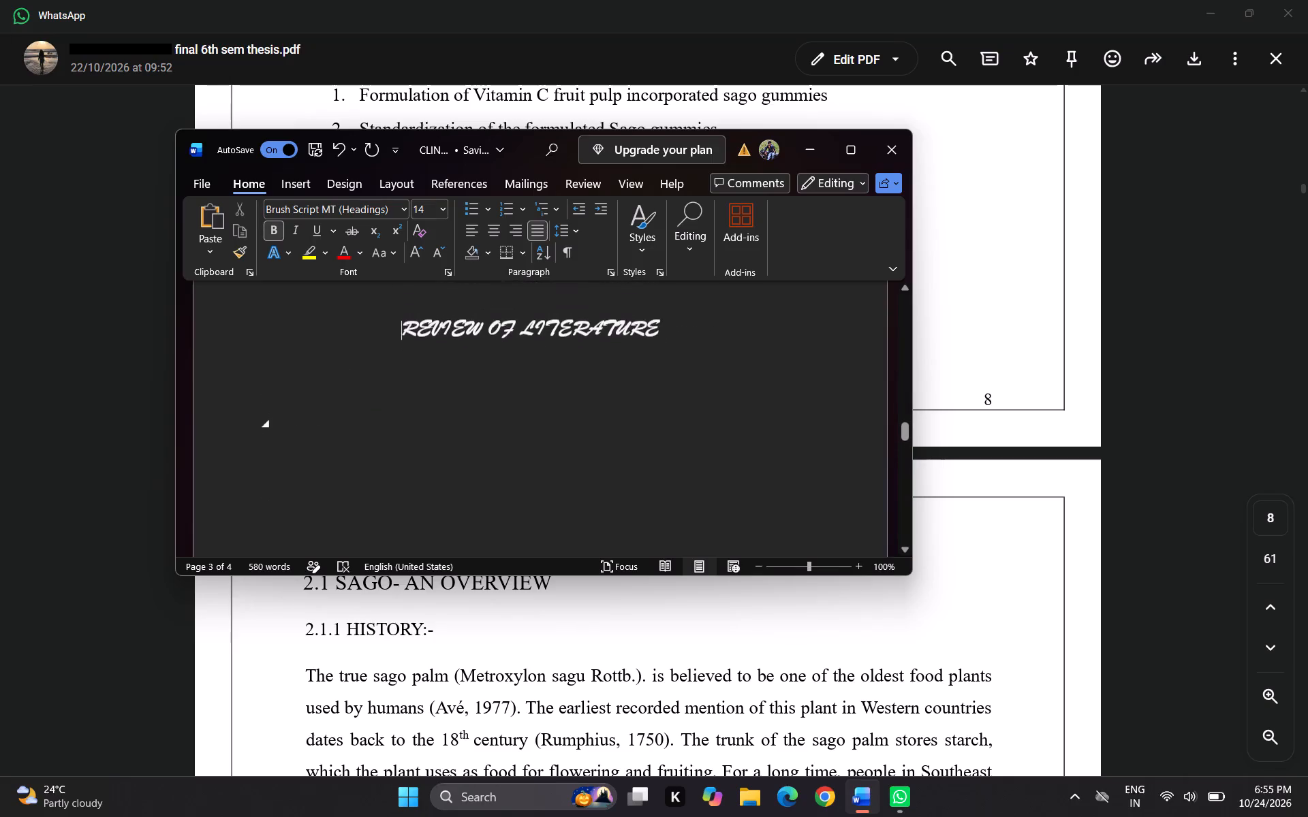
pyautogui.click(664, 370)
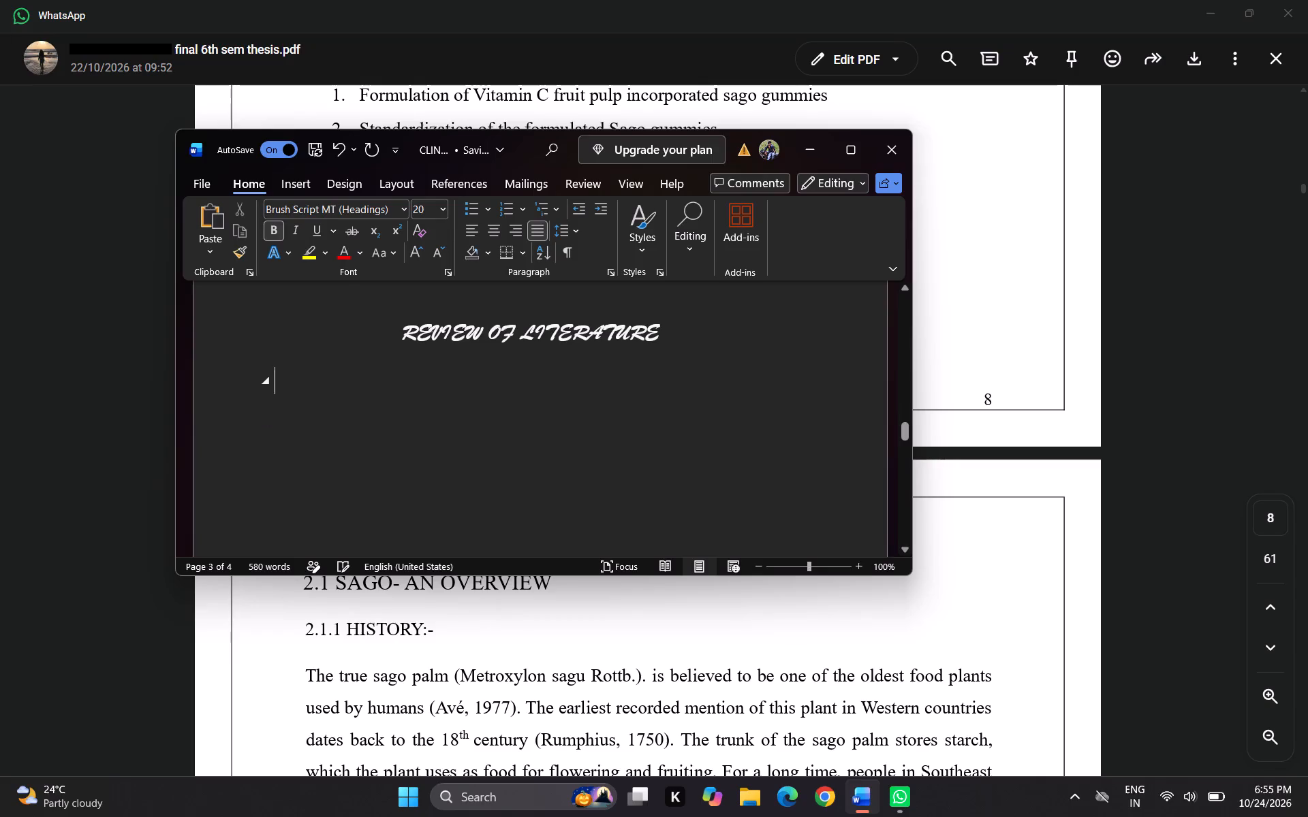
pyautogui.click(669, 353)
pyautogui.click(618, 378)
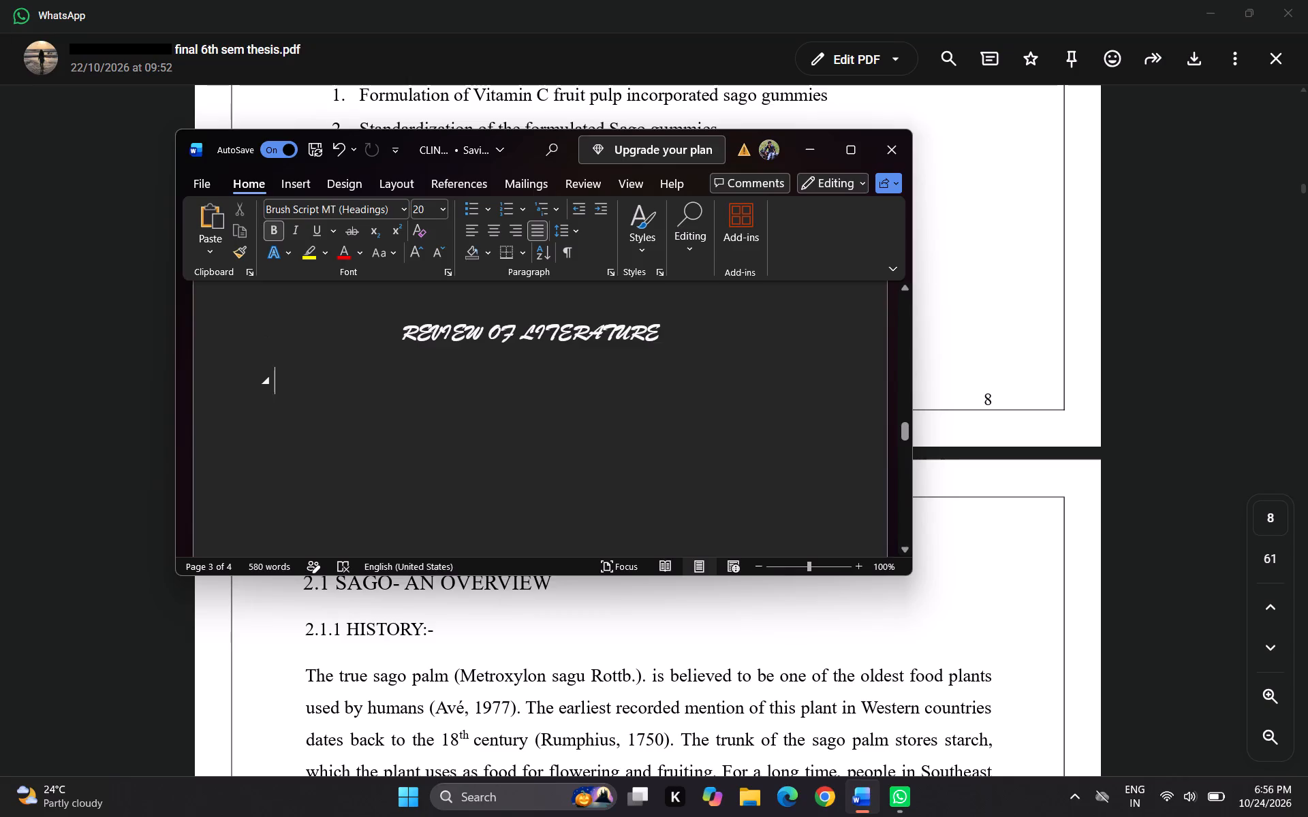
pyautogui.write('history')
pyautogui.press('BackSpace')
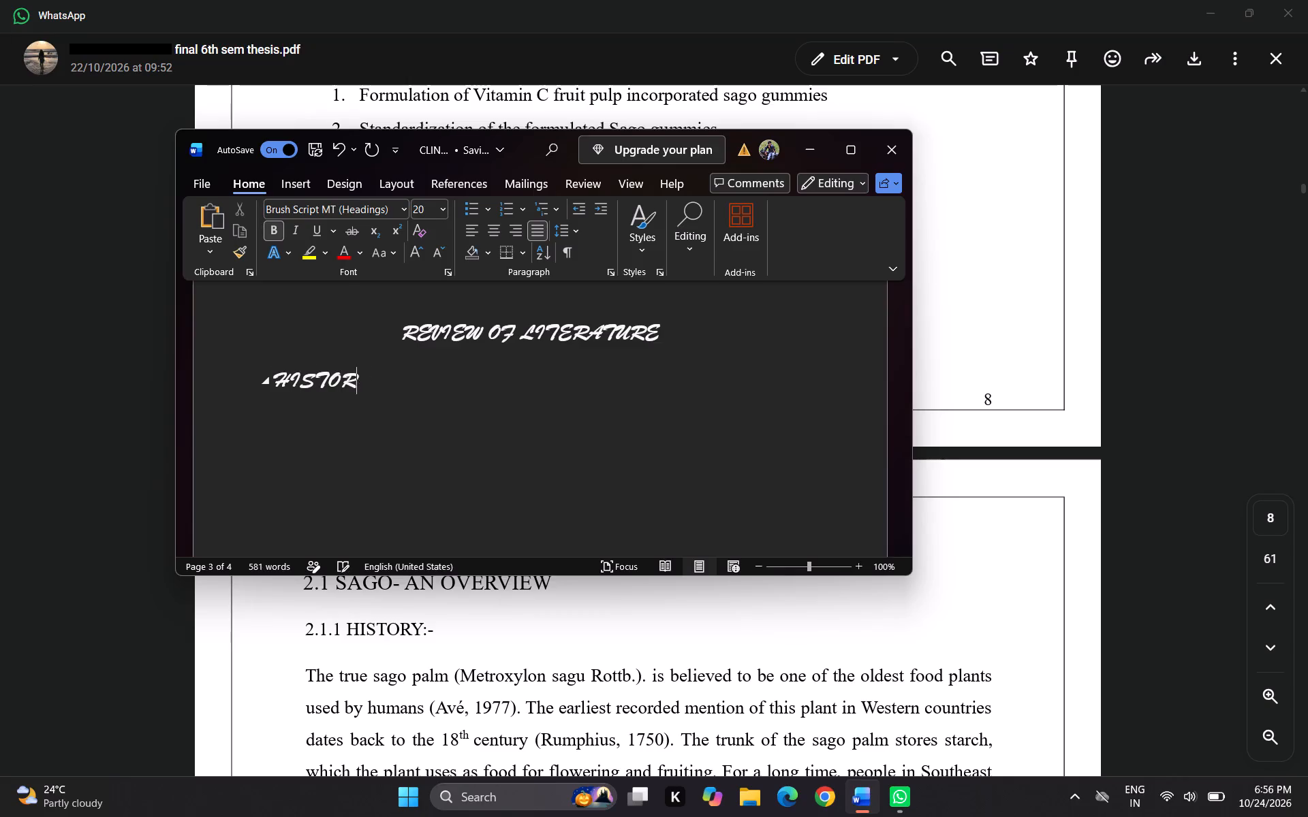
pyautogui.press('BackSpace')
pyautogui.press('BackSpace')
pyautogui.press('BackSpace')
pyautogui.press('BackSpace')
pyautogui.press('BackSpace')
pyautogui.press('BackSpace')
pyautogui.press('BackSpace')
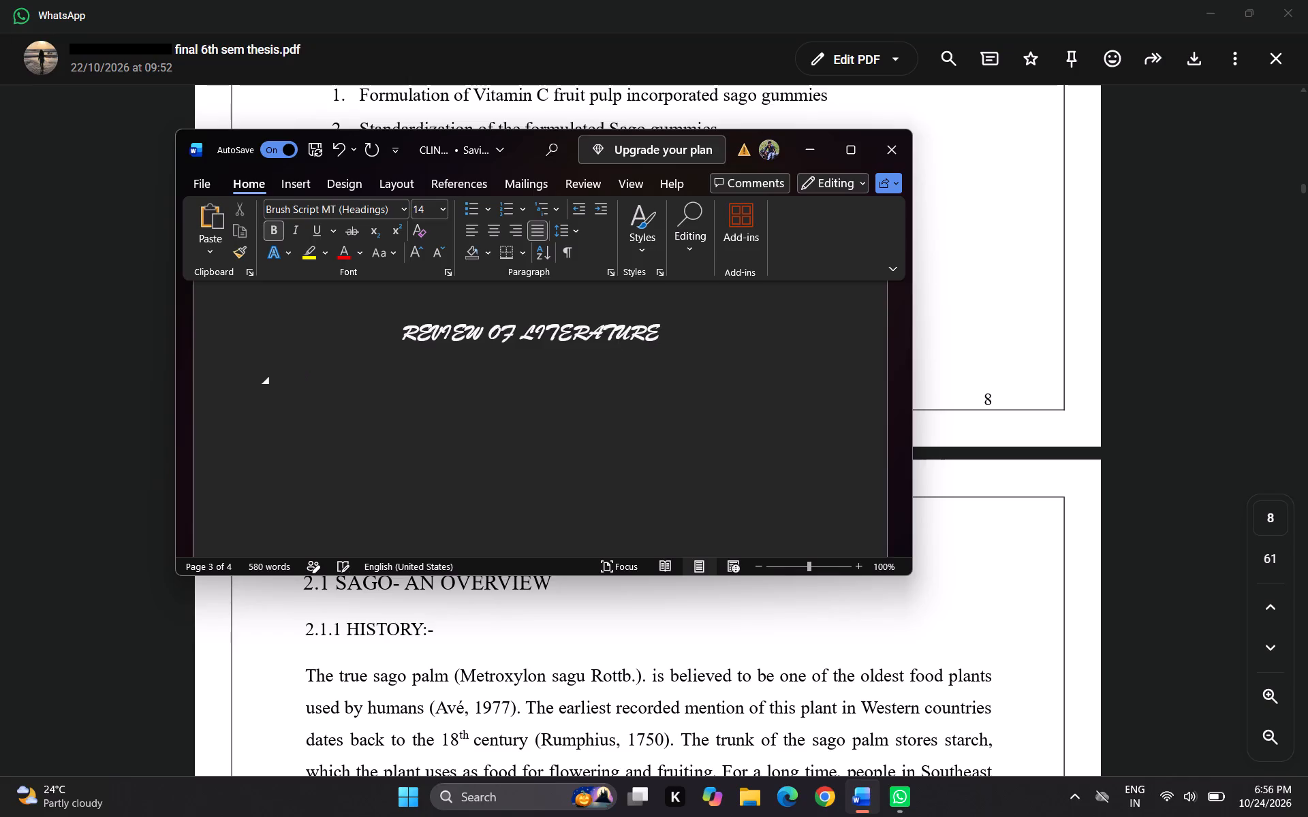
# Add the subheading HISTORY on its own line below the REVIEW OF LITERATURE heading.
pyautogui.write('history')
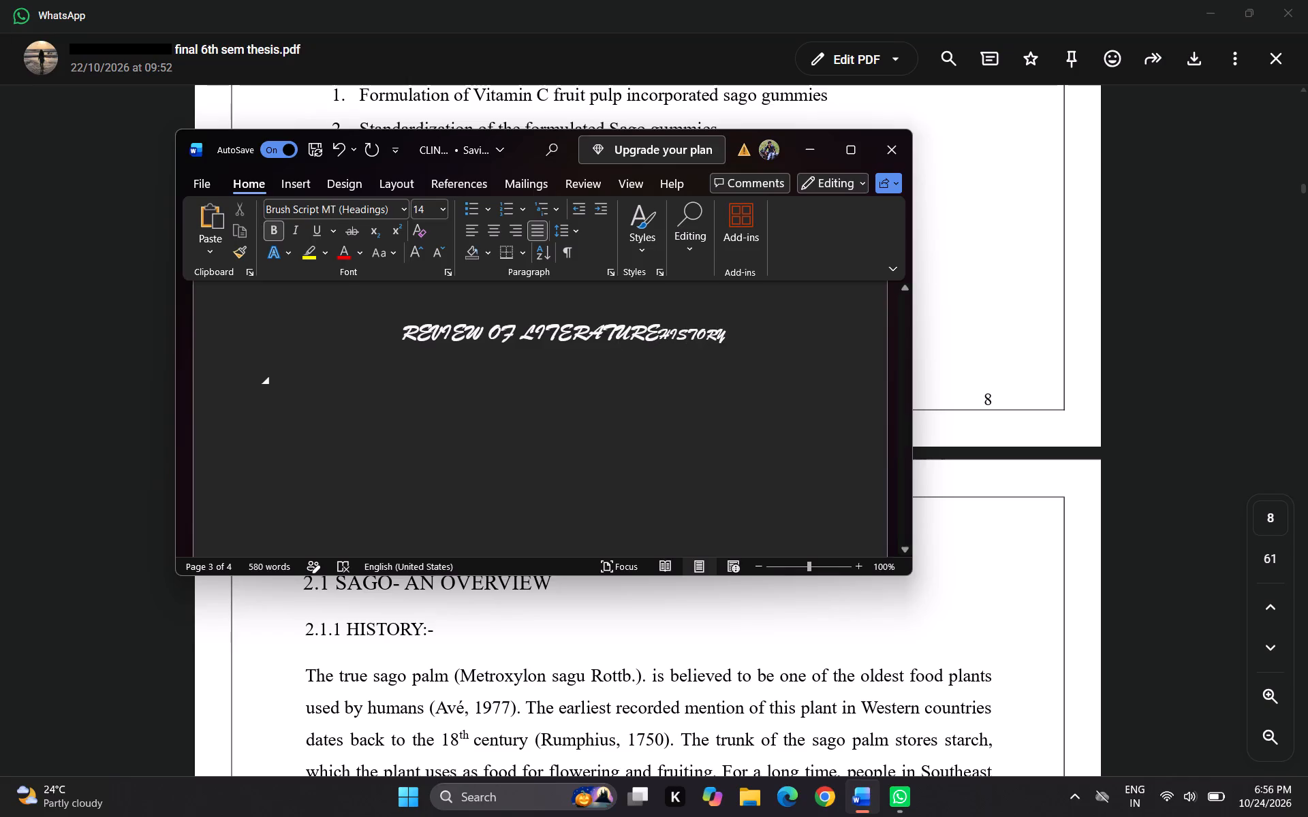
pyautogui.click(658, 330)
pyautogui.press('Return')
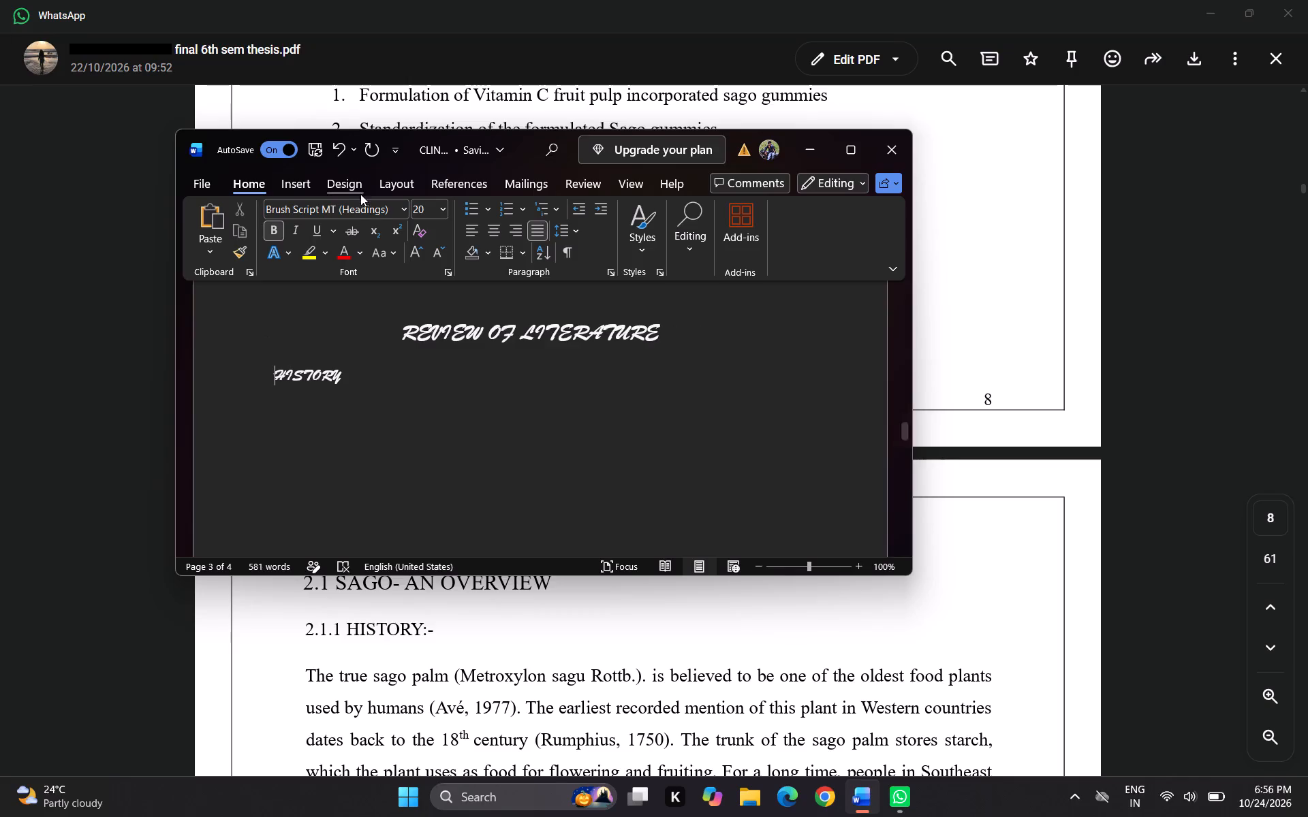
# Format the HISTORY subheading as italic and underlined.
pyautogui.click(322, 226)
pyautogui.click(322, 226)
pyautogui.moveTo(273, 375); pyautogui.dragTo(287, 374)
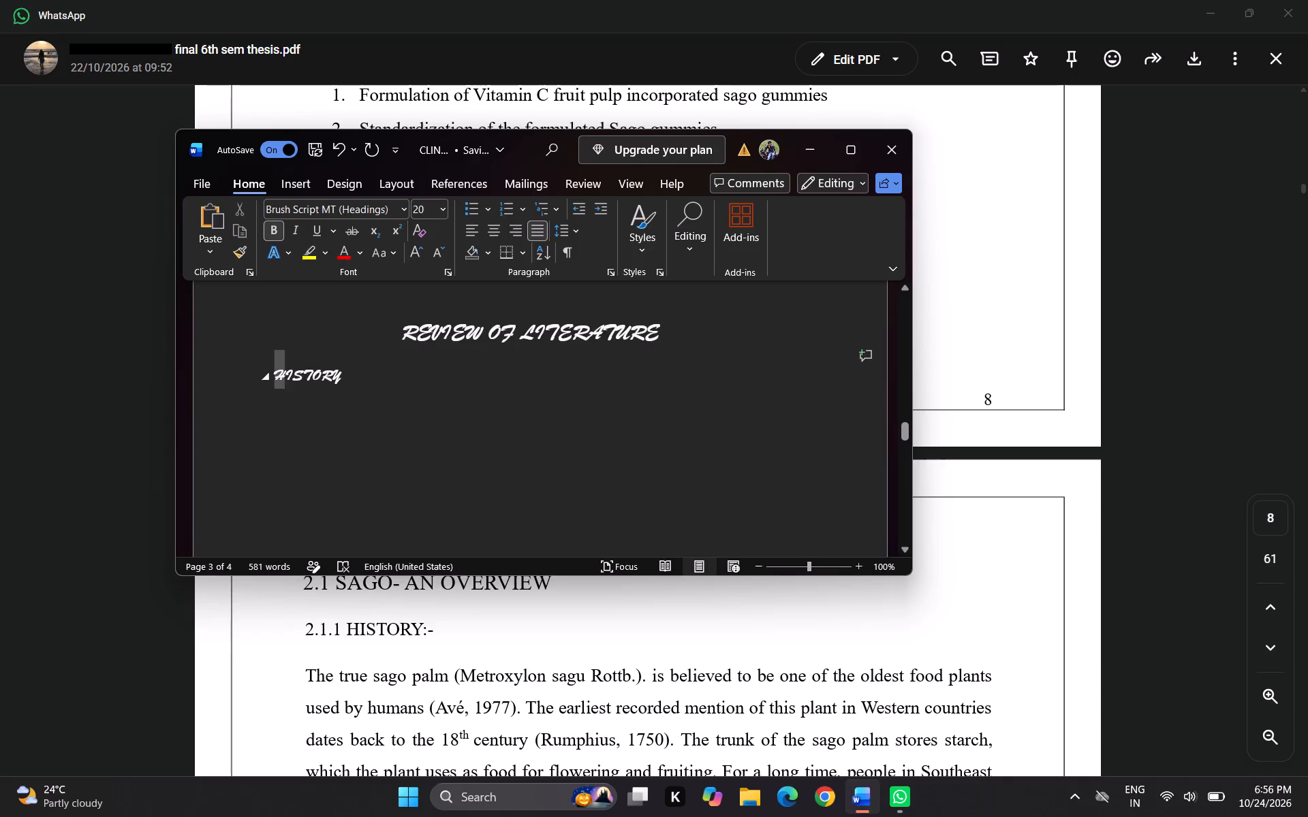
pyautogui.moveTo(287, 374); pyautogui.dragTo(396, 374)
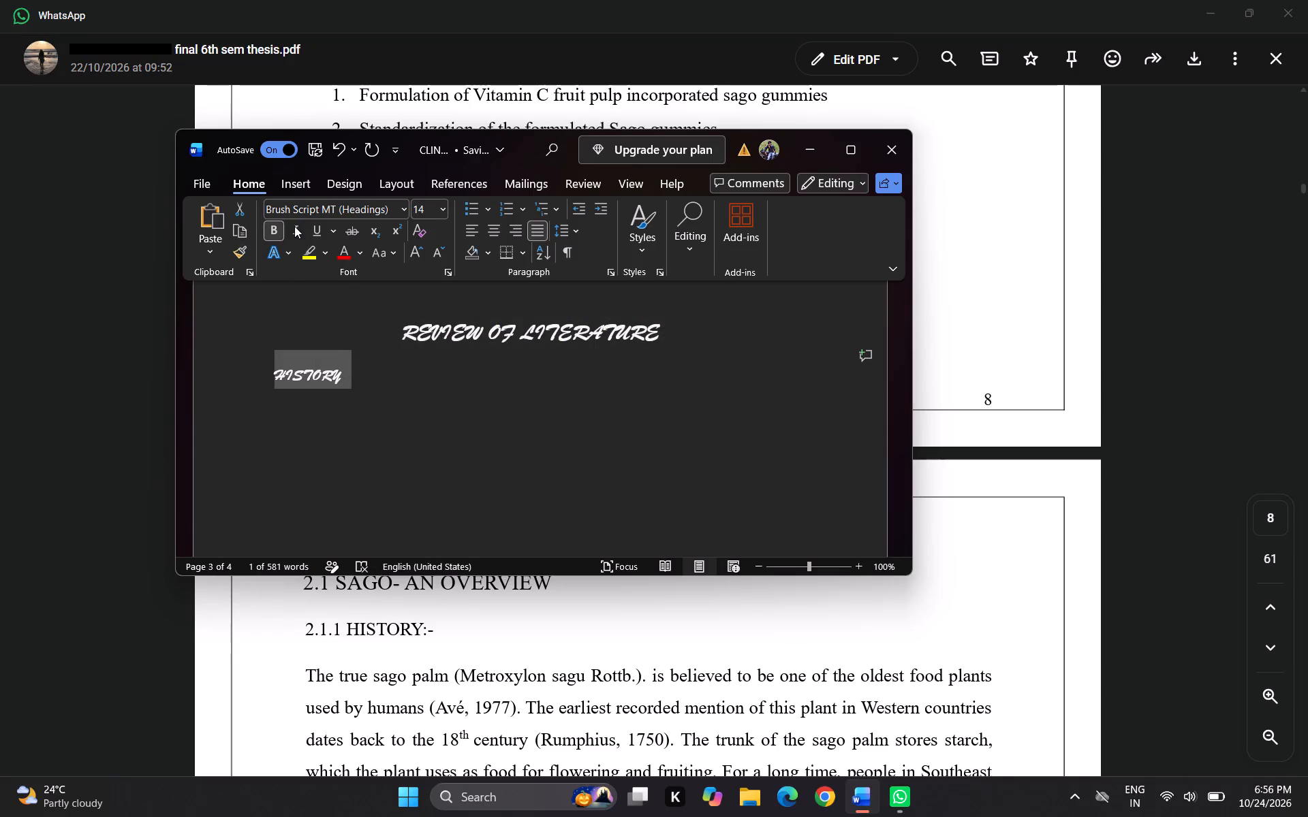
pyautogui.click(294, 226)
pyautogui.click(316, 225)
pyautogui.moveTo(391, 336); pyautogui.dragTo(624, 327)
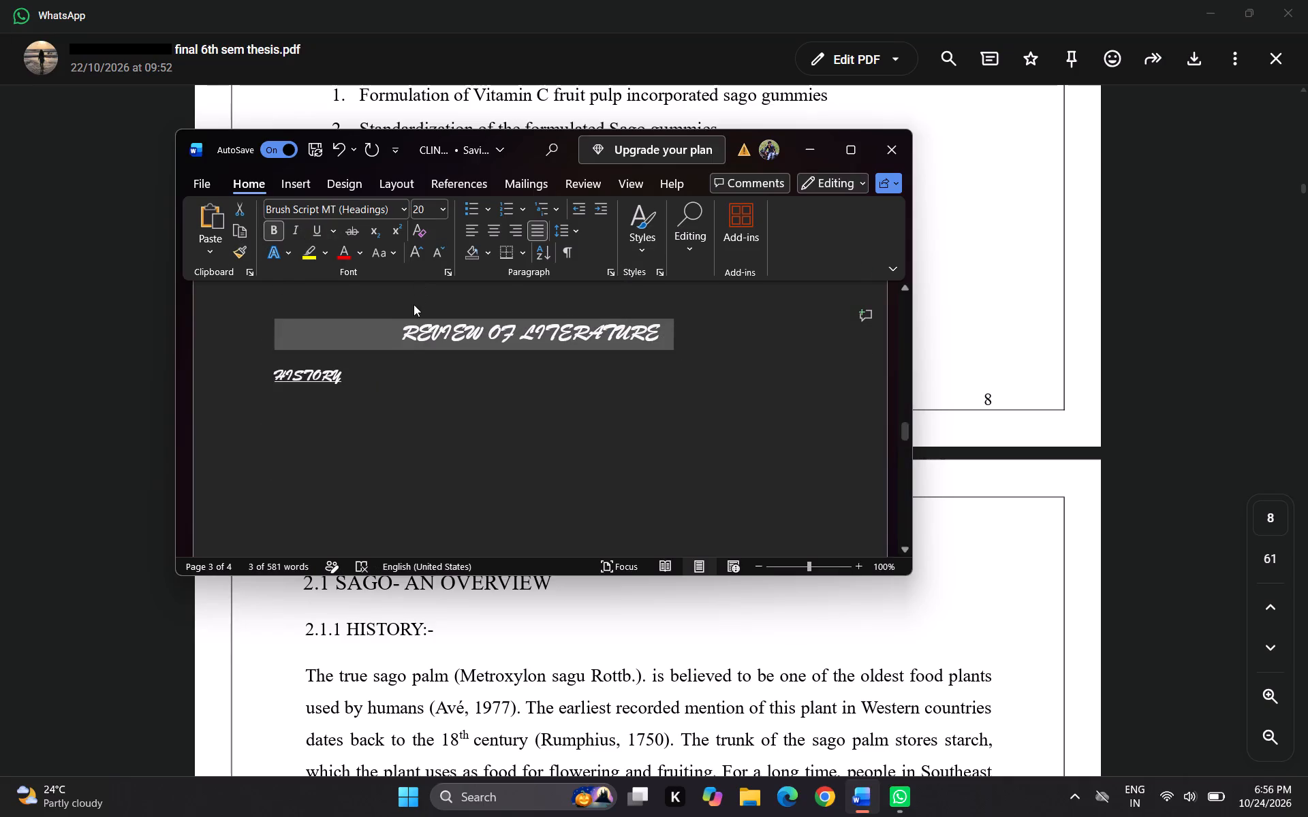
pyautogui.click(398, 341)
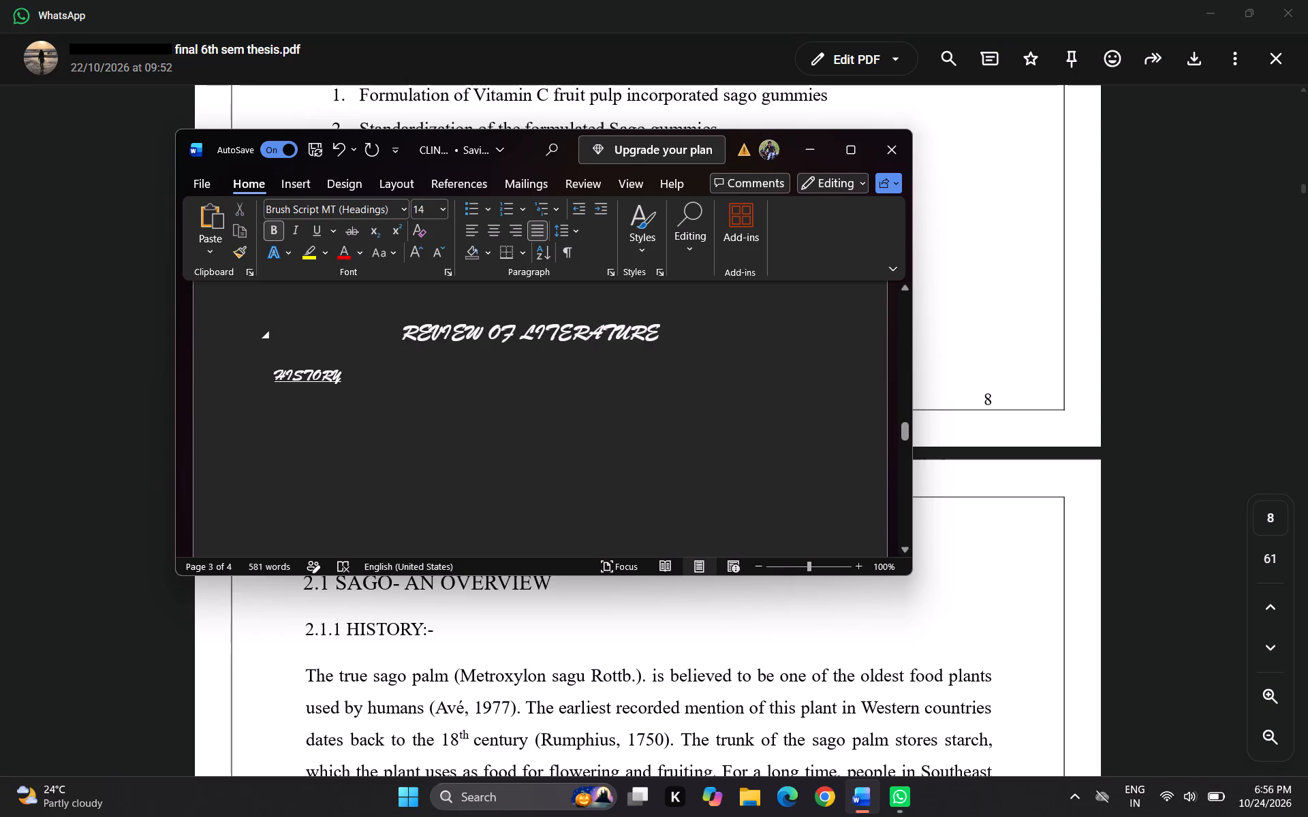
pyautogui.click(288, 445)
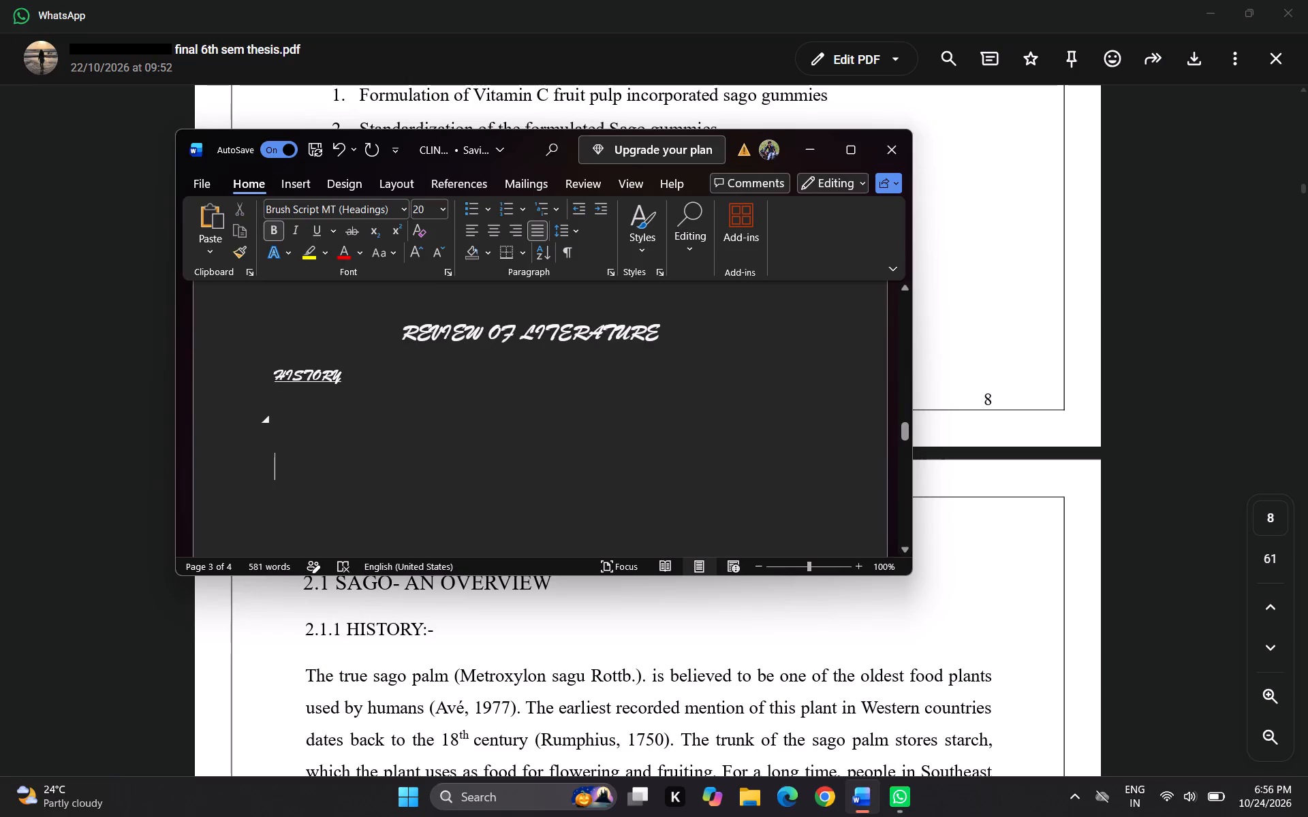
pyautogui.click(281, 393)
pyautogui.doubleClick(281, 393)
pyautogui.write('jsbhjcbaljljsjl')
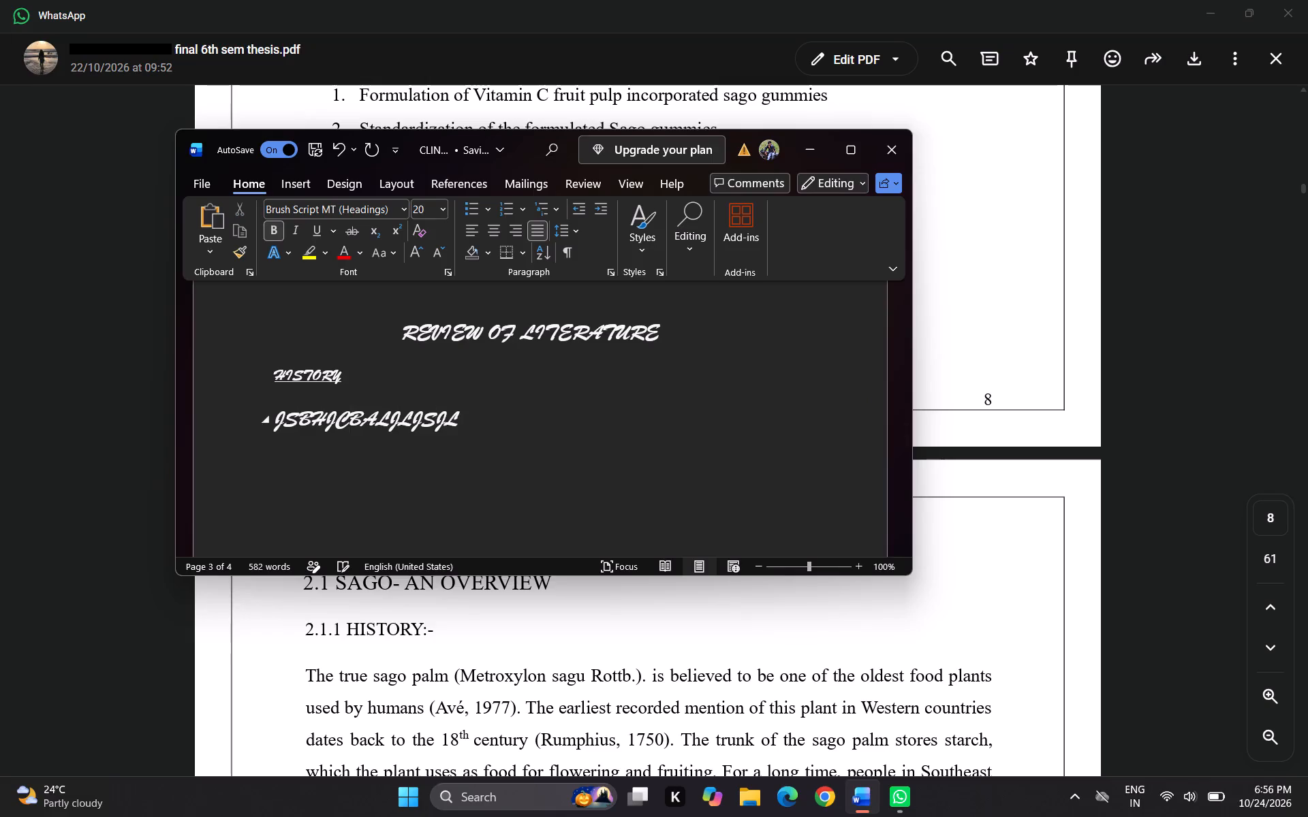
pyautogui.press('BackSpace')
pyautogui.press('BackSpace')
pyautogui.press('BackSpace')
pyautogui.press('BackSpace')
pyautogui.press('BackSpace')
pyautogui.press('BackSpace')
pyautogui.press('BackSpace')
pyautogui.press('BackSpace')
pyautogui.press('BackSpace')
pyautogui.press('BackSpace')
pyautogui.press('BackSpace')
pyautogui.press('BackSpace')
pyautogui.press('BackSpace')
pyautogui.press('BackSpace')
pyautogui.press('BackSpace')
# Delete the line break after the HISTORY subheading and its last four letters, leaving HIS.
pyautogui.press('BackSpace')
pyautogui.press('BackSpace')
pyautogui.press('BackSpace')
pyautogui.press('BackSpace')
pyautogui.press('BackSpace')
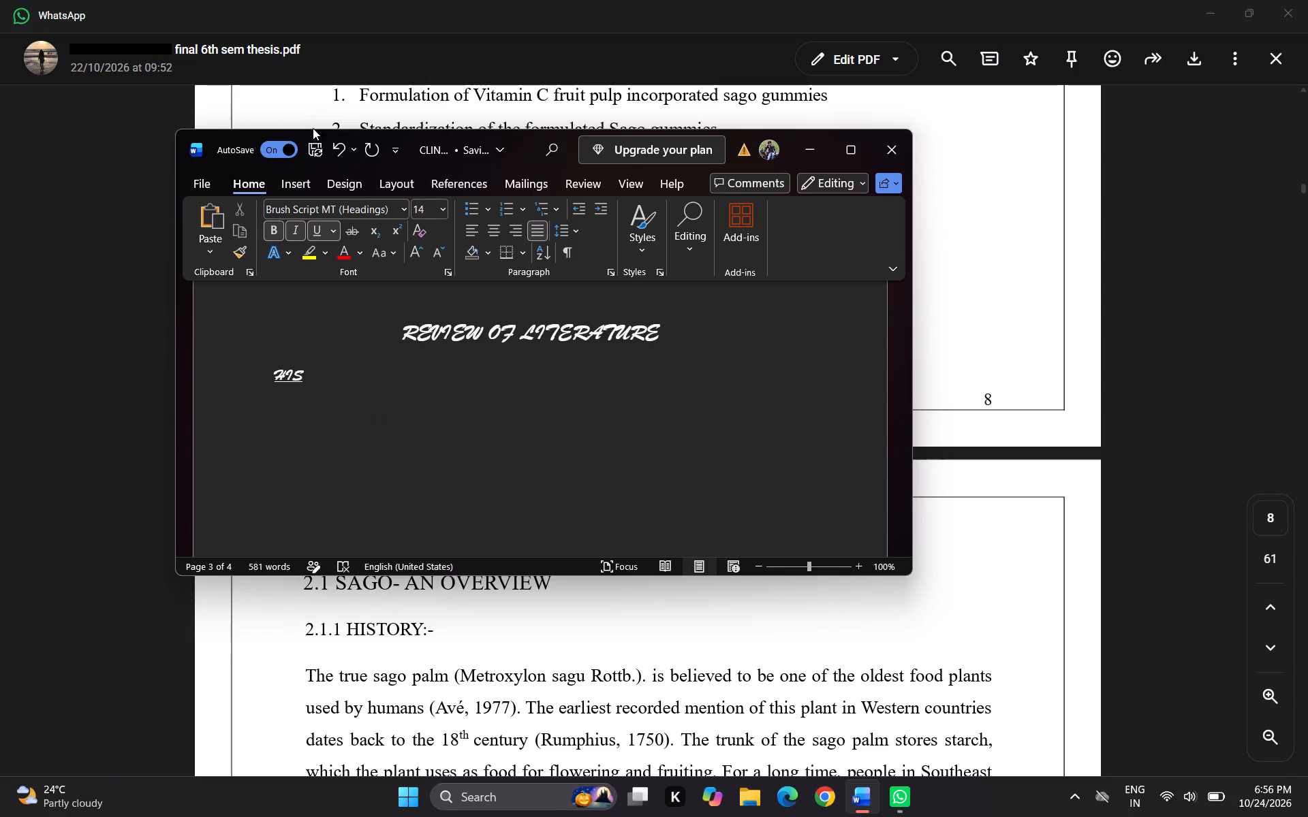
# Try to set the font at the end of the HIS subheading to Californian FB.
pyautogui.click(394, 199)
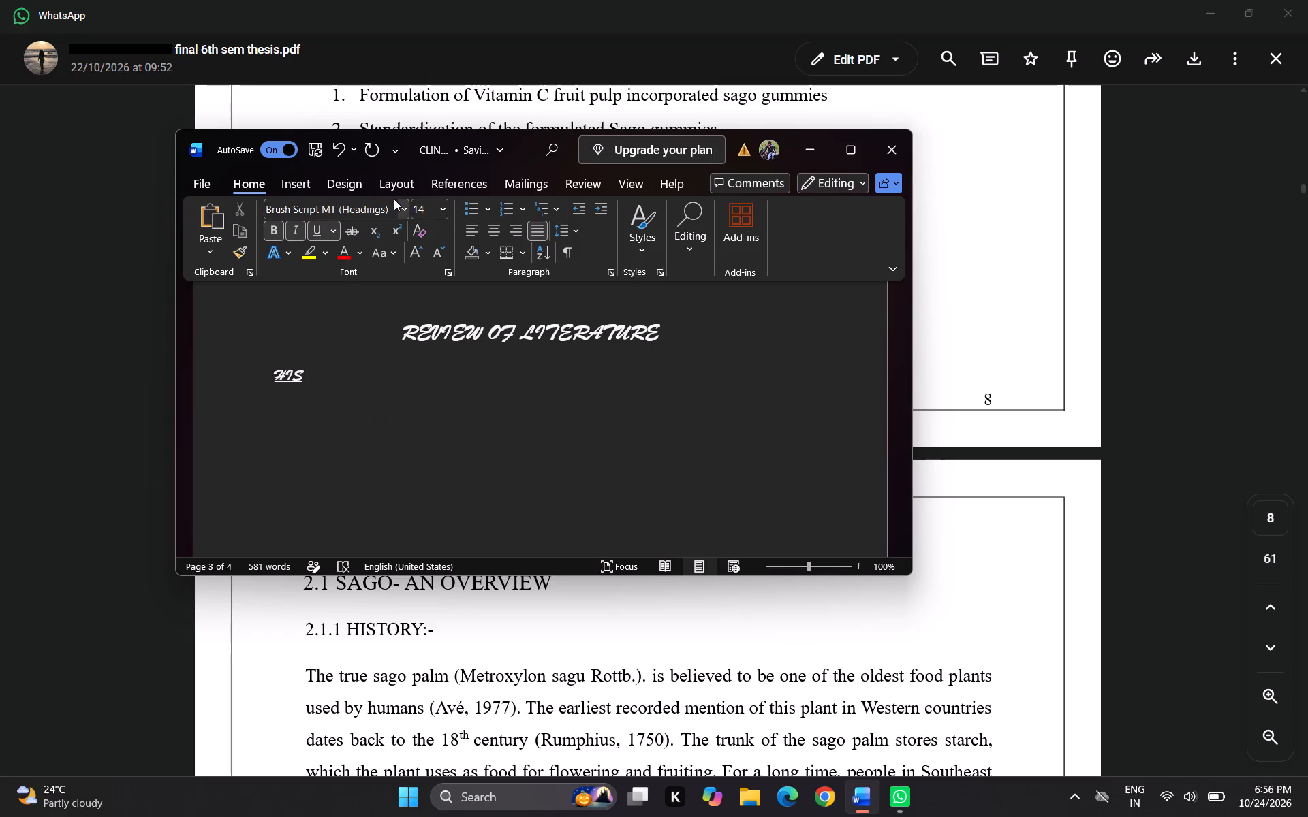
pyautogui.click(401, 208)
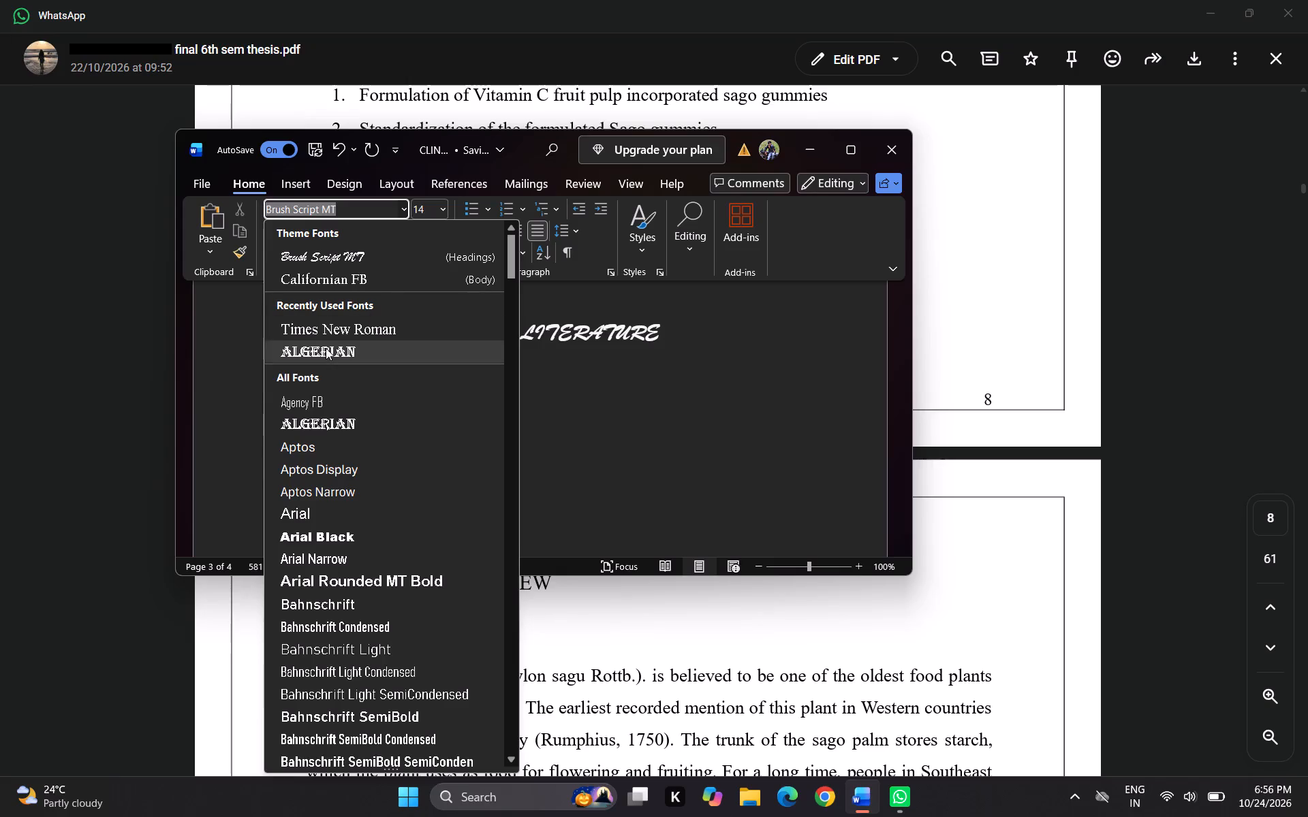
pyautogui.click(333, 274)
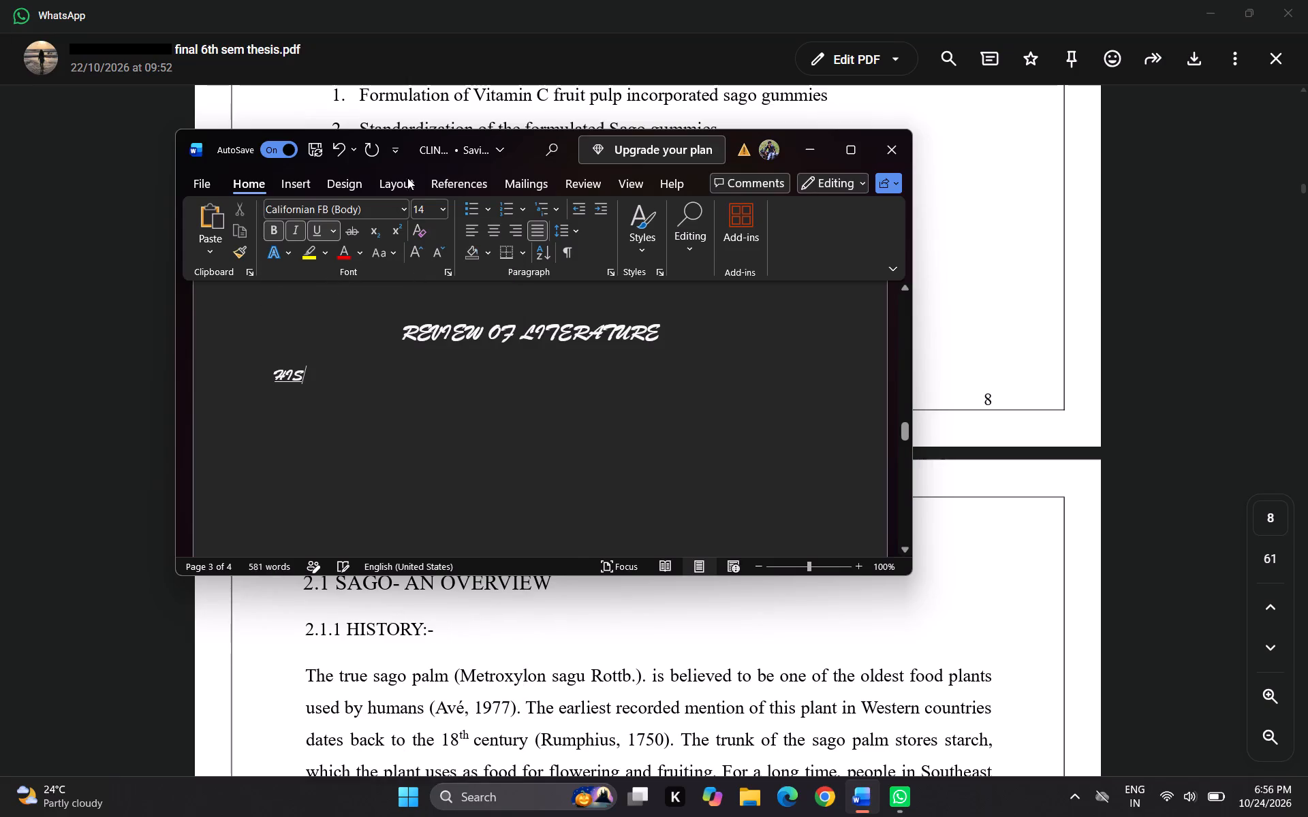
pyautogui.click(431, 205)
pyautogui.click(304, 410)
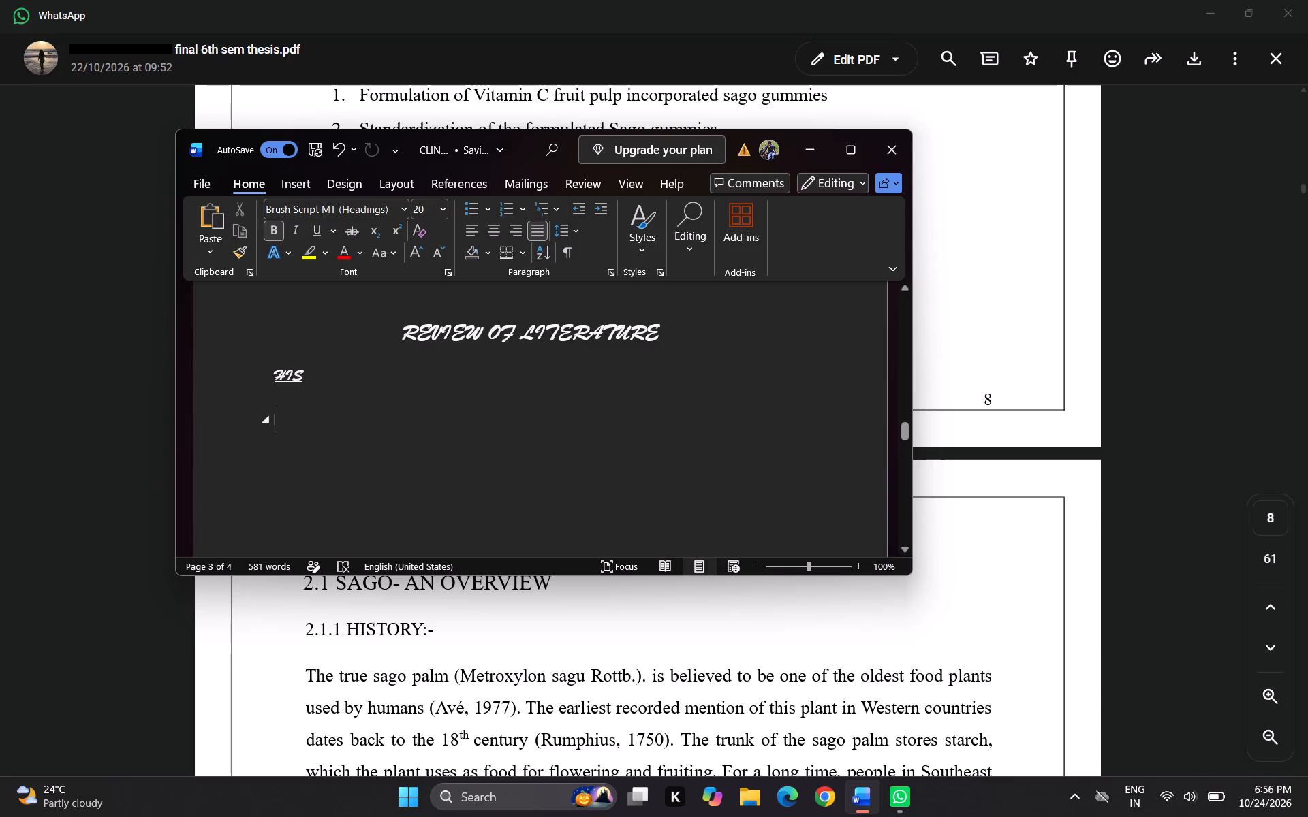
# Select the document text from the blank line below HIS back to the end of the CERTIFICATION heading.
pyautogui.moveTo(304, 410); pyautogui.dragTo(318, 0)
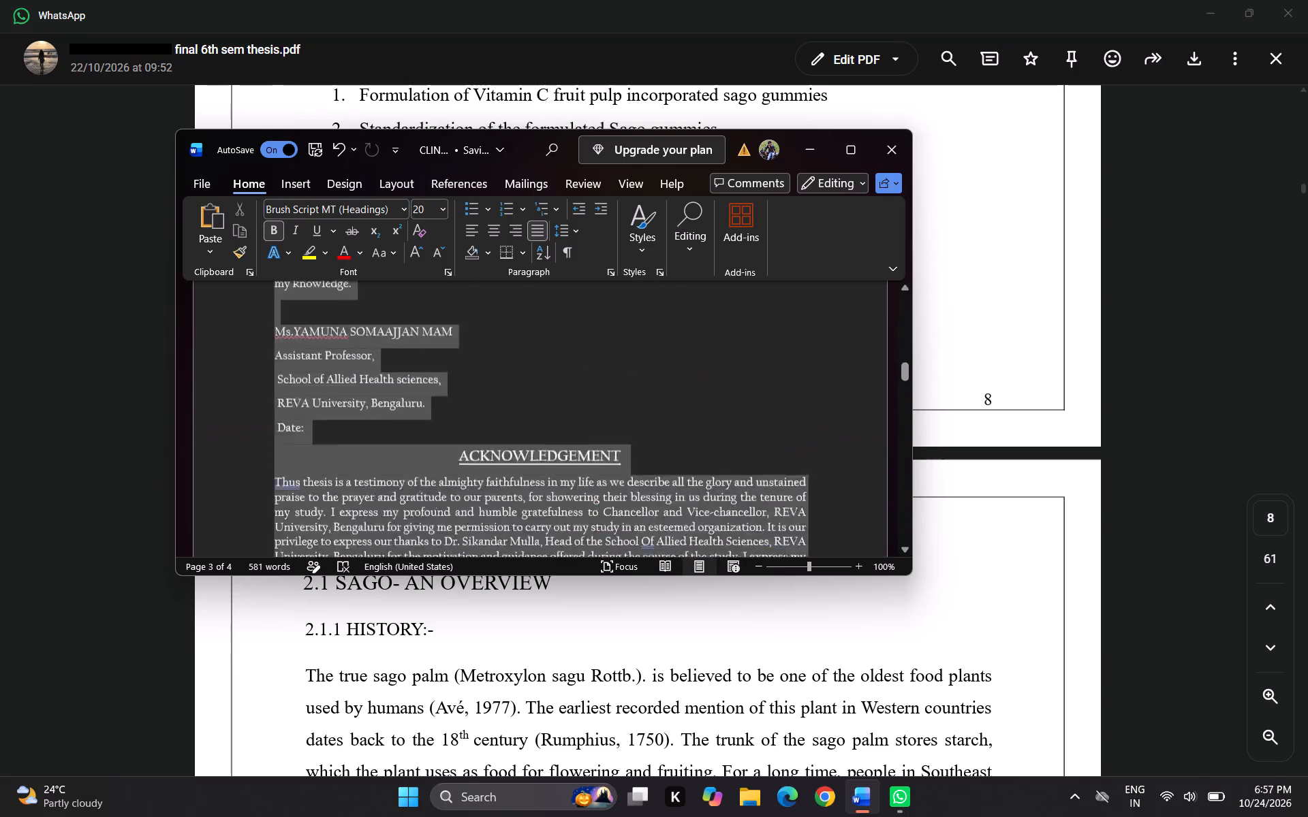
pyautogui.moveTo(318, 0); pyautogui.dragTo(806, 150)
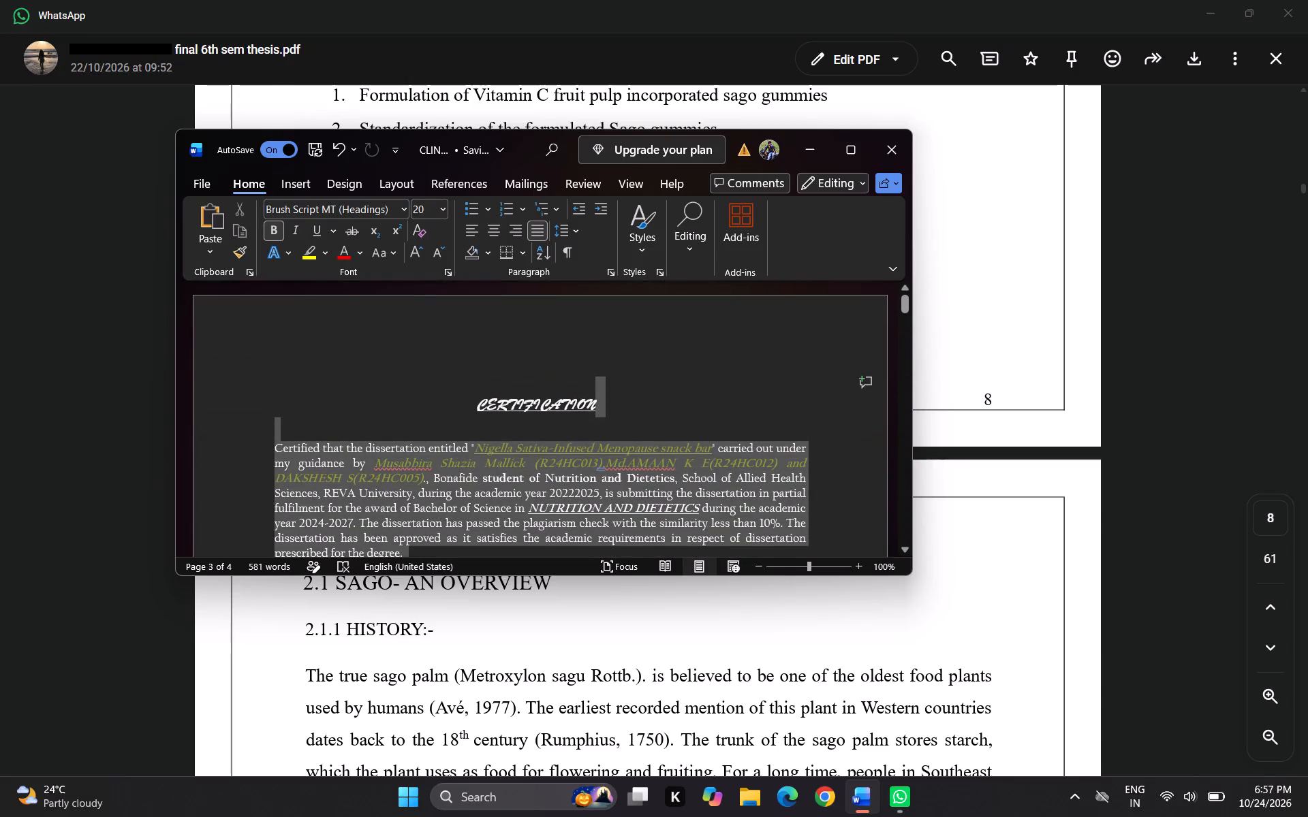
pyautogui.moveTo(806, 150); pyautogui.dragTo(812, 146)
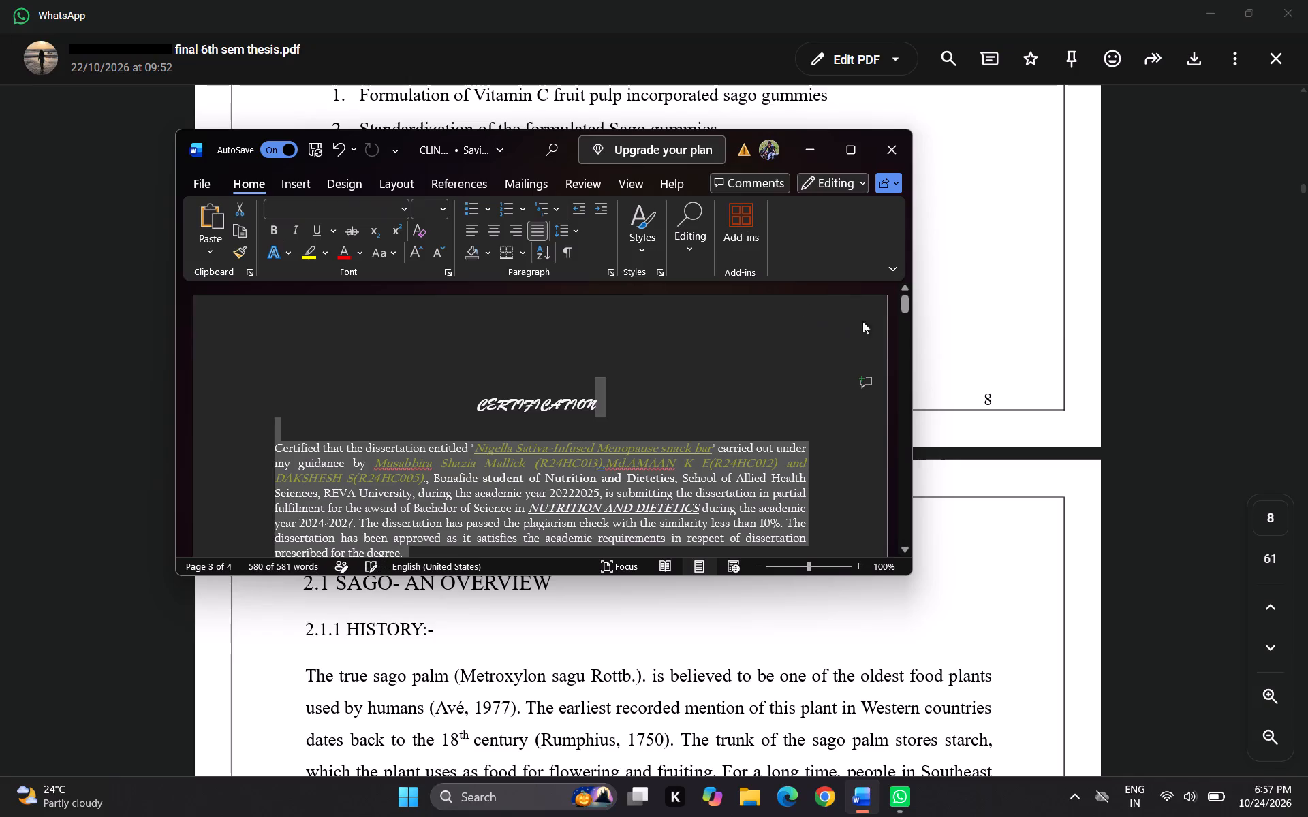
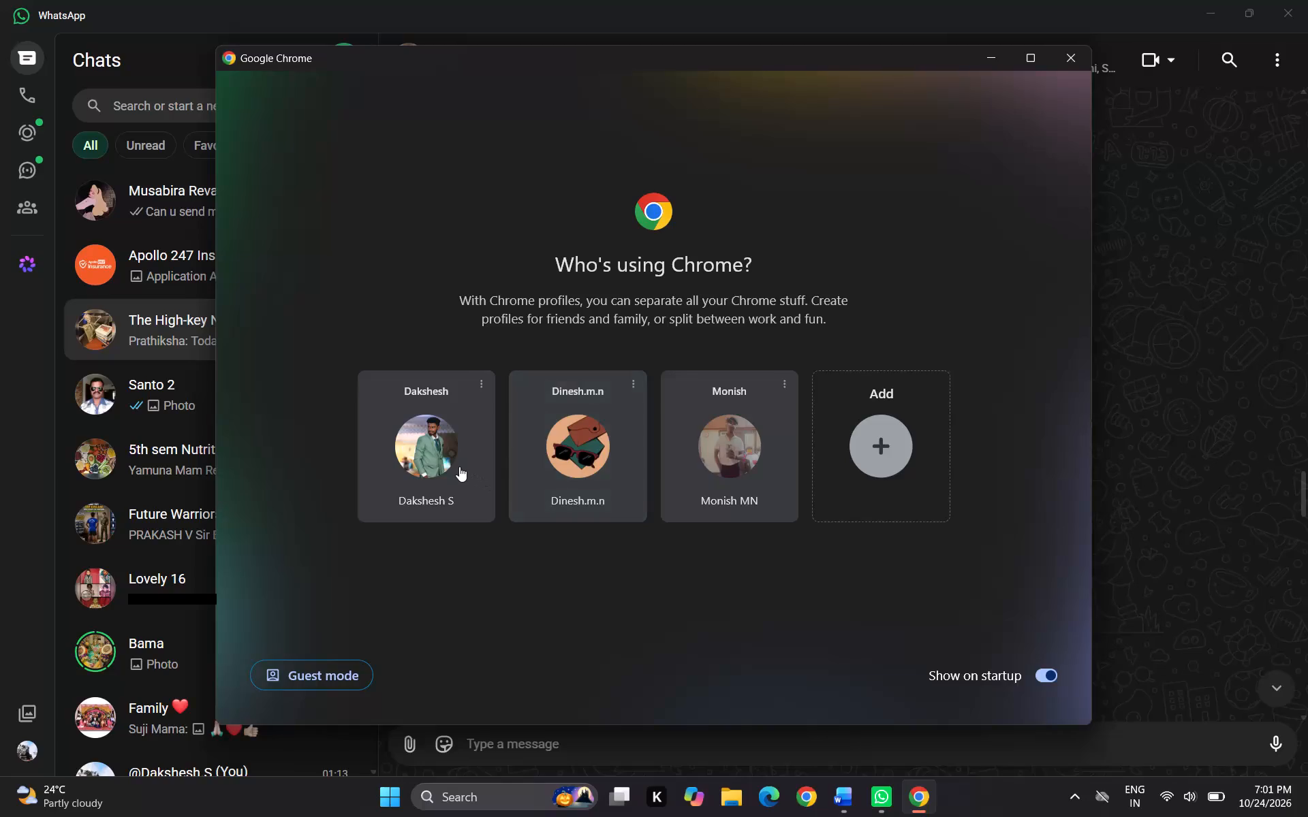
# Open Chrome with the first user profile and search Google for "reva university", without the suggested header wording.
pyautogui.click(461, 466)
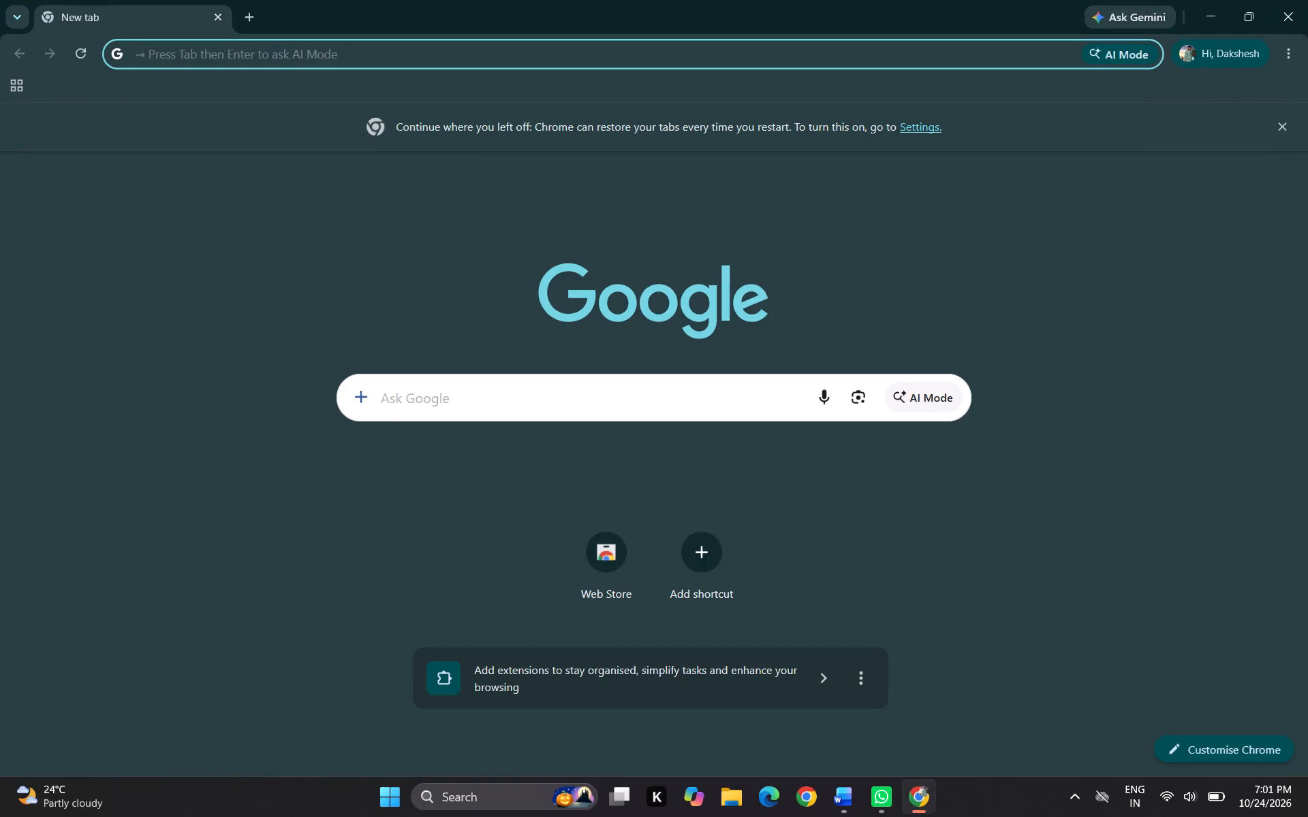
pyautogui.click(520, 406)
pyautogui.write('re')
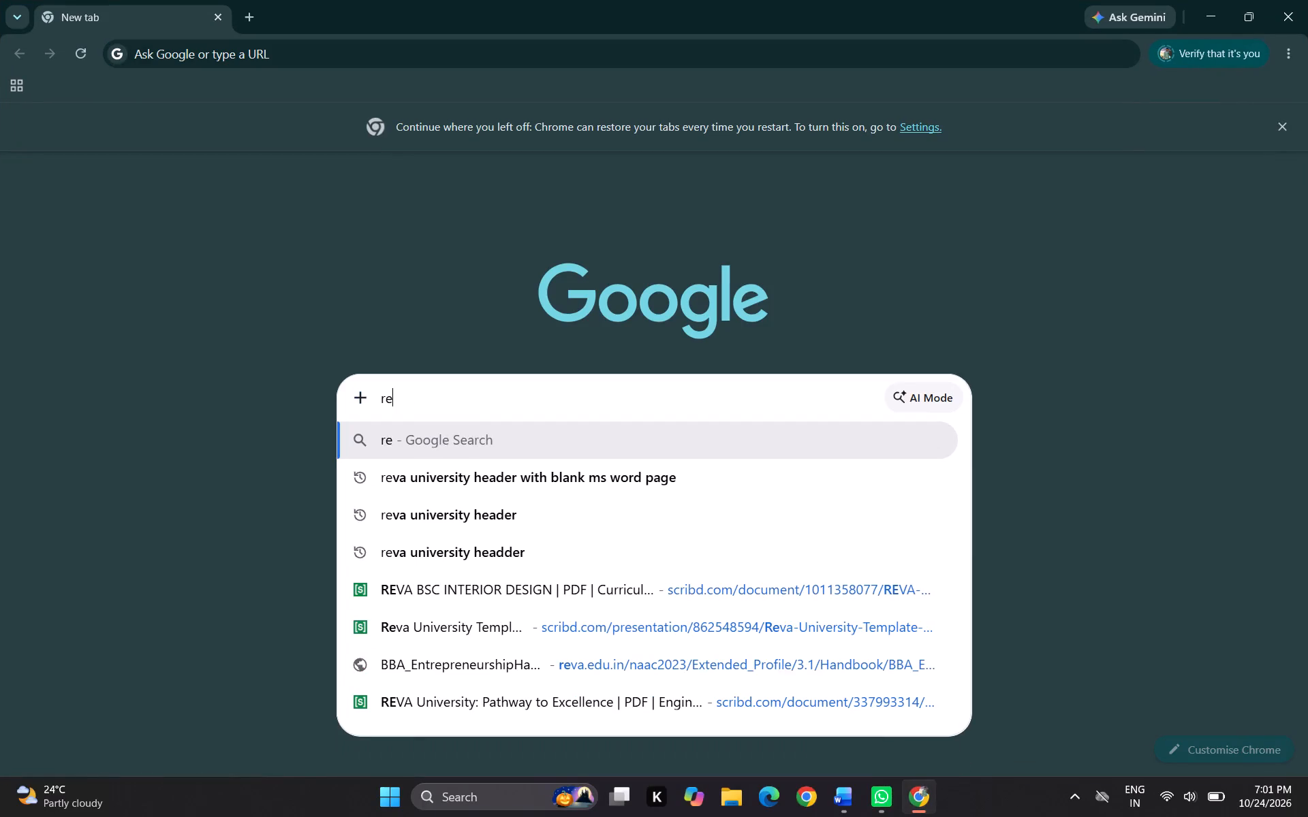
pyautogui.write('va university')
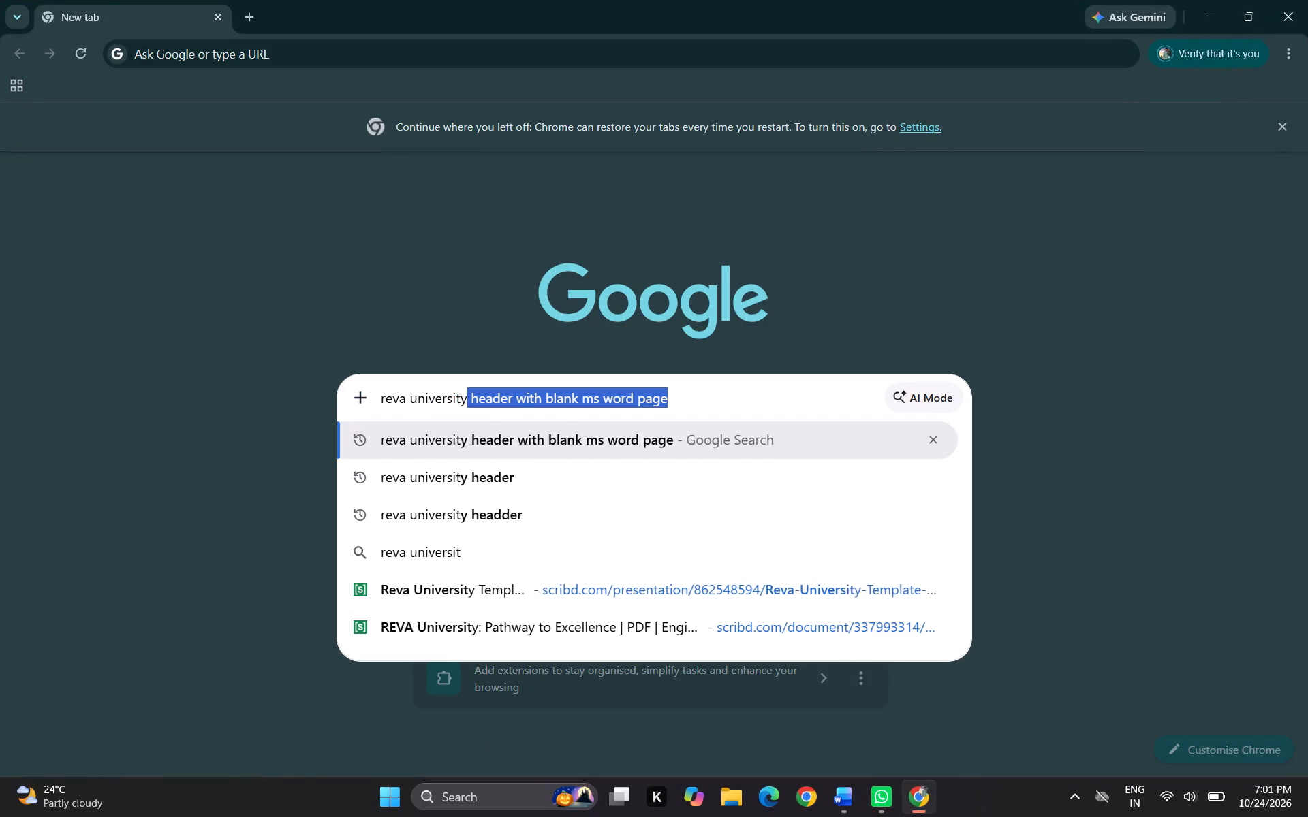
pyautogui.press('Return')
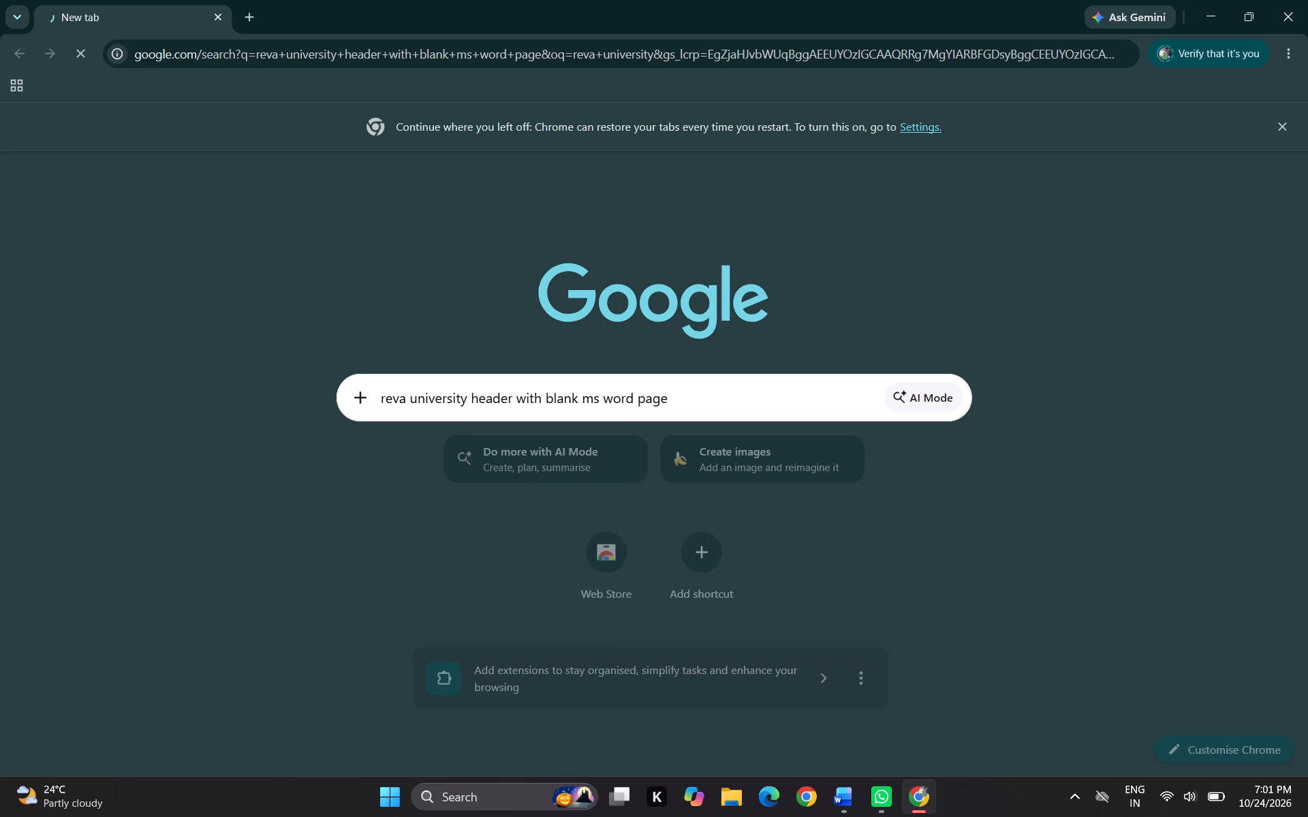
pyautogui.press('BackSpace')
pyautogui.press('BackSpace')
pyautogui.press('BackSpace')
pyautogui.press('BackSpace')
pyautogui.press('BackSpace')
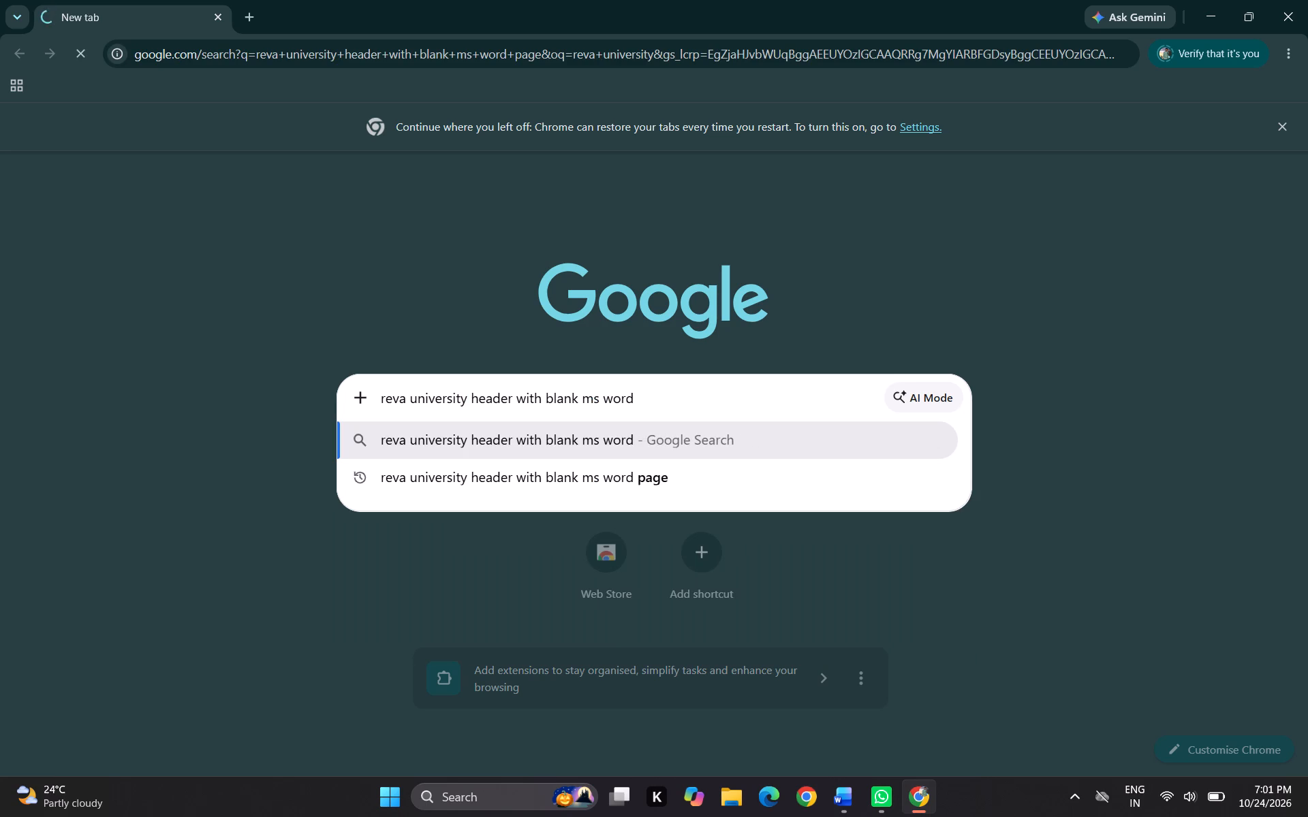
pyautogui.press('BackSpace')
pyautogui.press('BackSpace')
pyautogui.press('BackSpace')
pyautogui.press('BackSpace')
pyautogui.press('BackSpace')
pyautogui.press('BackSpace')
pyautogui.press('BackSpace')
pyautogui.press('BackSpace')
pyautogui.press('BackSpace')
pyautogui.press('BackSpace')
pyautogui.press('BackSpace')
pyautogui.press('BackSpace')
pyautogui.press('BackSpace')
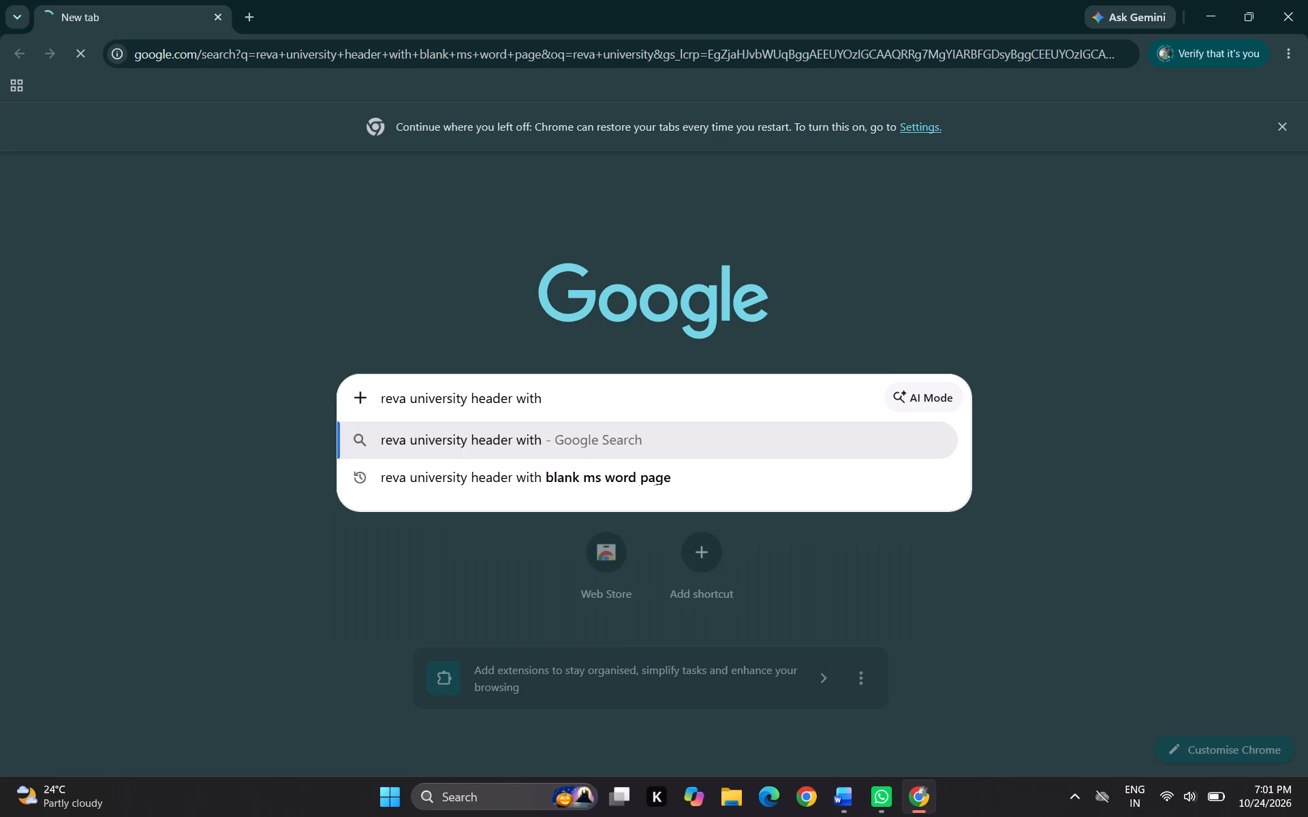
pyautogui.press('BackSpace')
pyautogui.press('BackSpace')
pyautogui.press('BackSpace')
pyautogui.press('BackSpace')
pyautogui.press('BackSpace')
pyautogui.press('BackSpace')
pyautogui.press('BackSpace')
pyautogui.press('BackSpace')
pyautogui.press('BackSpace')
pyautogui.press('BackSpace')
pyautogui.press('BackSpace')
pyautogui.press('BackSpace')
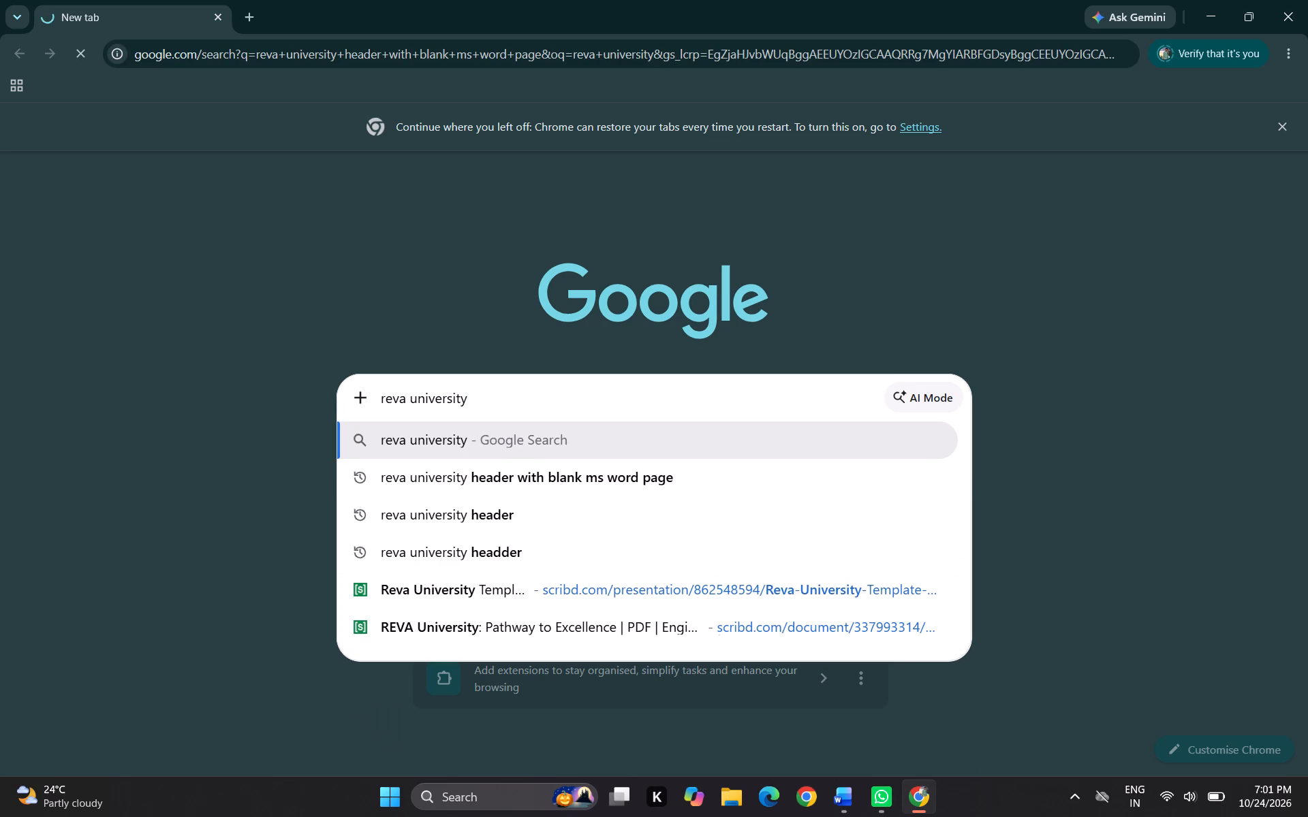
pyautogui.press('Return')
pyautogui.press('Return')
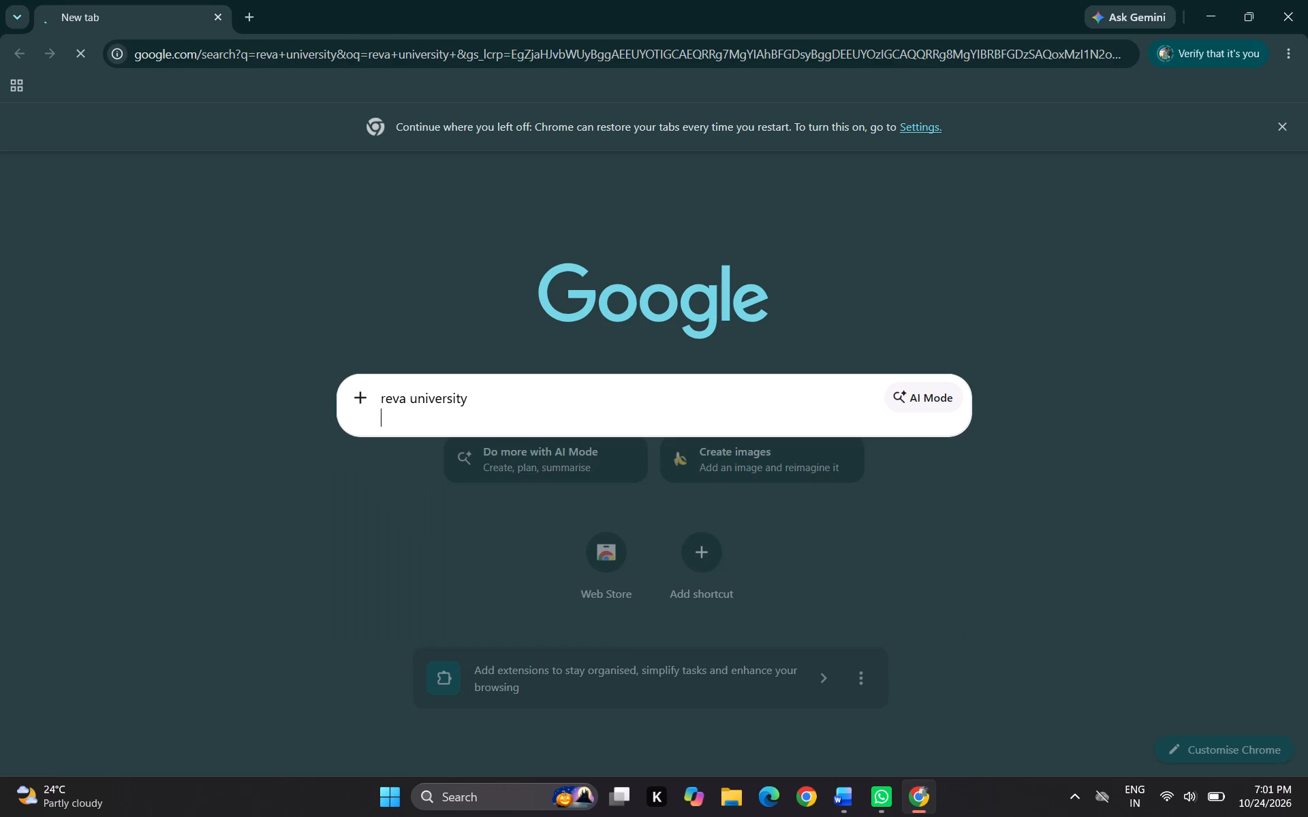
pyautogui.press('Return')
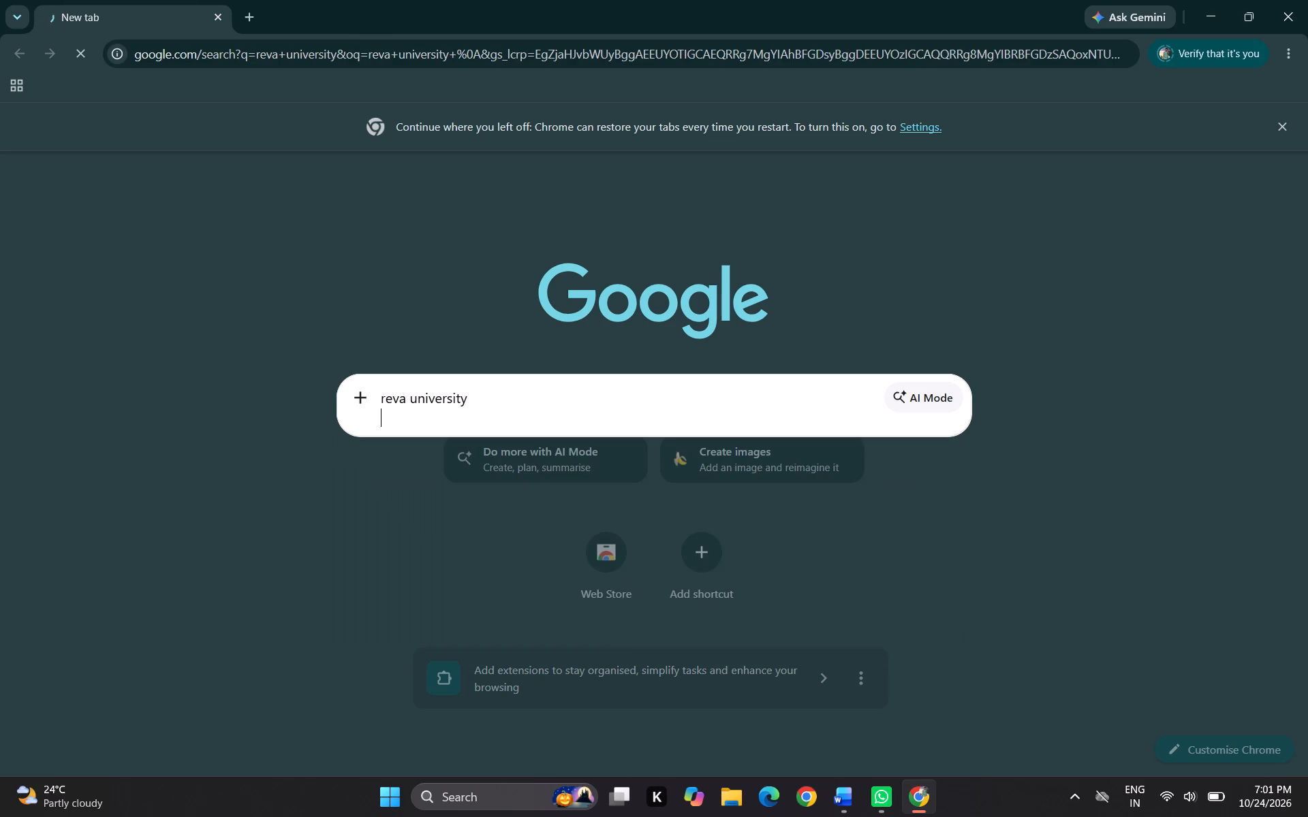
pyautogui.click(749, 402)
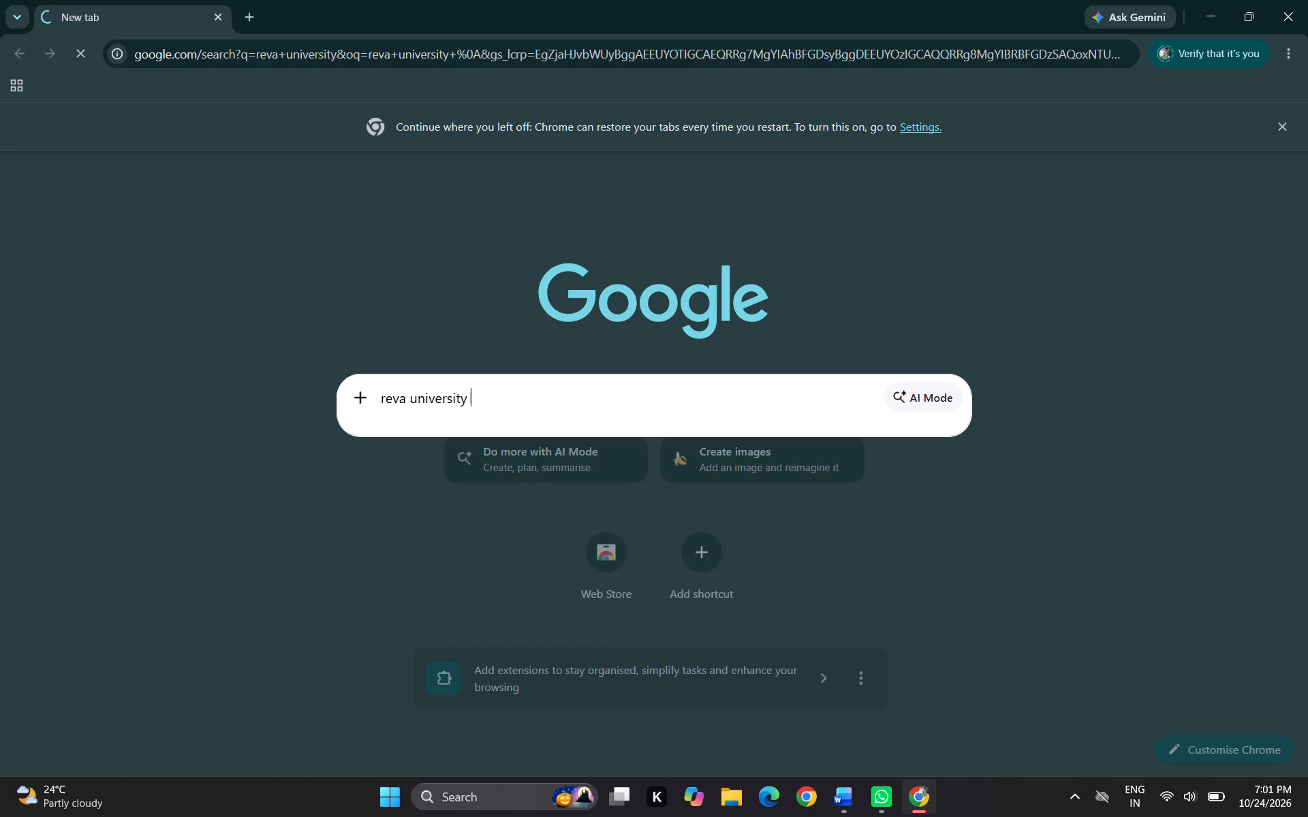
pyautogui.doubleClick(749, 402)
pyautogui.press('BackSpace')
pyautogui.press('BackSpace')
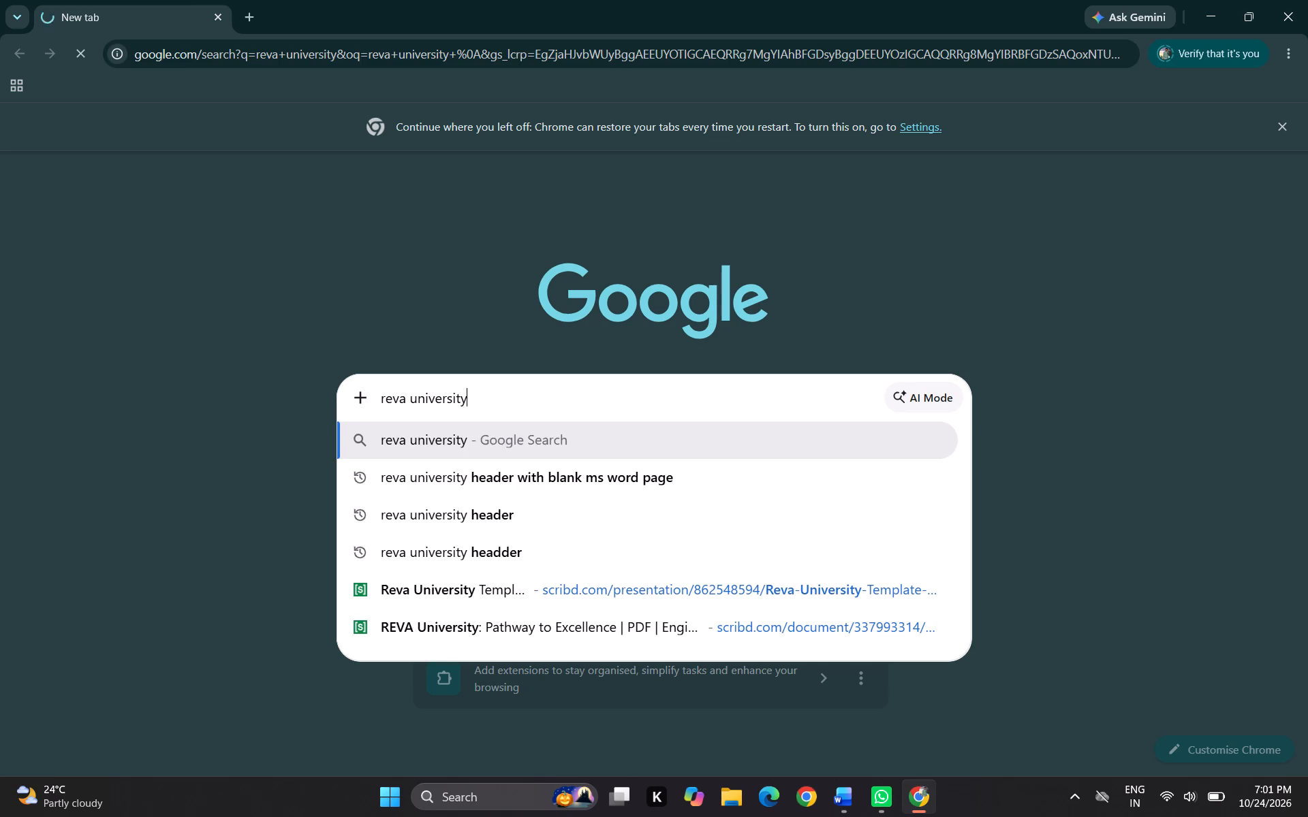
pyautogui.press('Return')
pyautogui.press('Return')
pyautogui.press('Return')
pyautogui.press('BackSpace')
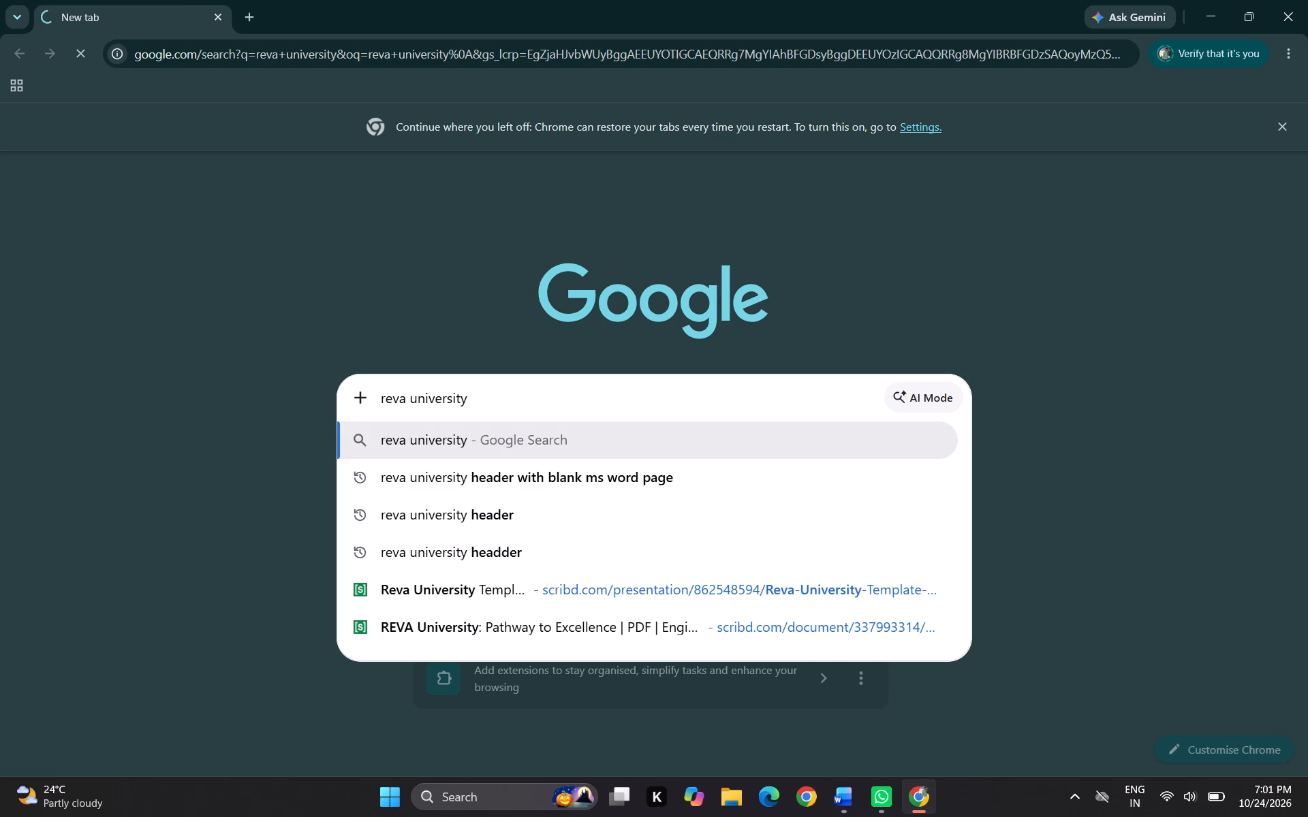
pyautogui.press('Return')
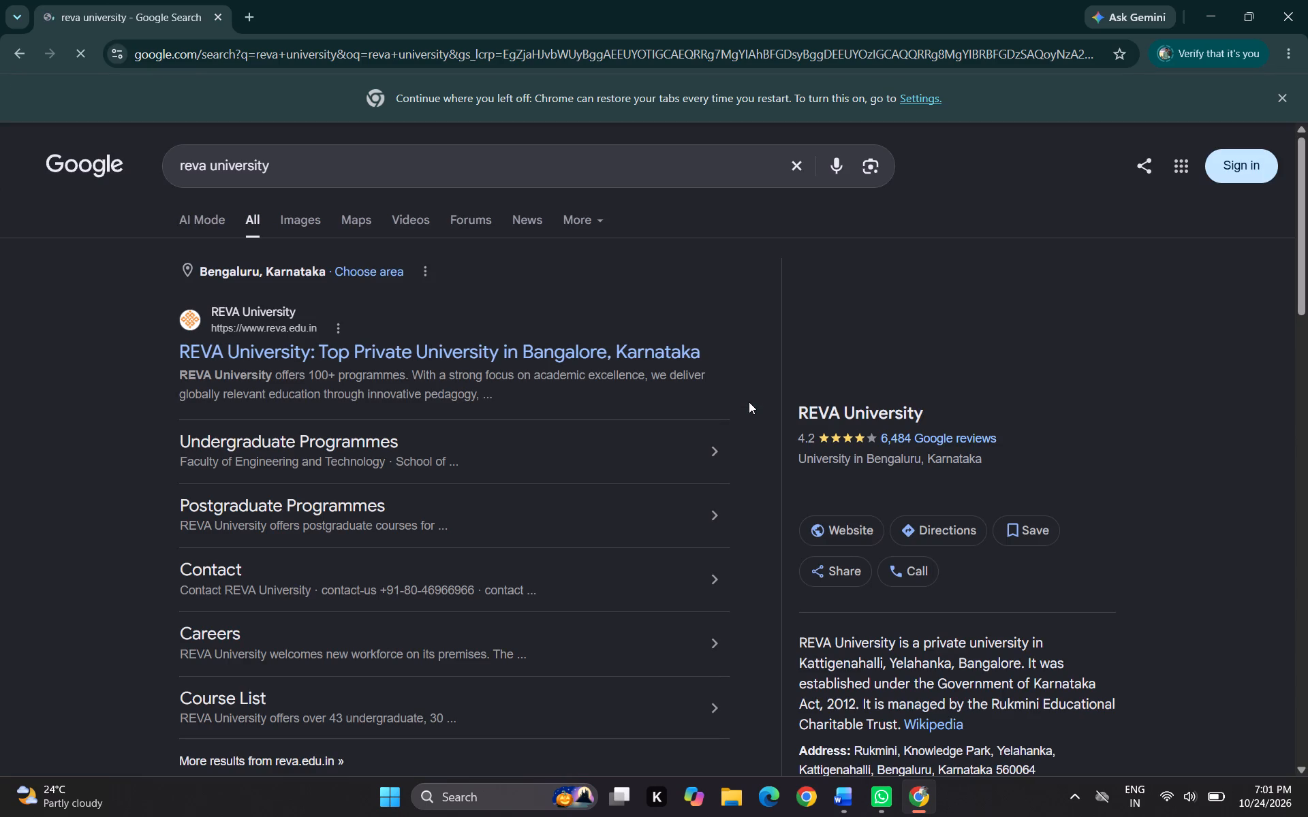
pyautogui.click(656, 338)
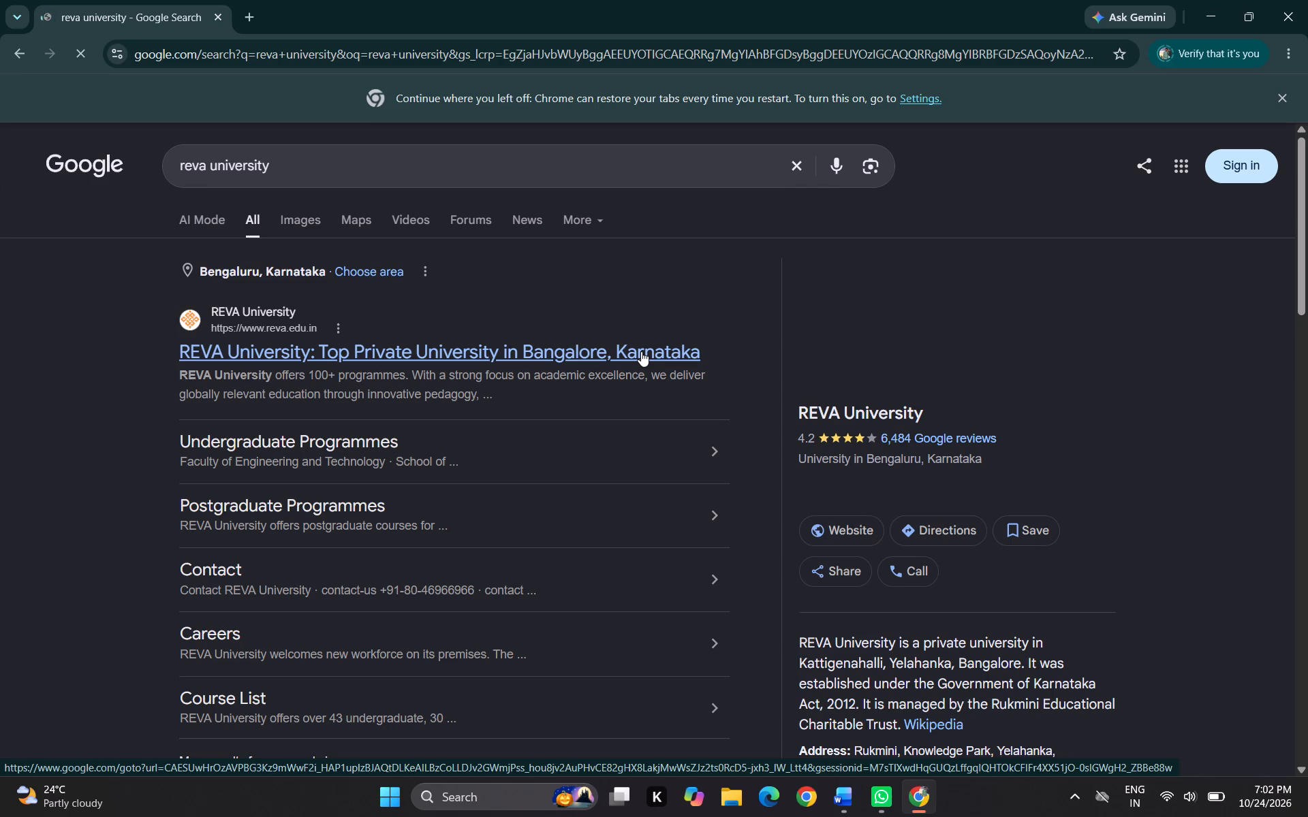
# Open the official REVA University website, reva.edu.in, from the search results.
pyautogui.doubleClick(633, 355)
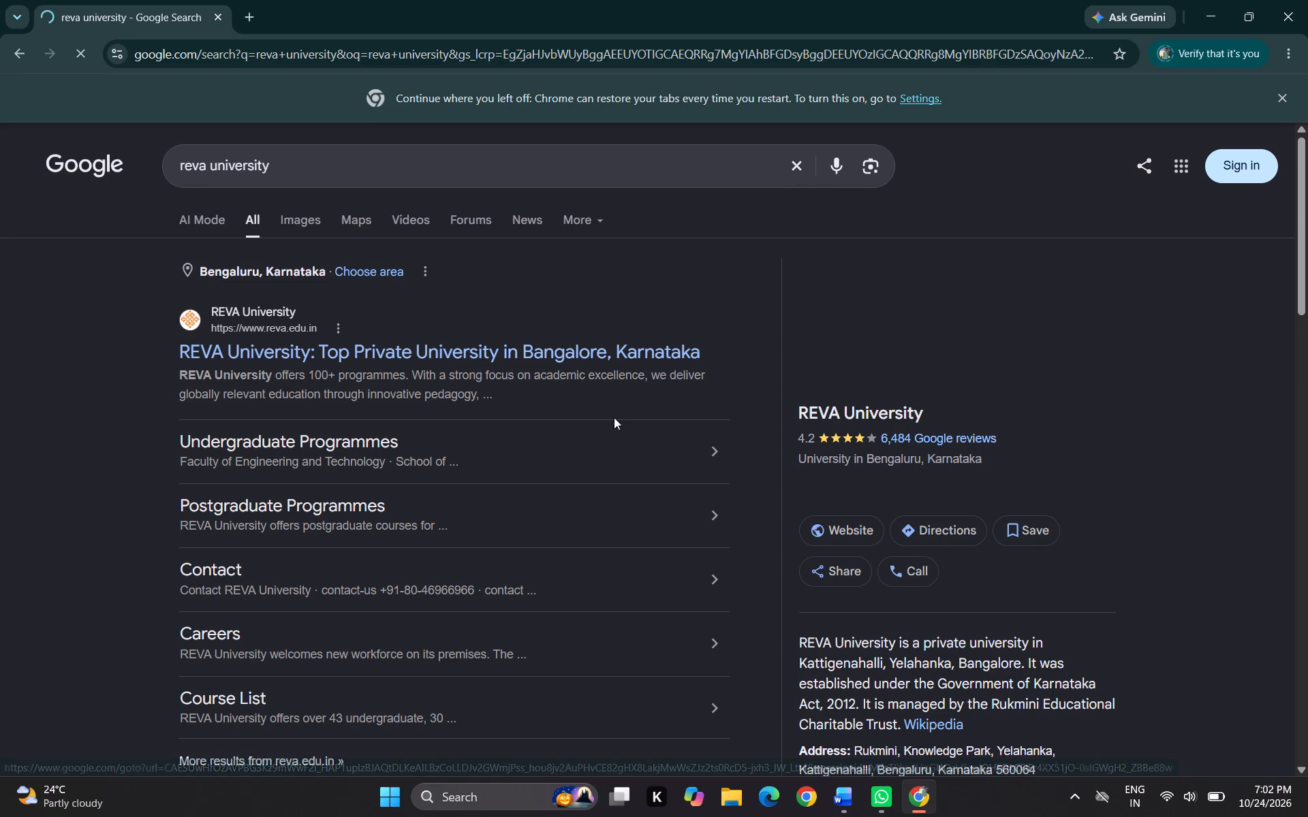
pyautogui.click(598, 369)
pyautogui.doubleClick(606, 355)
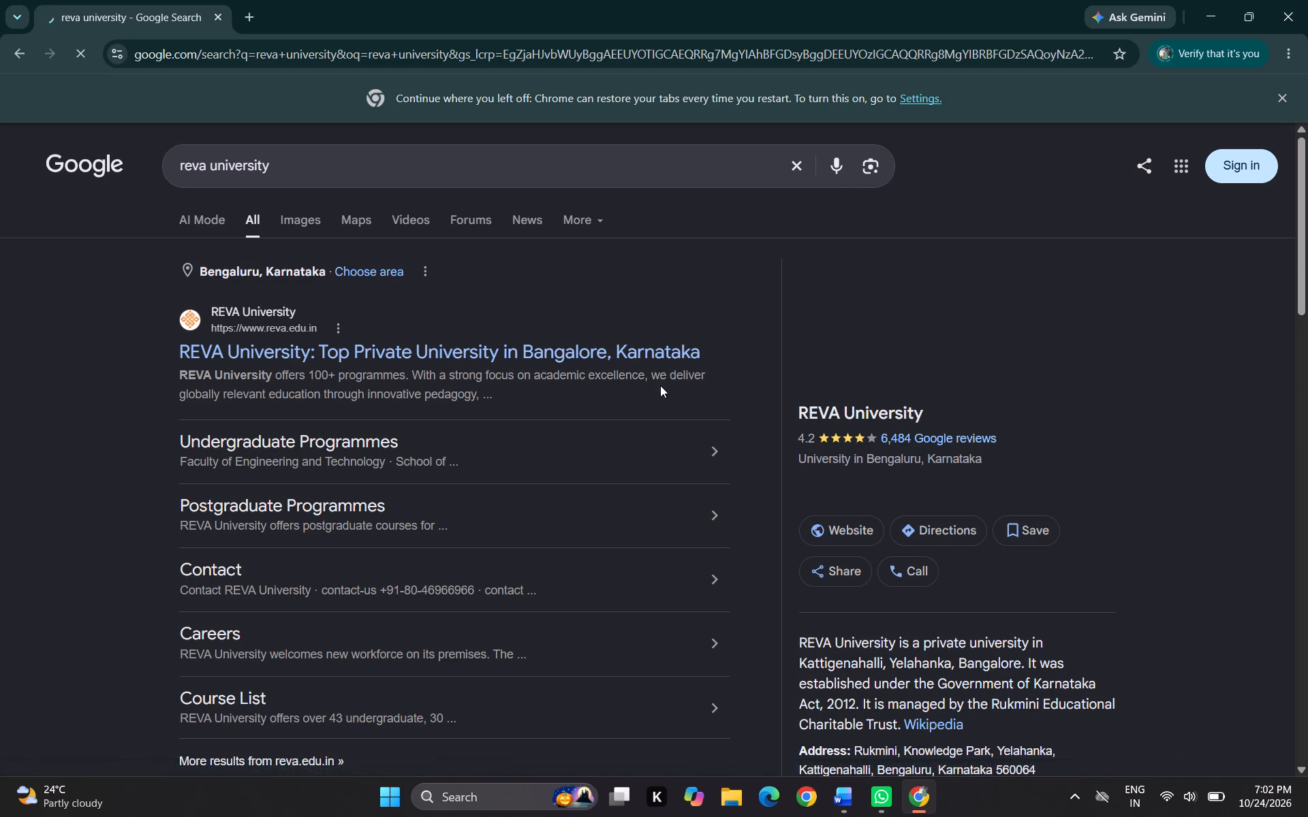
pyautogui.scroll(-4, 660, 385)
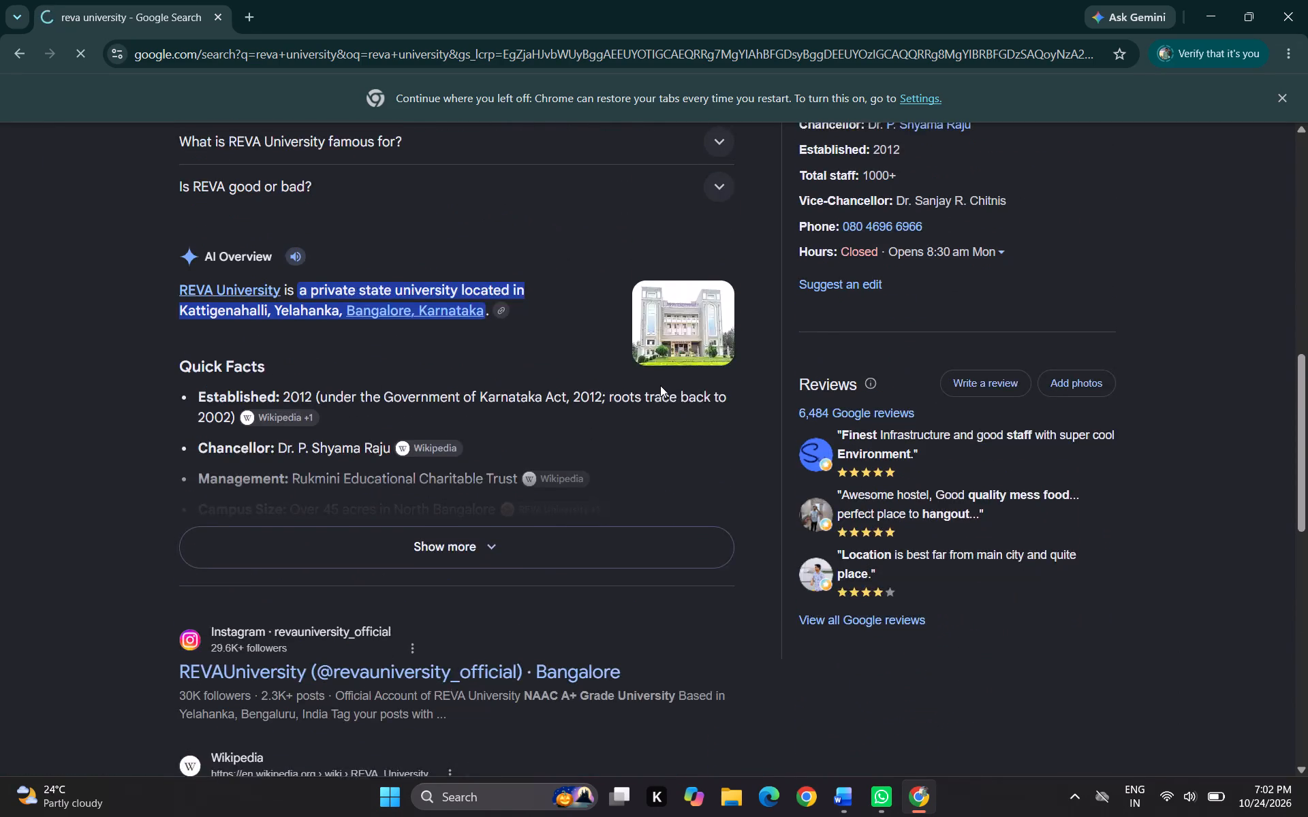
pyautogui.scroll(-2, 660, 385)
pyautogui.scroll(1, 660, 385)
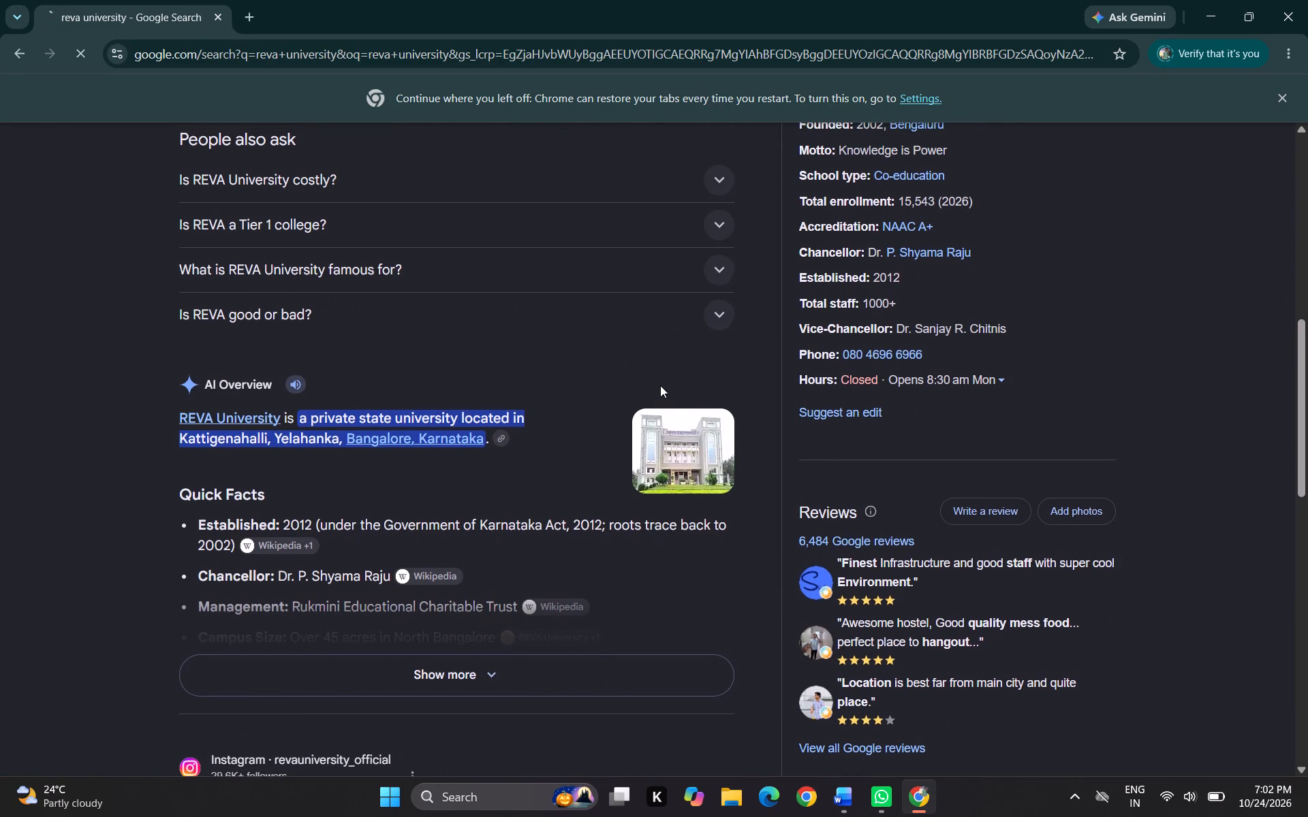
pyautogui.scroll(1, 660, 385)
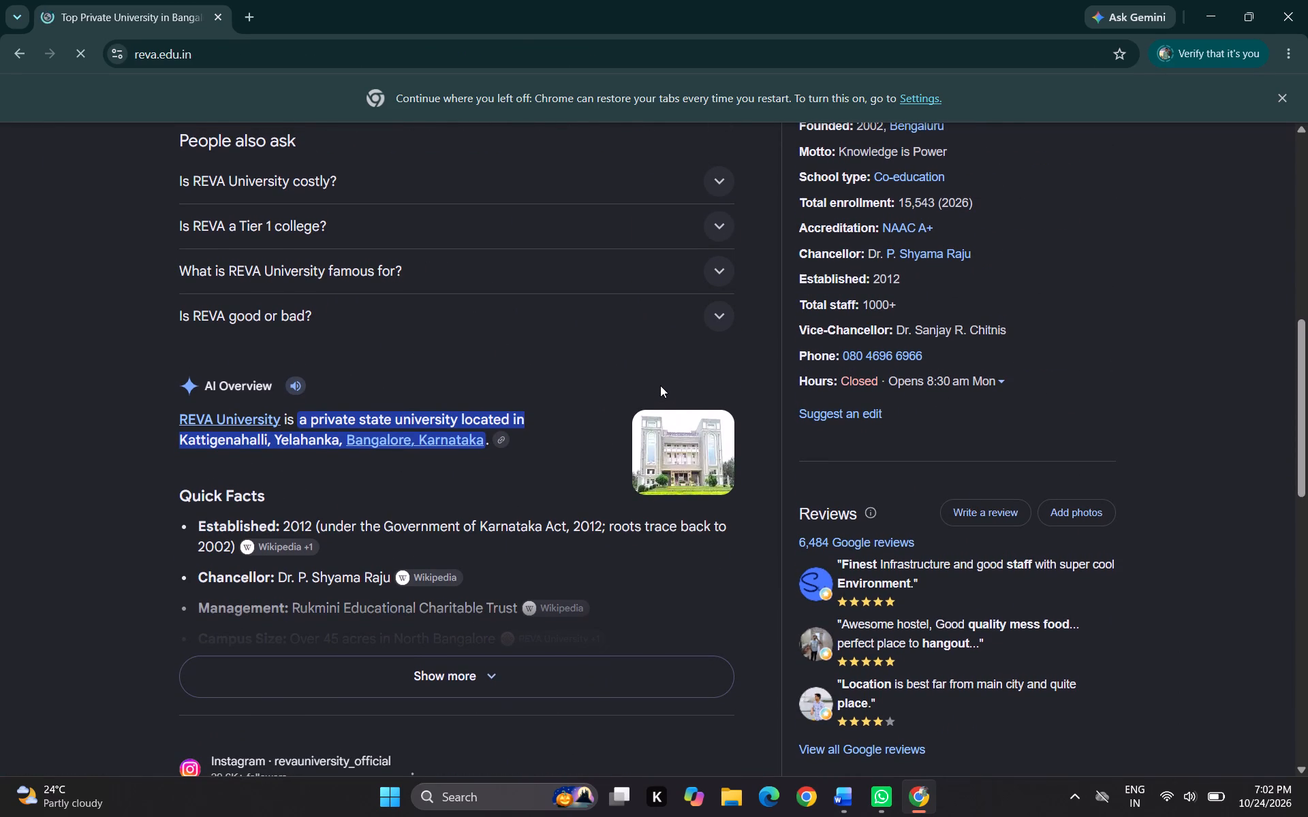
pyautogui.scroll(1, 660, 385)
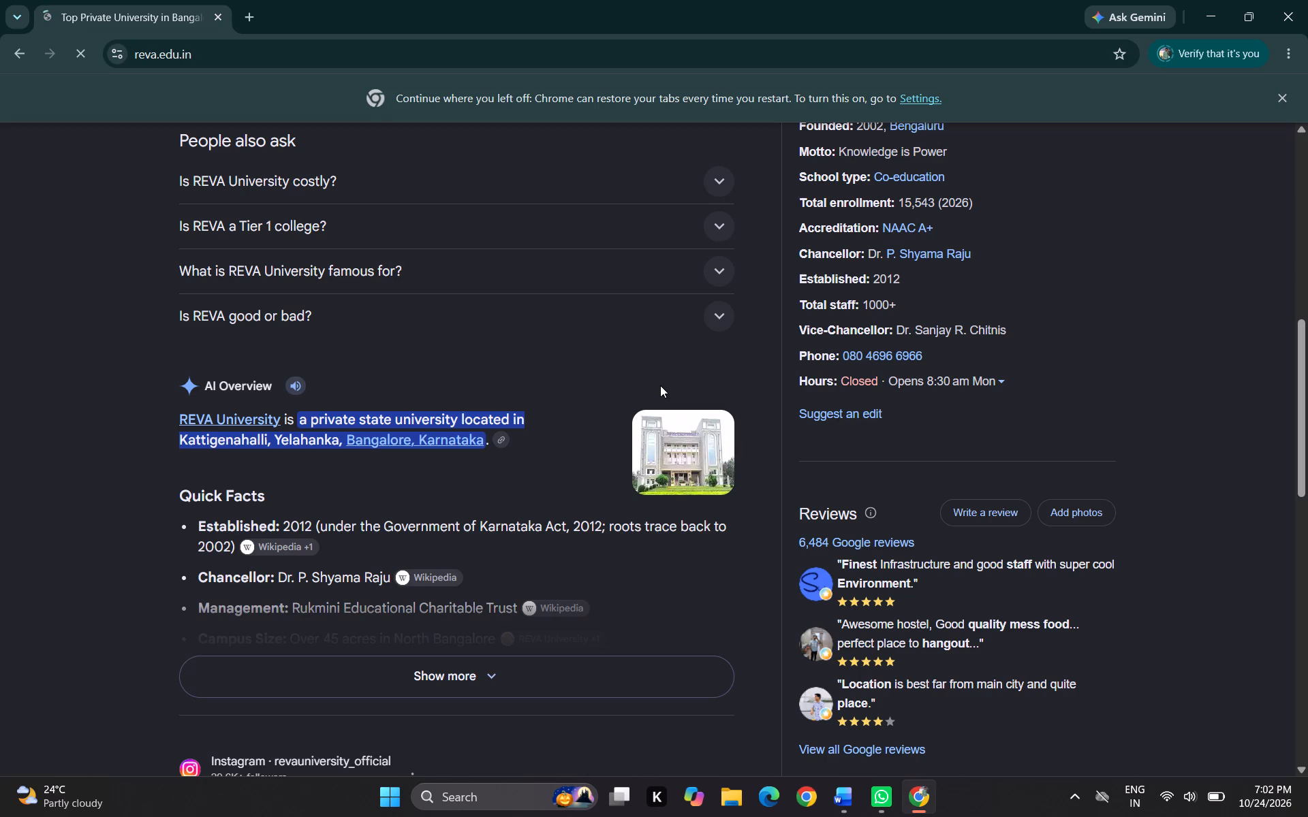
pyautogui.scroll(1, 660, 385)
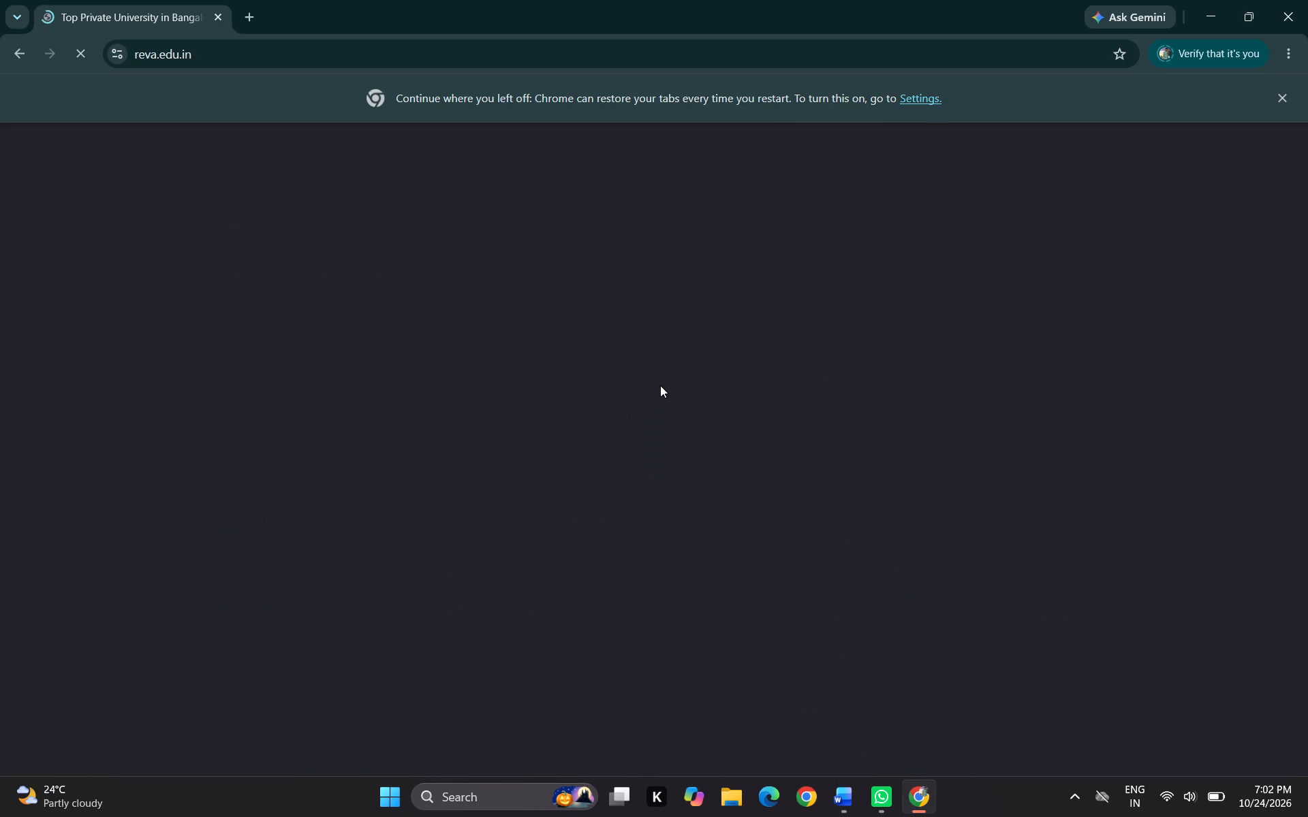
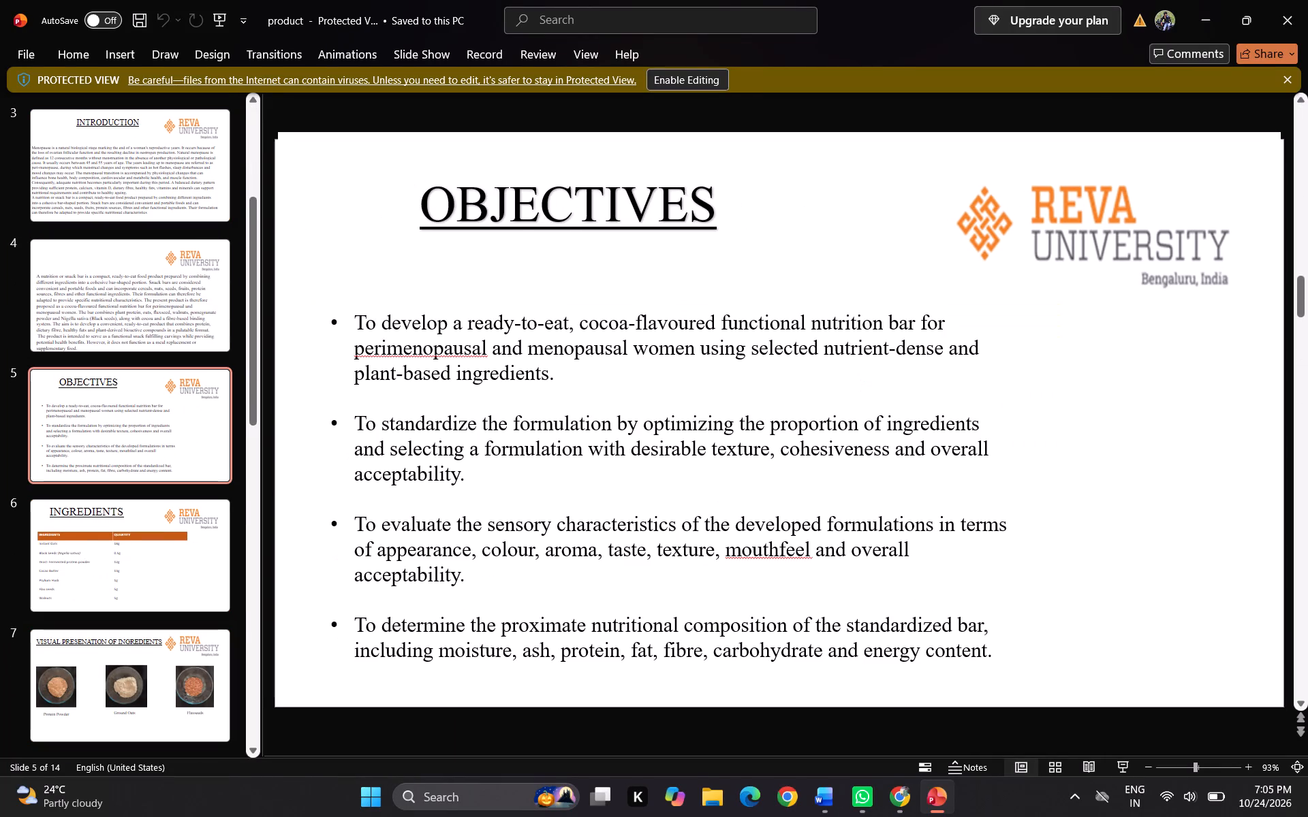
# Select the body text of the INTRODUCTION slide, from "Menopause is a natural biological stage" to the word "specific" in the last line.
pyautogui.scroll(1, 855, 377)
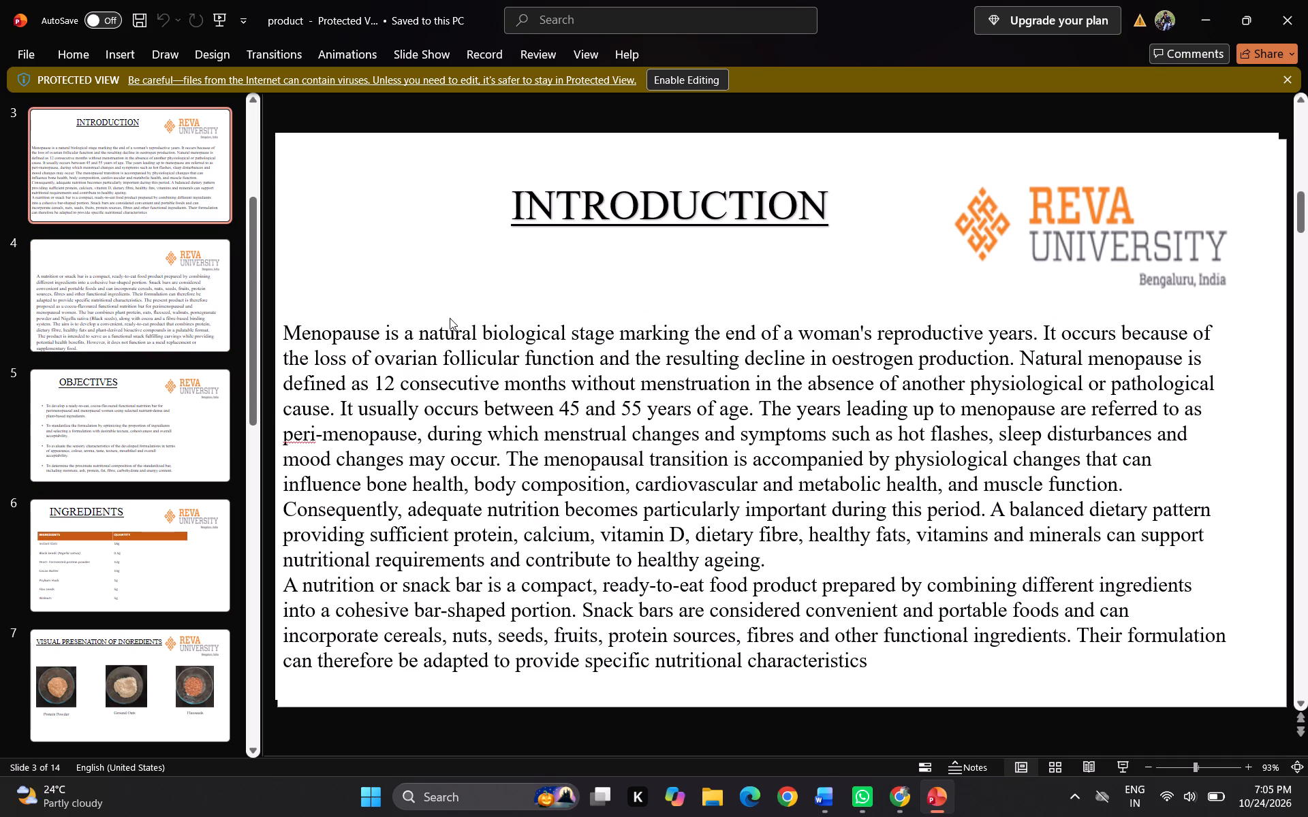
pyautogui.click(298, 332)
pyautogui.moveTo(298, 332); pyautogui.dragTo(313, 332)
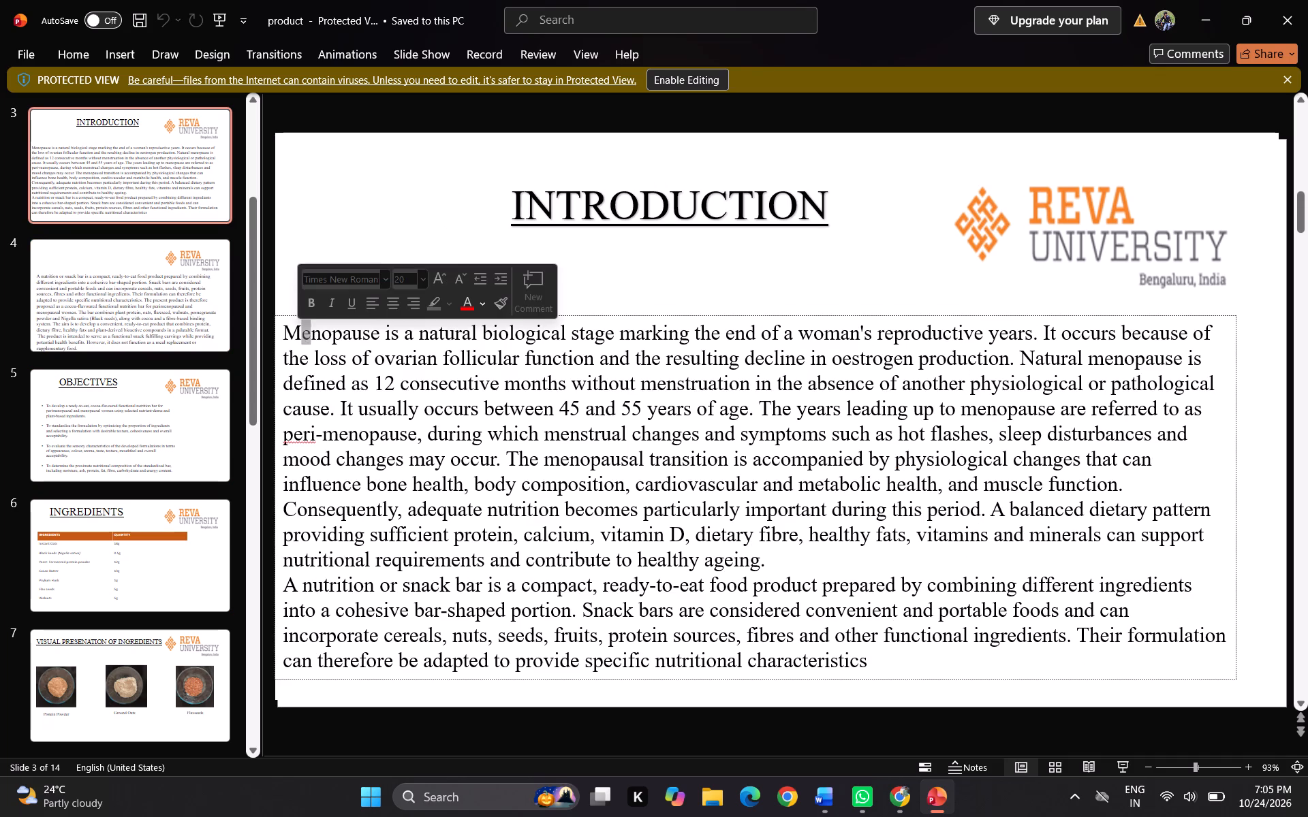
pyautogui.moveTo(313, 332); pyautogui.dragTo(642, 688)
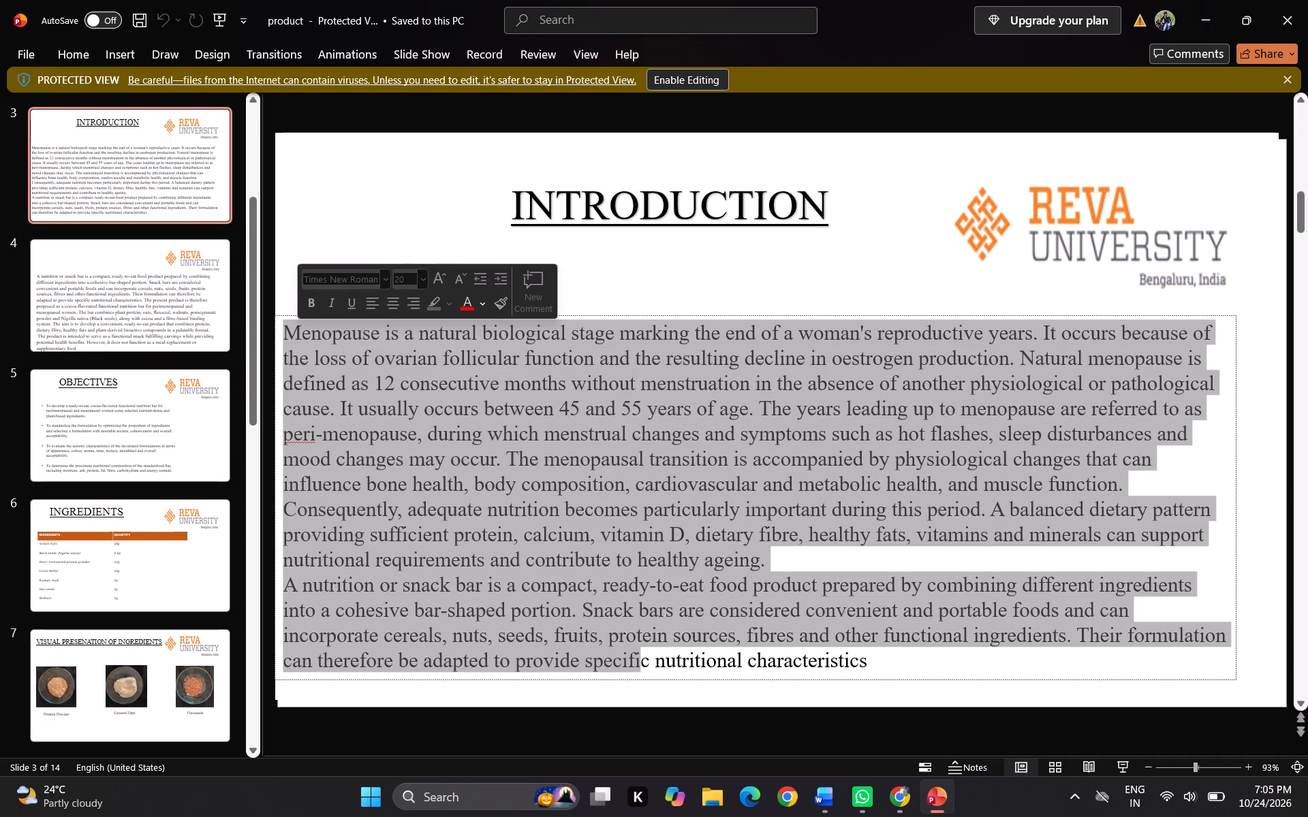
# Look through the Introduction, continuation and Objectives slides of the product presentation for text to reuse in the report.
pyautogui.moveTo(642, 688); pyautogui.dragTo(768, 676)
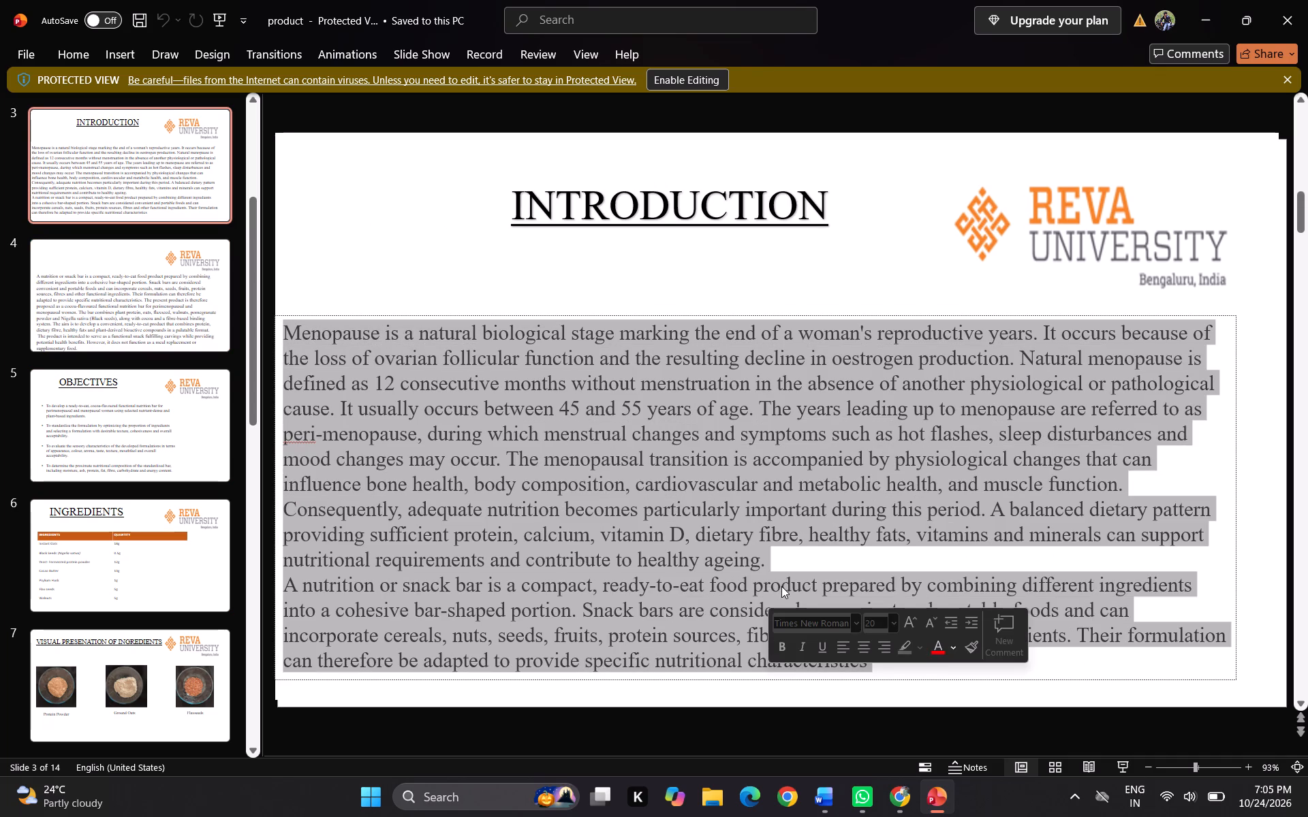
pyautogui.scroll(1, 781, 586)
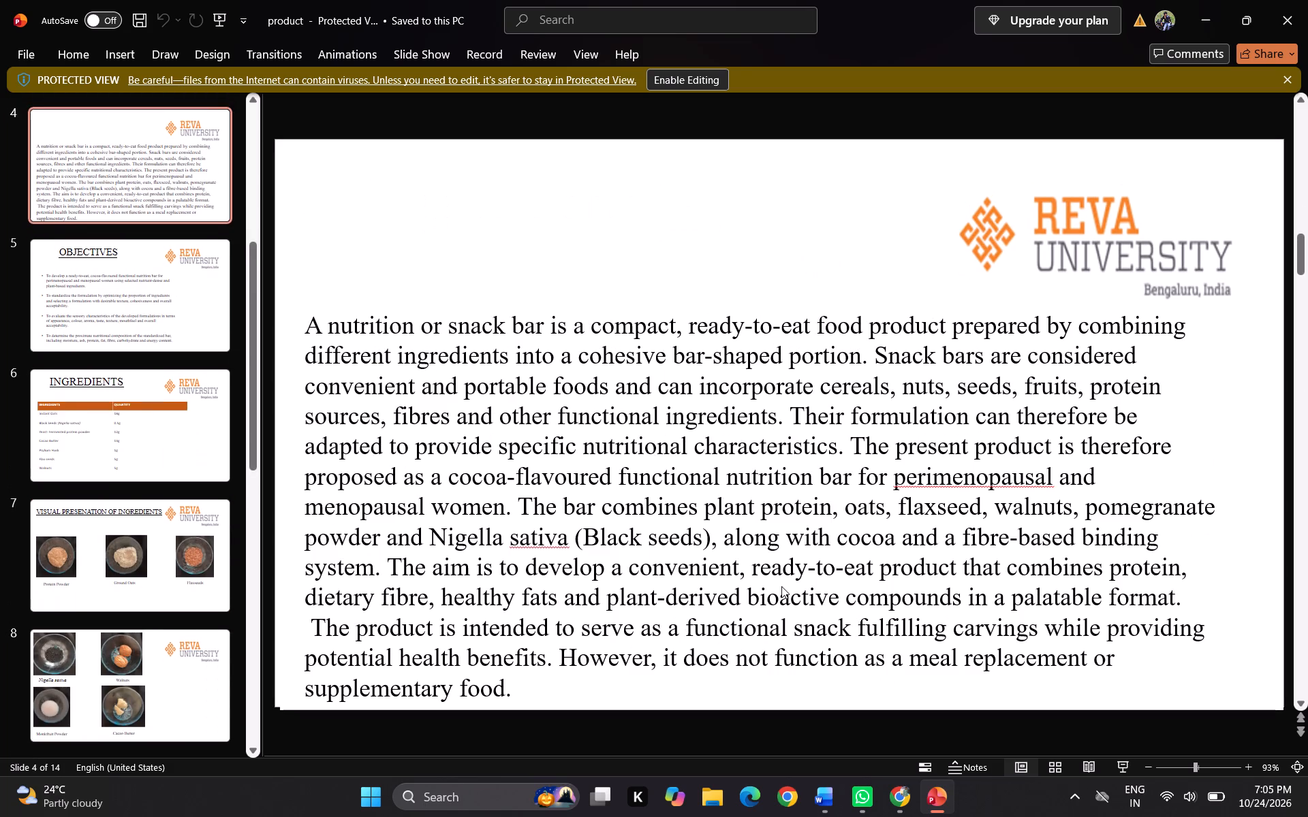
pyautogui.scroll(2, 781, 586)
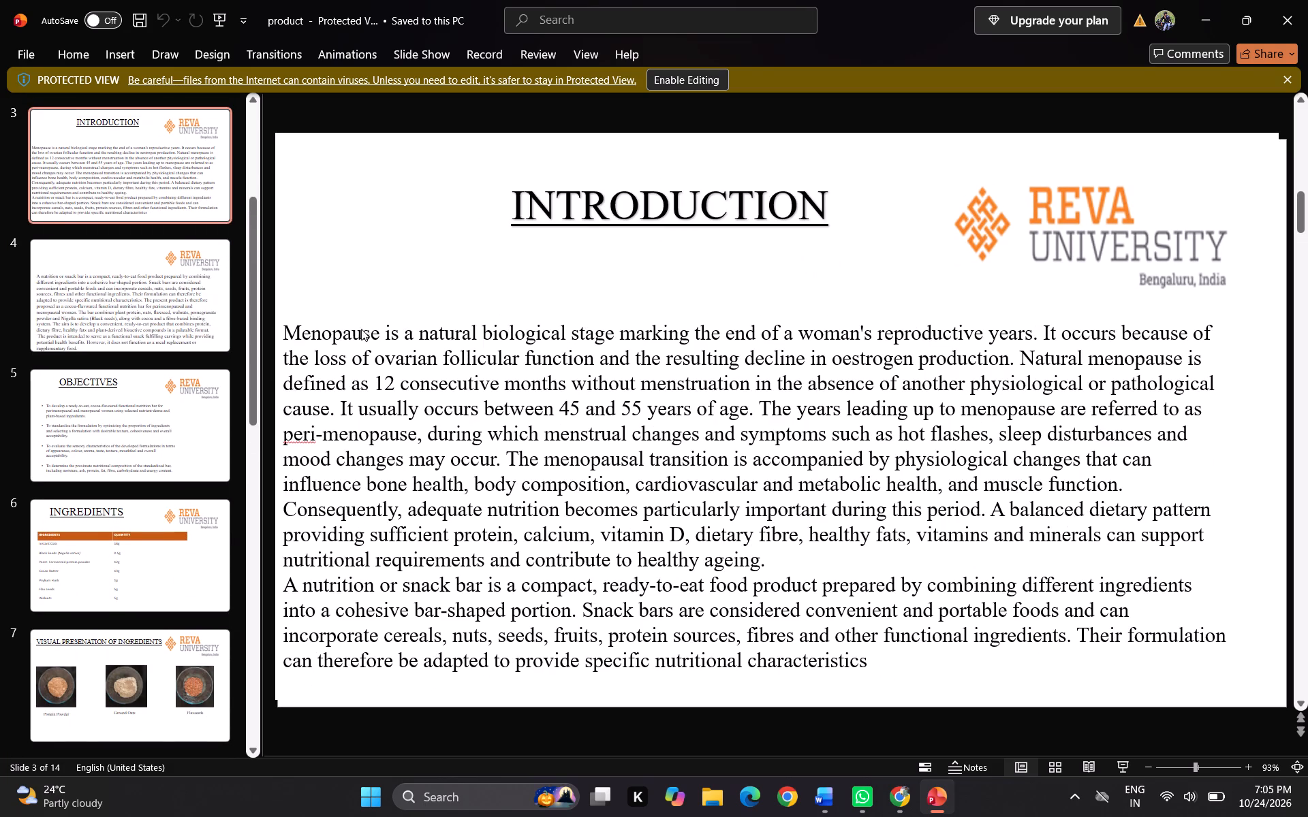
pyautogui.click(325, 331)
pyautogui.moveTo(325, 331); pyautogui.dragTo(362, 331)
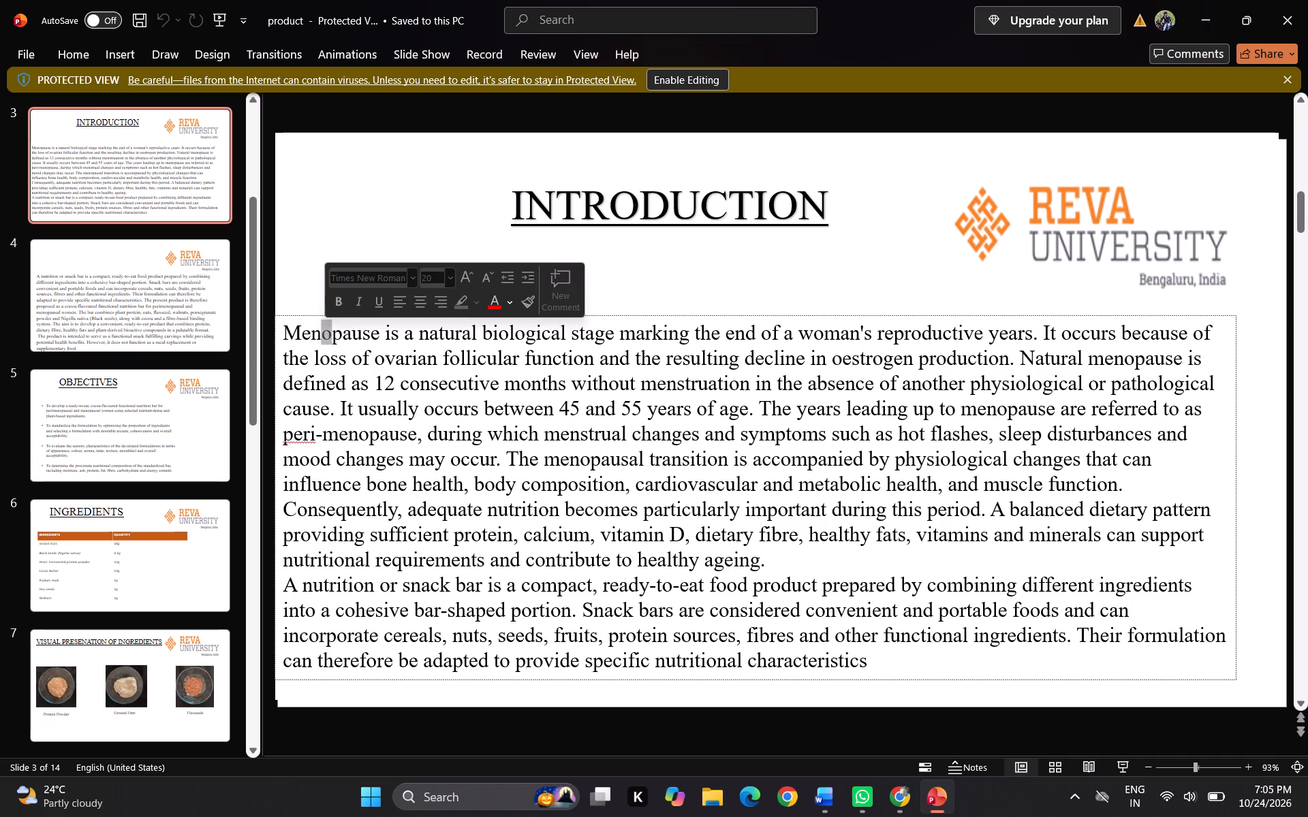
pyautogui.moveTo(362, 331); pyautogui.dragTo(735, 647)
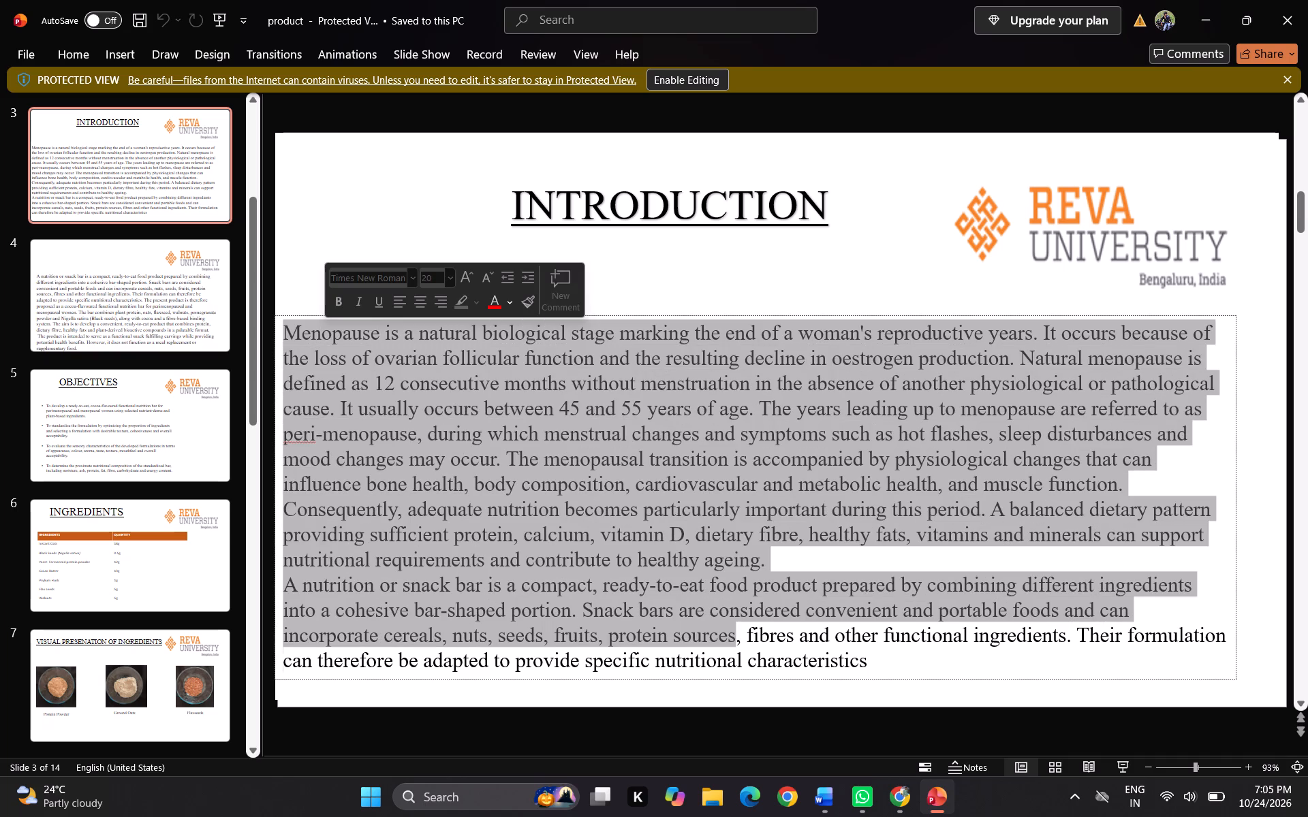
pyautogui.moveTo(735, 647); pyautogui.dragTo(870, 670)
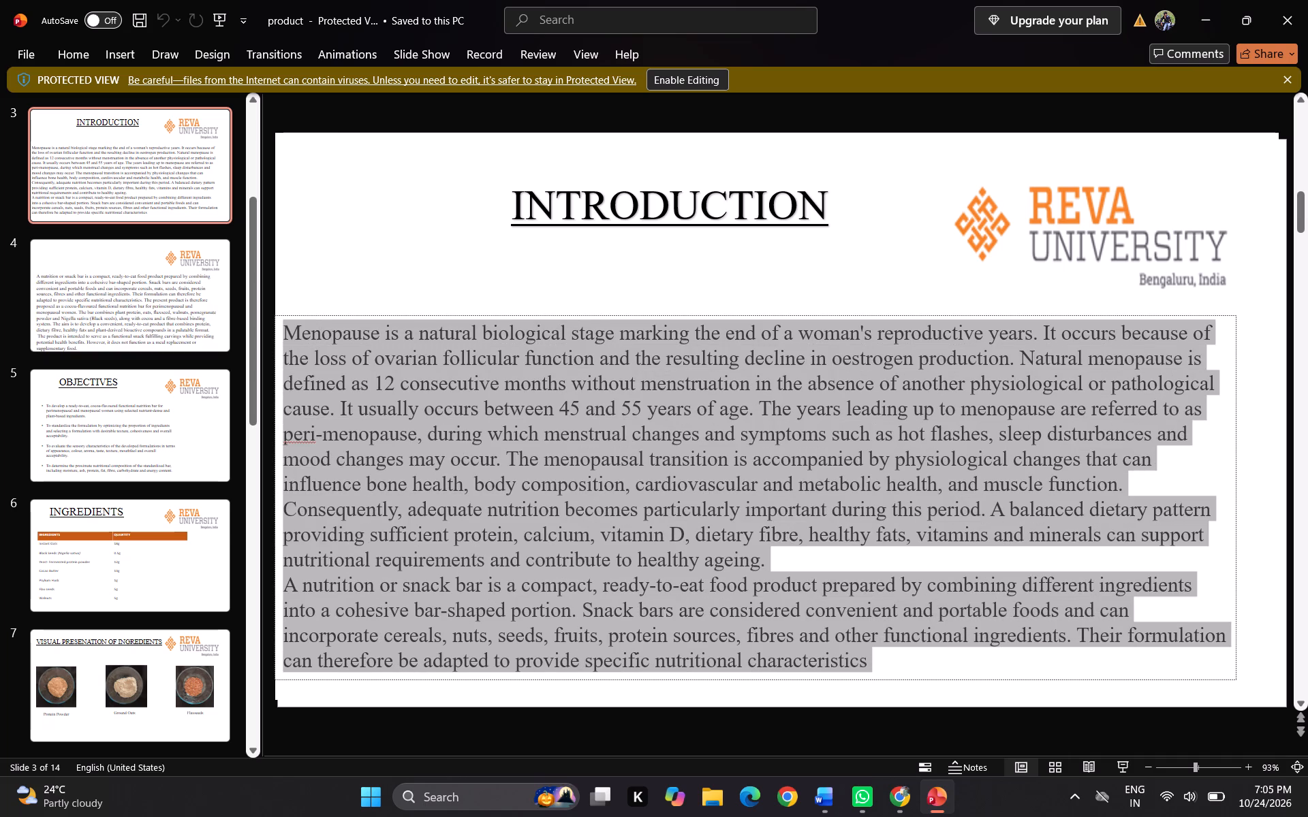
pyautogui.scroll(-1, 811, 564)
pyautogui.scroll(2, 811, 564)
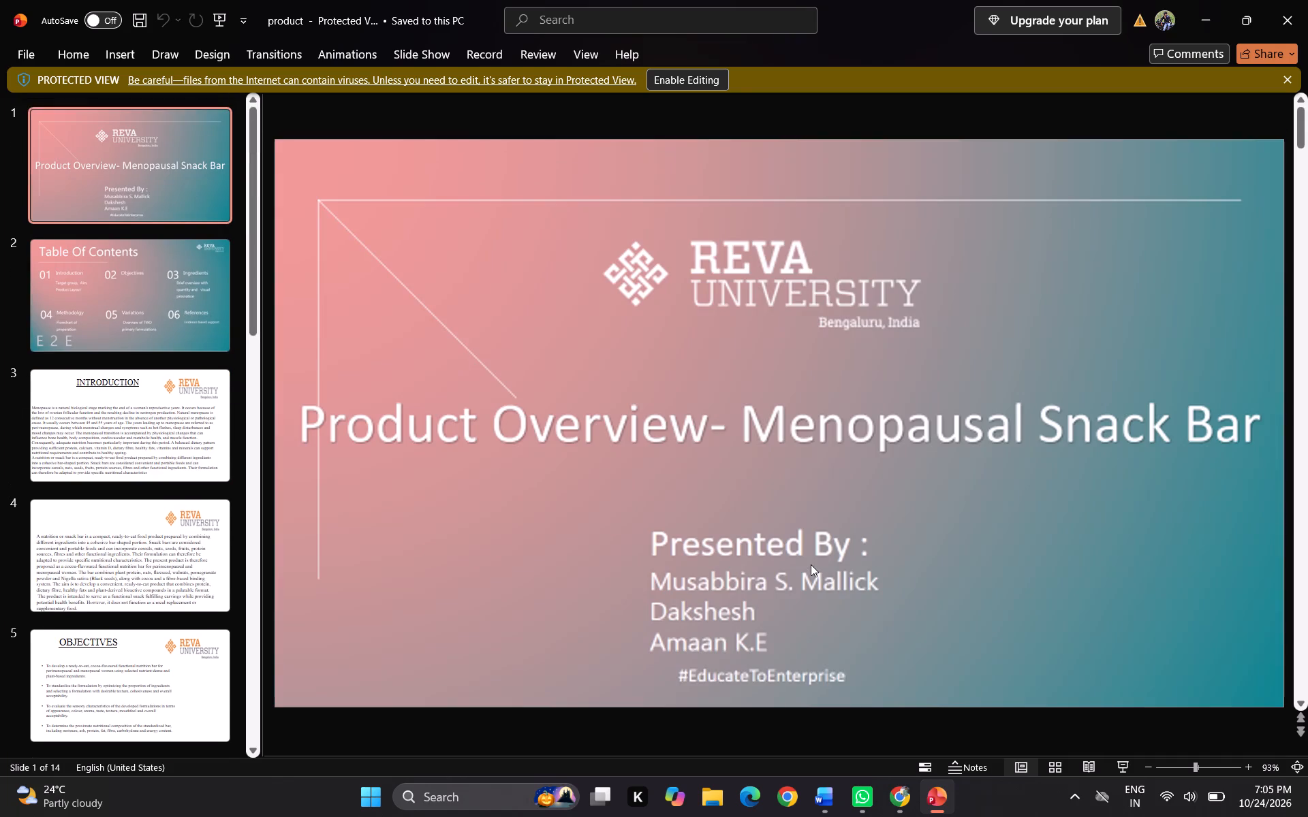
pyautogui.scroll(-1, 811, 564)
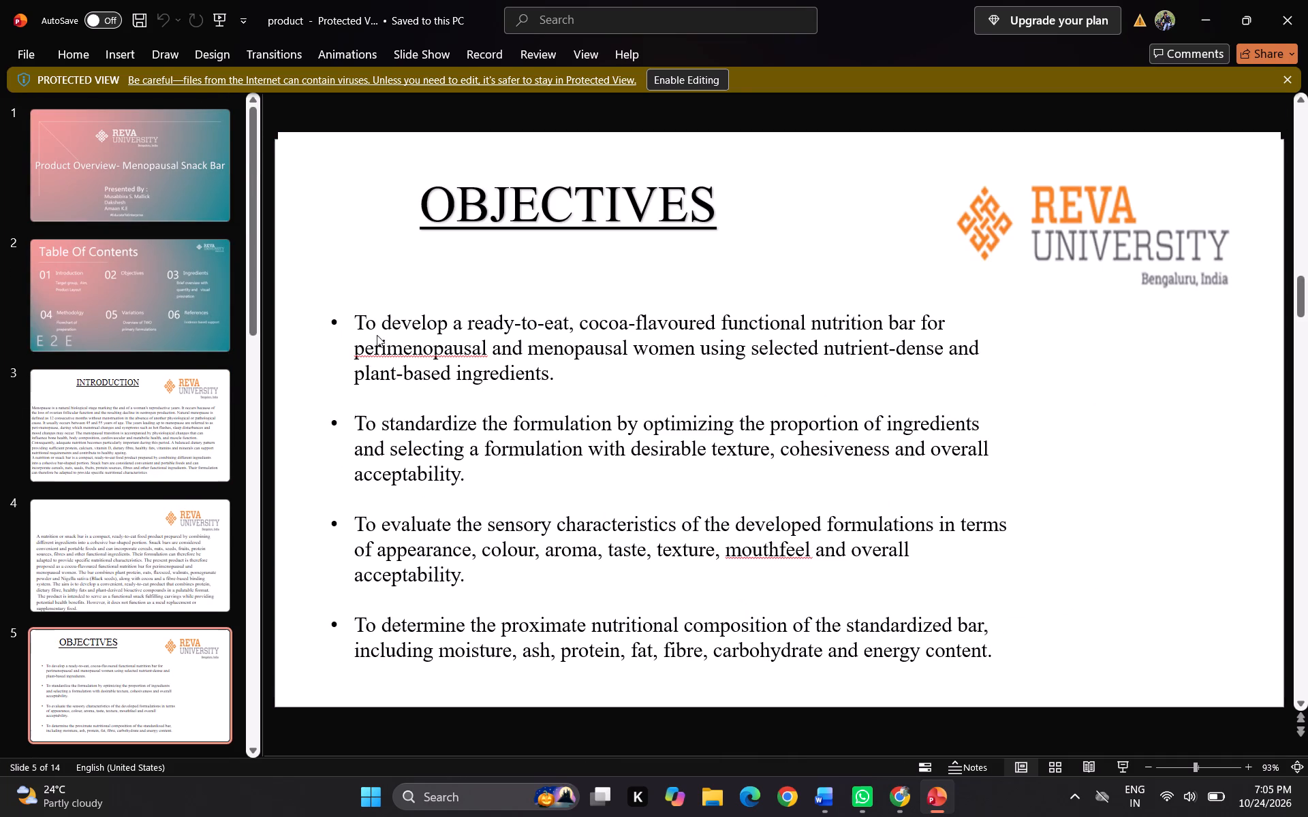
pyautogui.moveTo(364, 323); pyautogui.dragTo(627, 693)
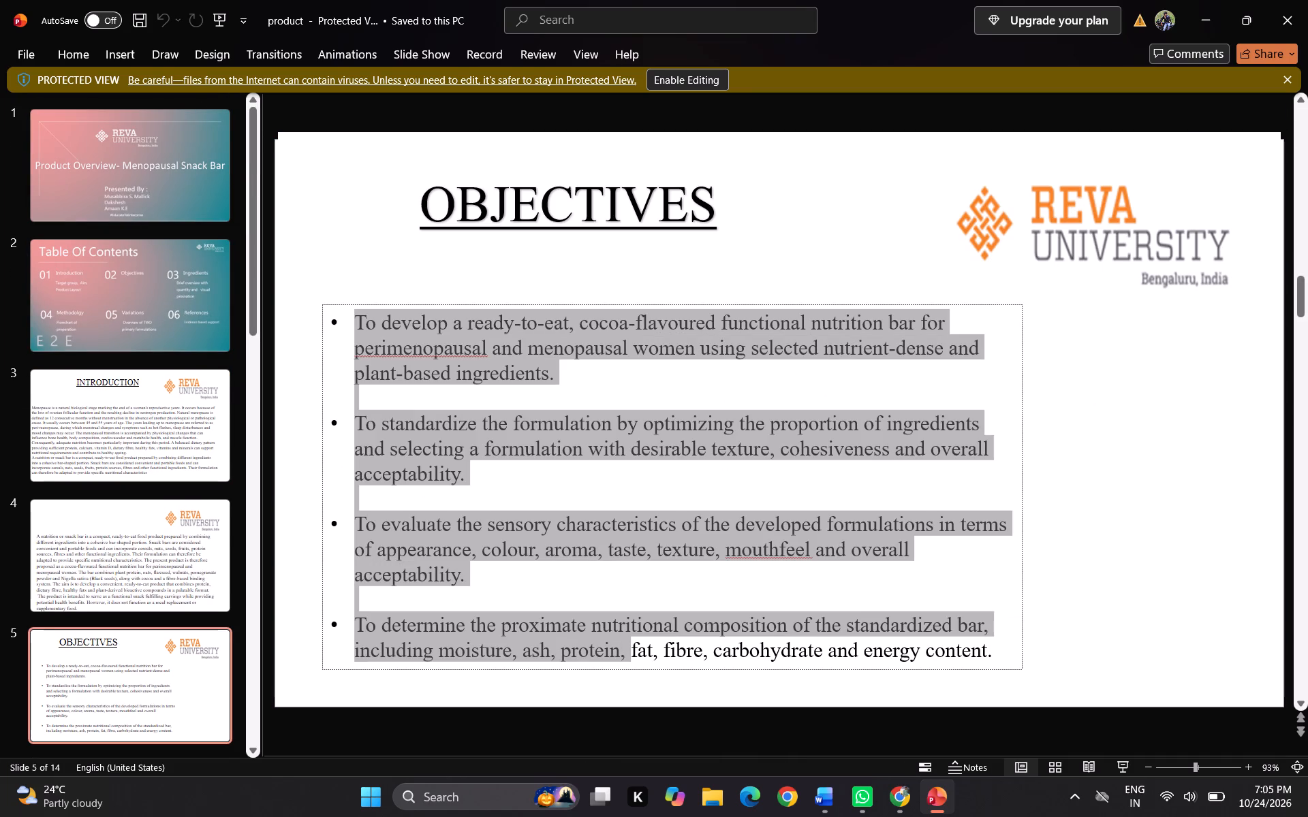
pyautogui.moveTo(627, 693); pyautogui.dragTo(852, 669)
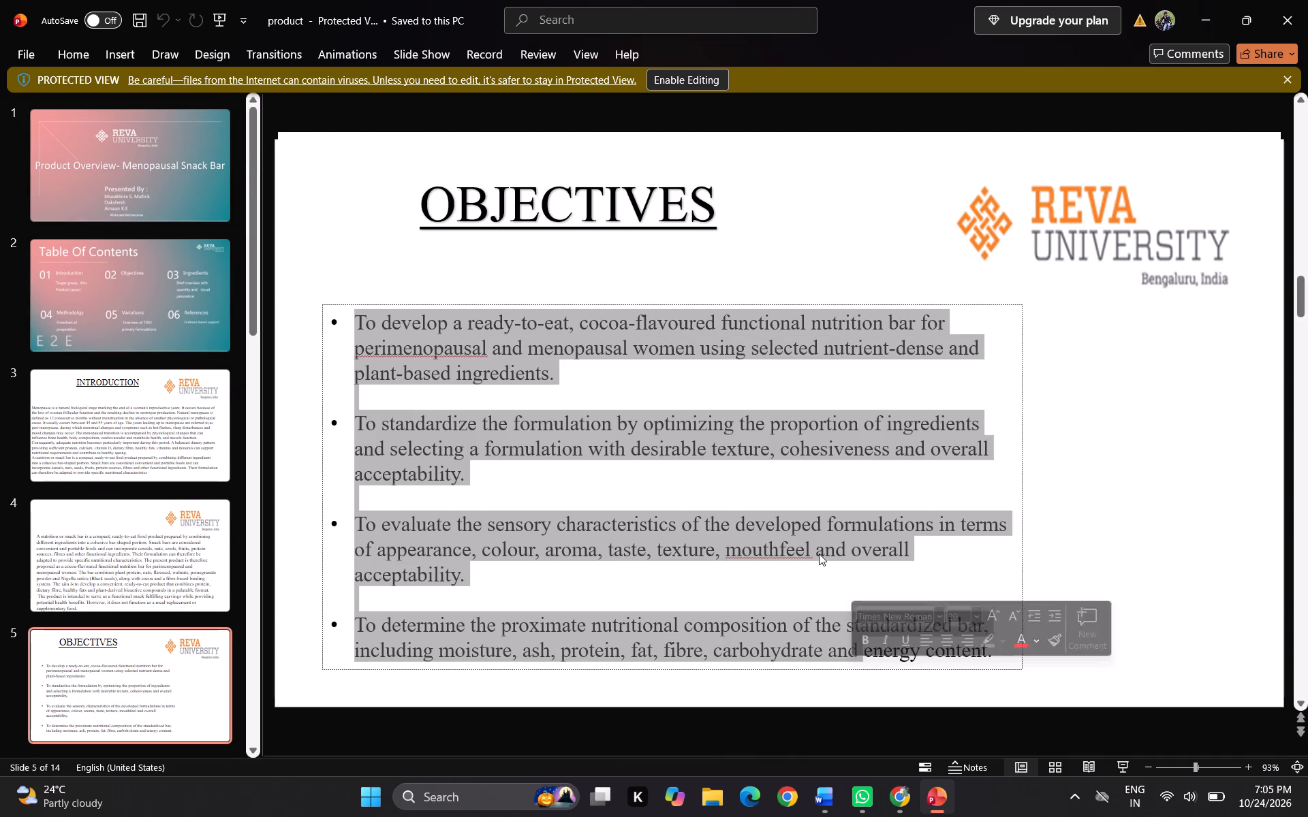
pyautogui.click(891, 589)
pyautogui.click(1121, 545)
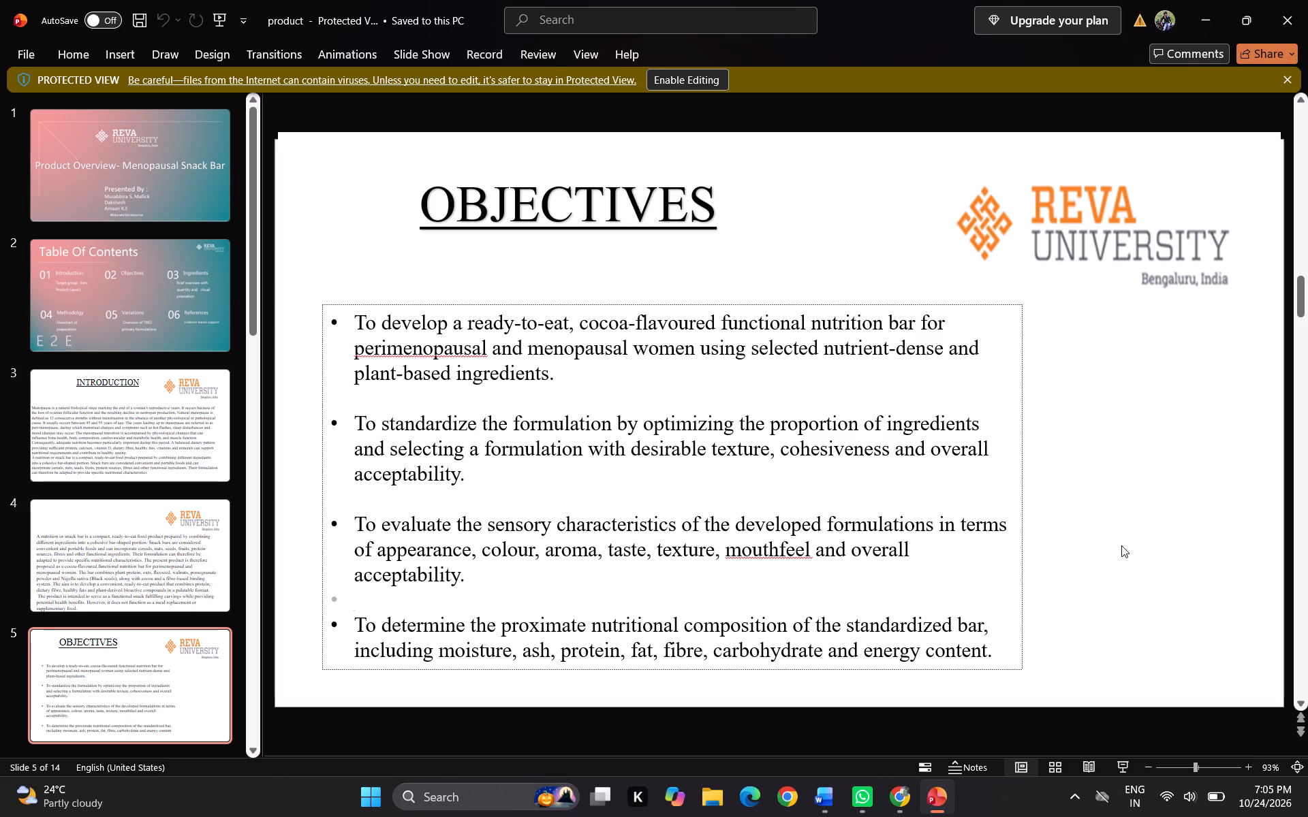
pyautogui.scroll(2, 972, 444)
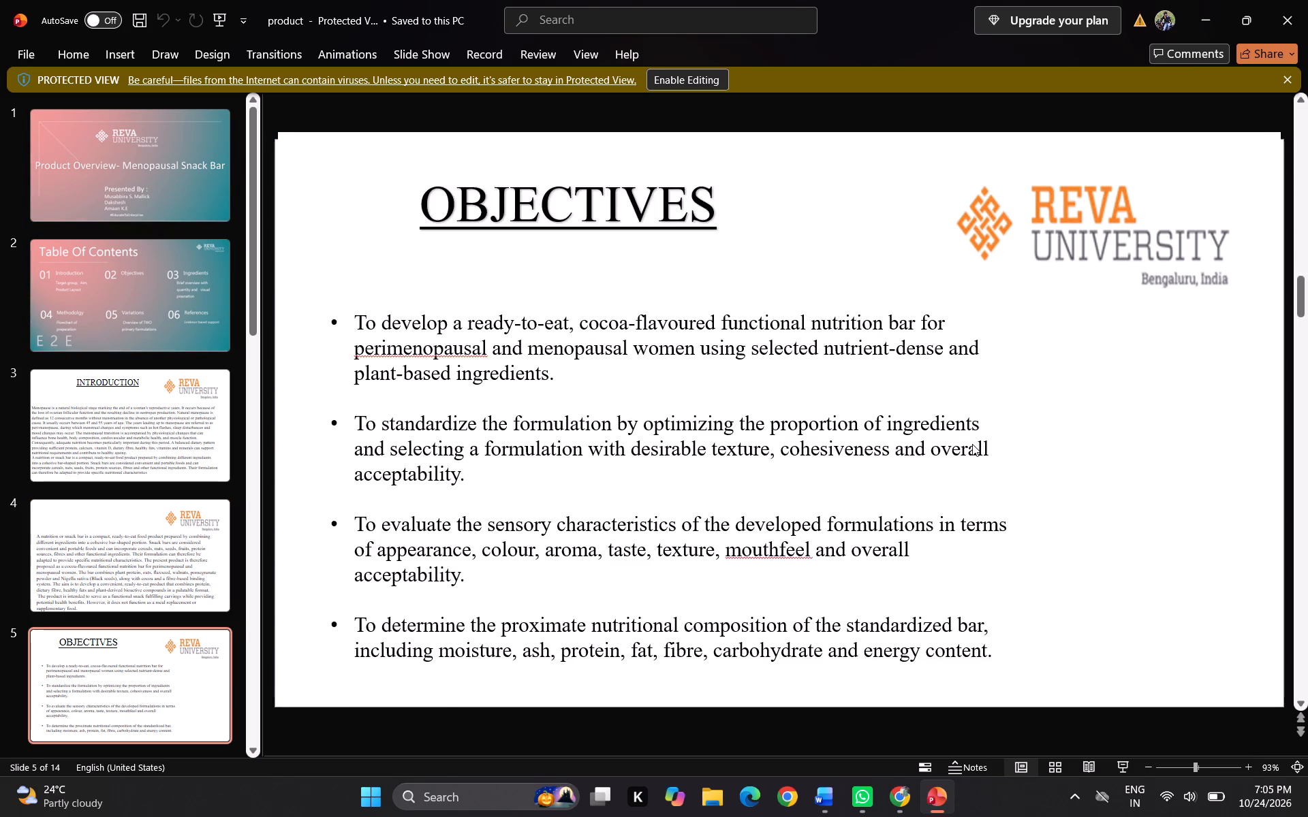
pyautogui.scroll(1, 972, 444)
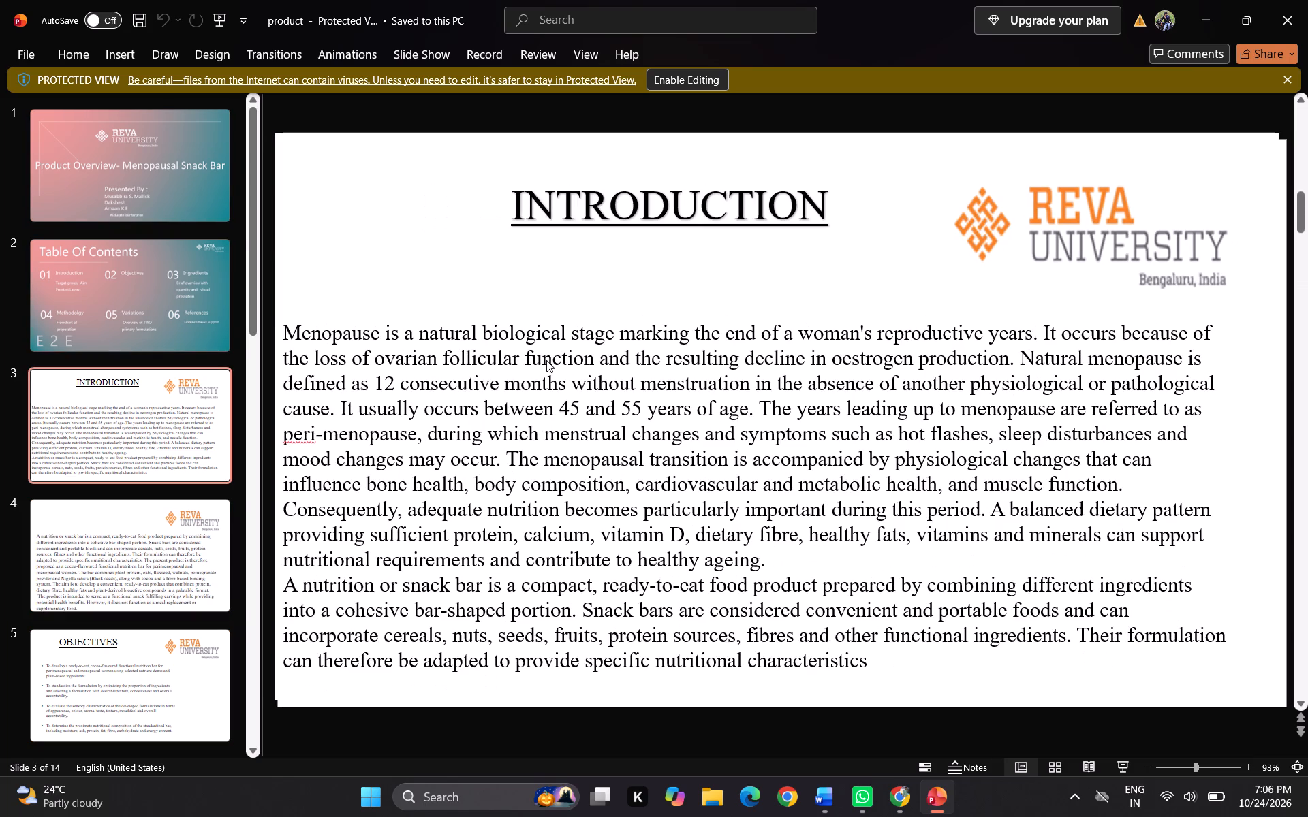
# Copy the entire body text of the Introduction slide, from "Menopause is a natural" to "specific nutritional characteristics".
pyautogui.moveTo(293, 327); pyautogui.dragTo(369, 333)
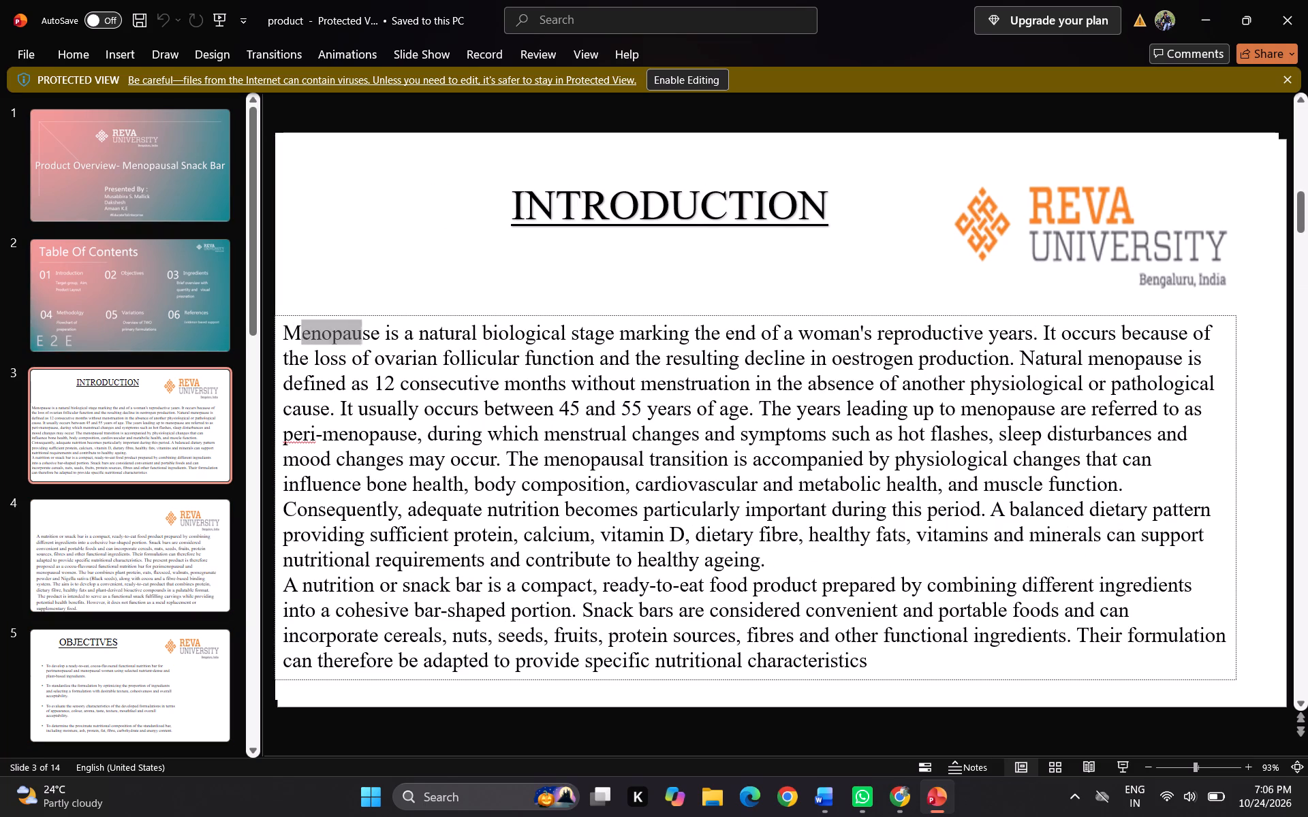
pyautogui.moveTo(369, 333); pyautogui.dragTo(830, 665)
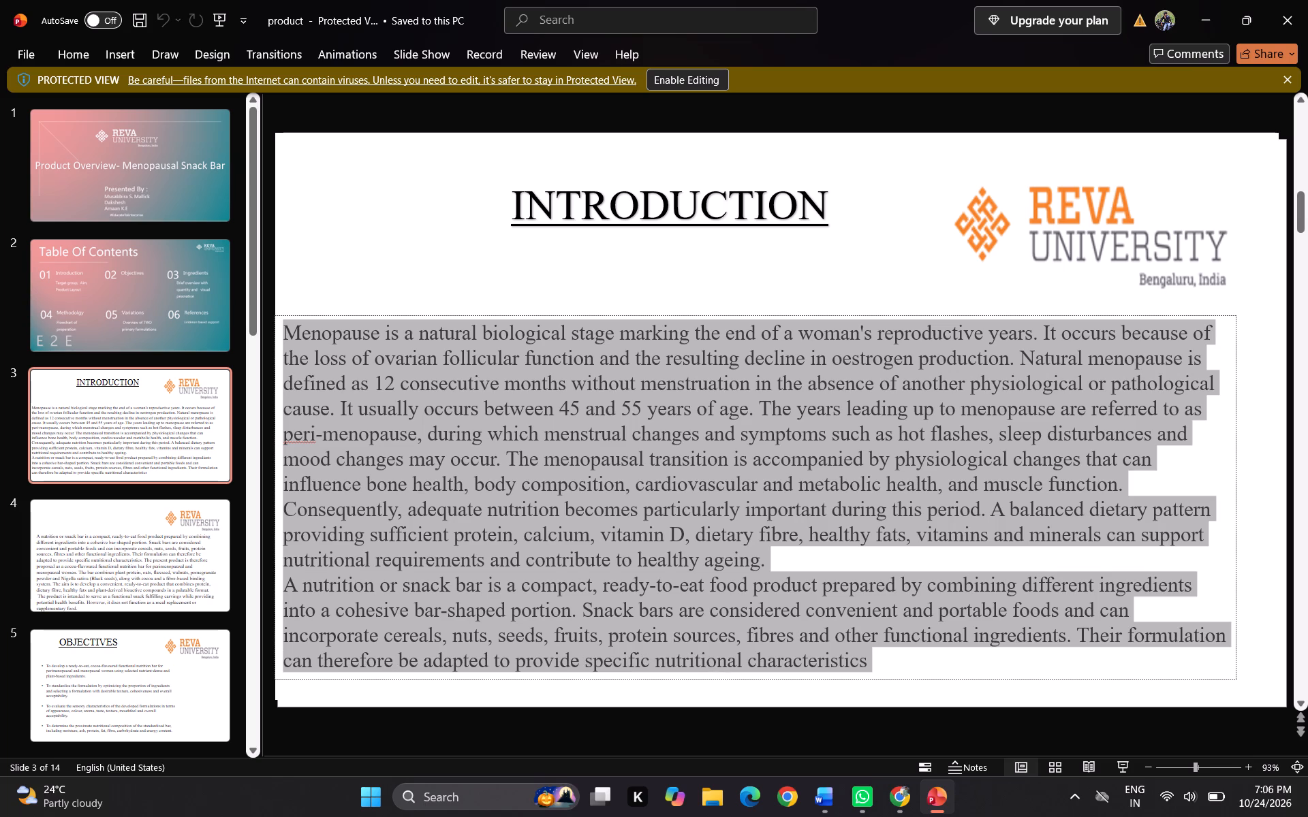
pyautogui.moveTo(830, 665); pyautogui.dragTo(877, 666)
pyautogui.hotkey('ctrl', 'c')
# Switch to the Word report and delete the "REVIEW OF LITERATURE" heading text on page 3.
pyautogui.click(822, 803)
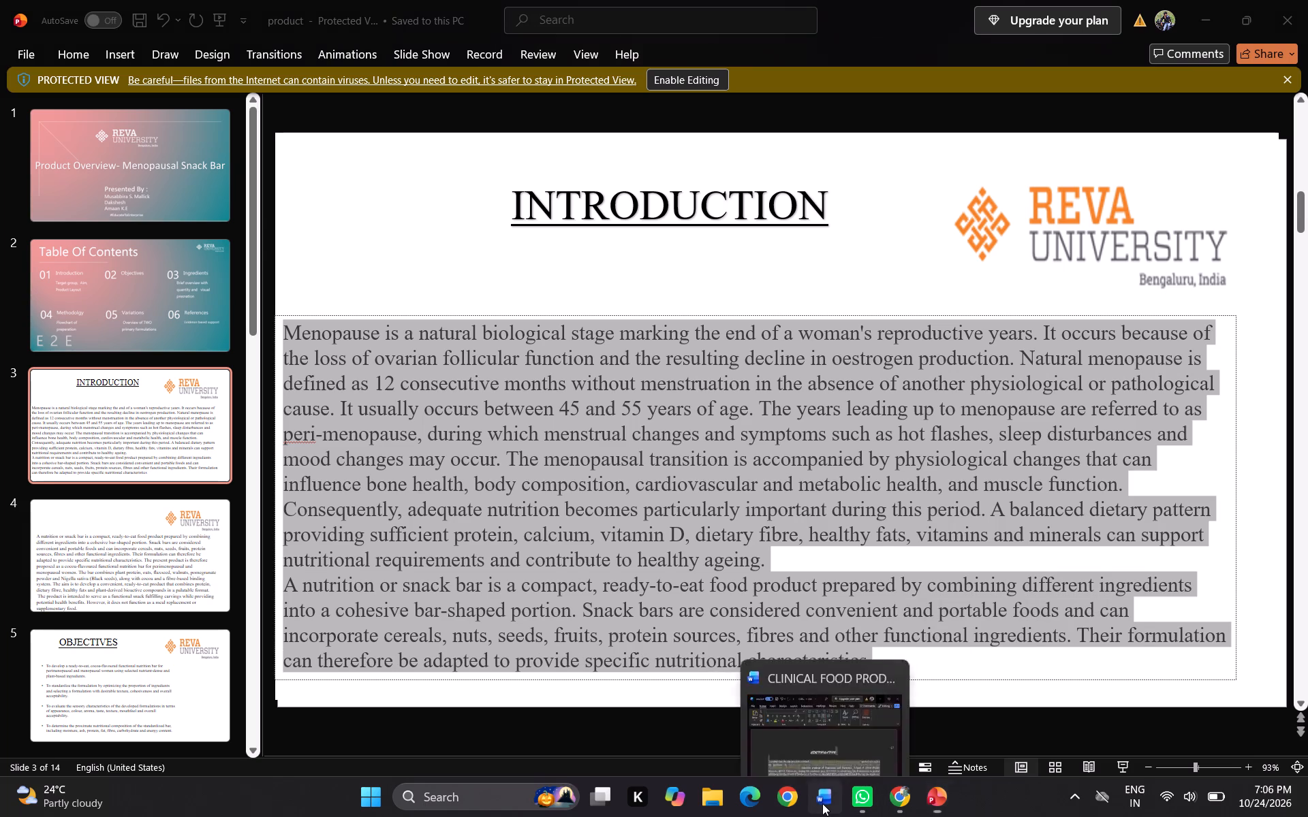
pyautogui.scroll(-7, 693, 488)
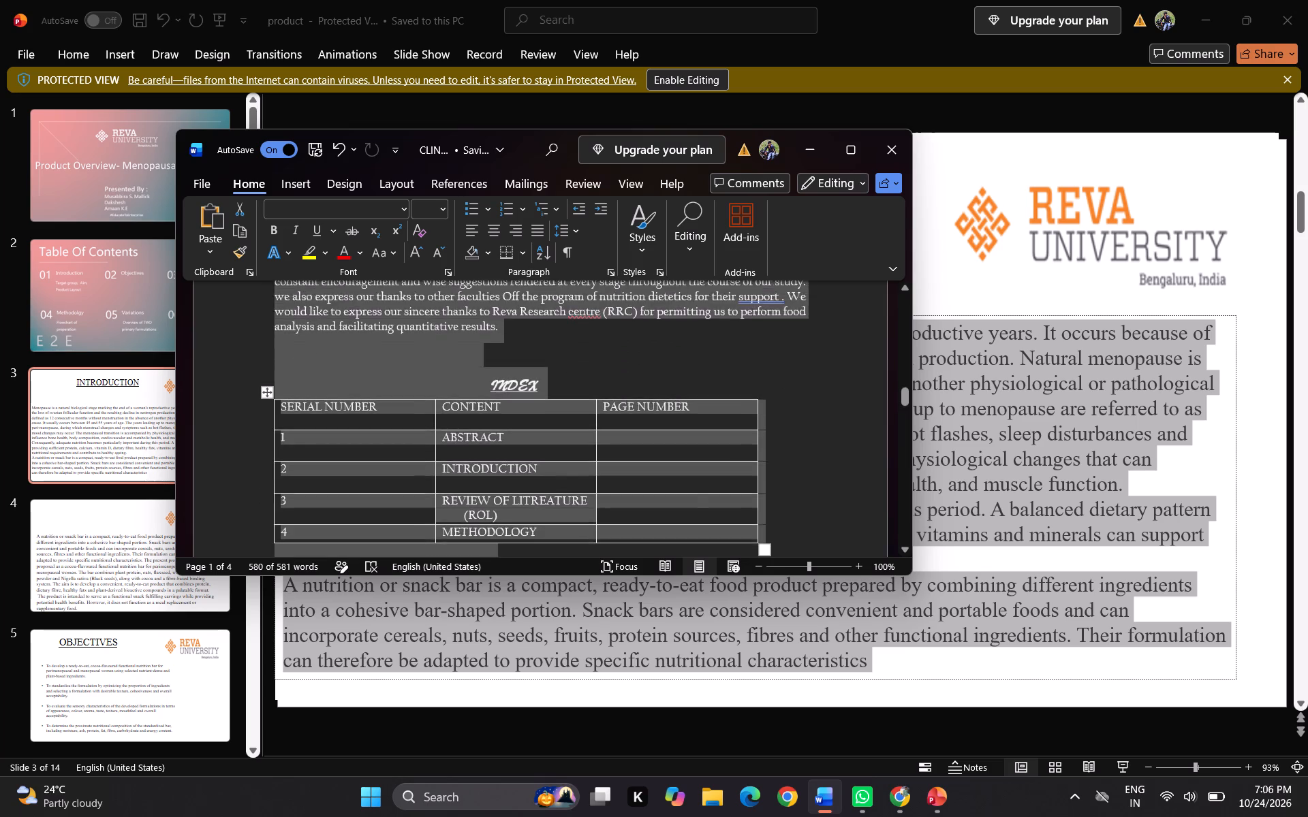
pyautogui.scroll(-3, 693, 488)
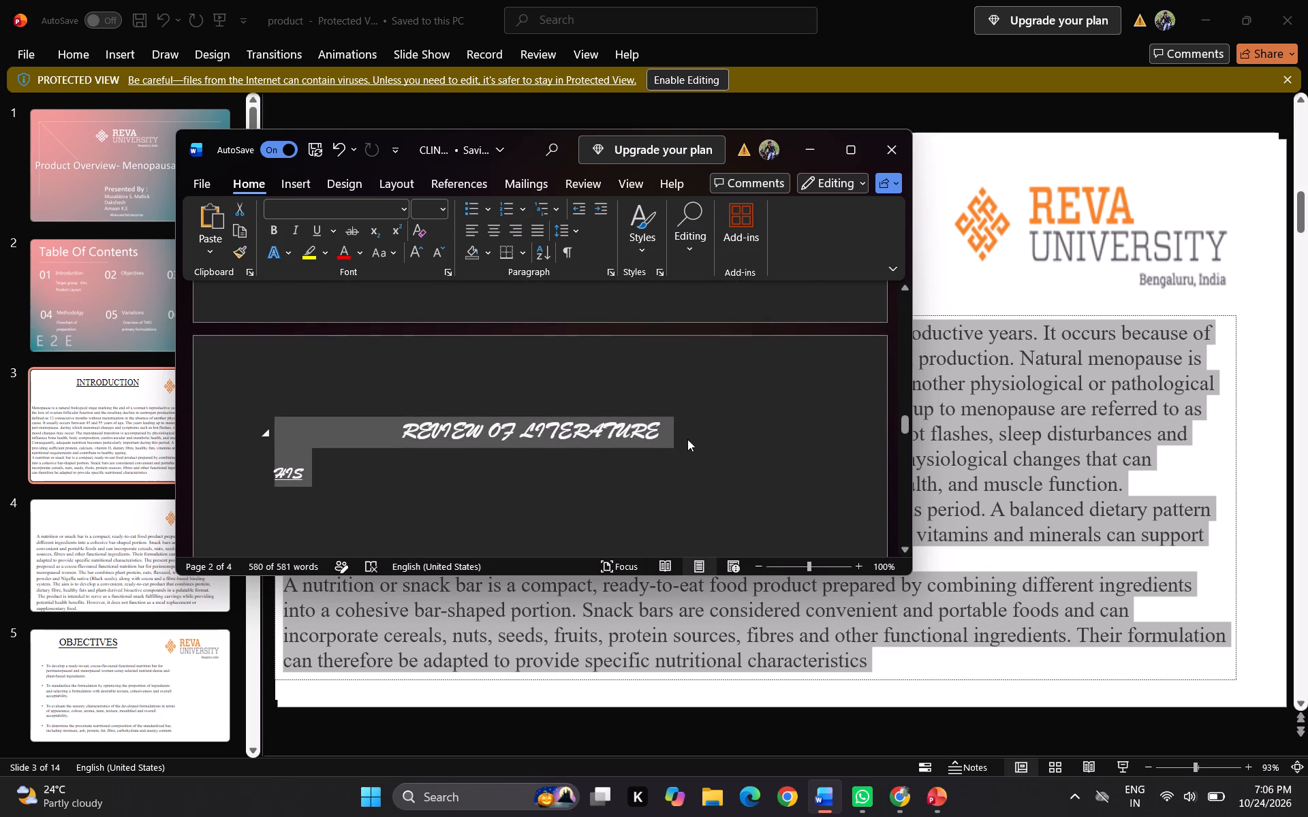
pyautogui.click(661, 429)
pyautogui.press('BackSpace')
pyautogui.press('BackSpace')
pyautogui.press('BackSpace')
pyautogui.press('BackSpace')
pyautogui.press('BackSpace')
pyautogui.press('BackSpace')
pyautogui.press('BackSpace')
pyautogui.press('BackSpace')
pyautogui.press('BackSpace')
pyautogui.press('BackSpace')
pyautogui.press('BackSpace')
pyautogui.press('BackSpace')
pyautogui.press('BackSpace')
pyautogui.press('BackSpace')
pyautogui.press('BackSpace')
pyautogui.press('BackSpace')
pyautogui.press('BackSpace')
pyautogui.press('BackSpace')
pyautogui.press('BackSpace')
pyautogui.press('BackSpace')
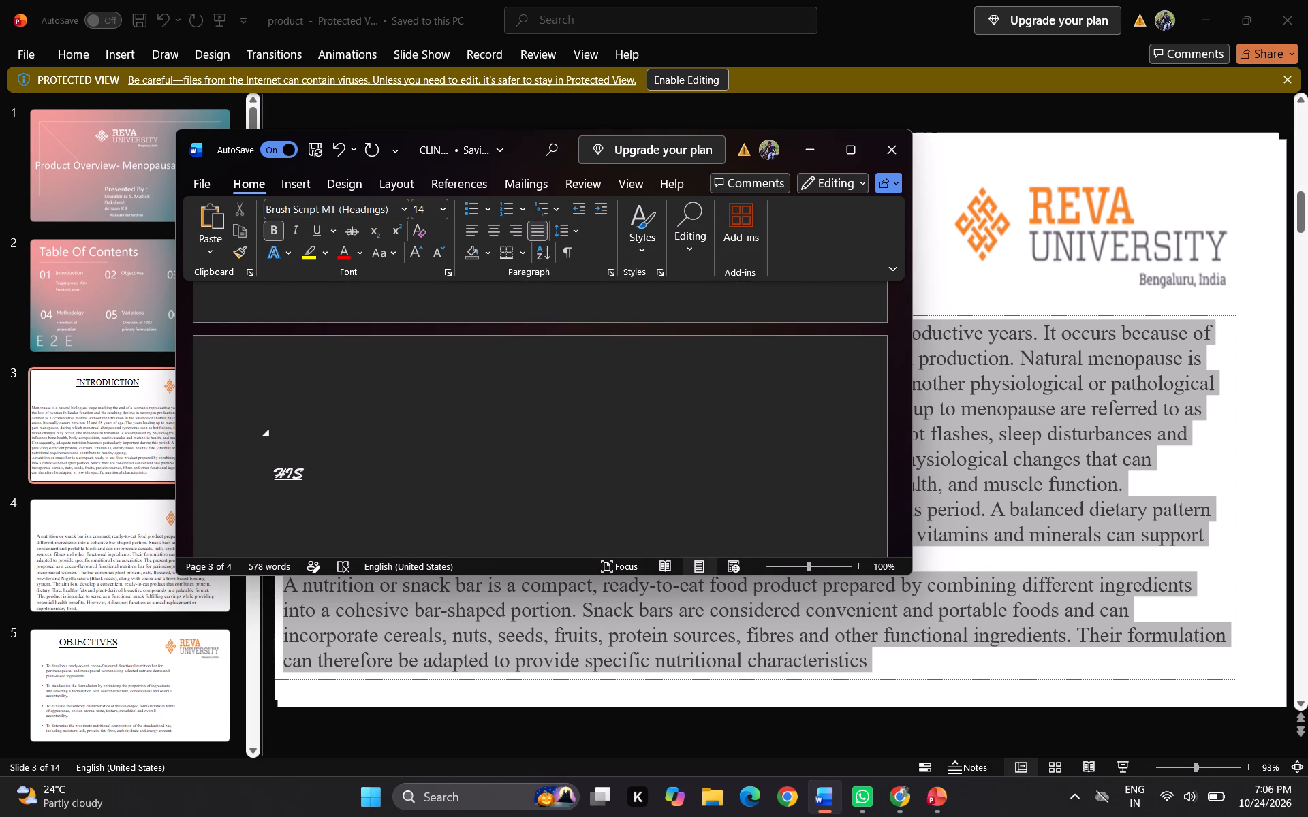
# Delete the leftover "HIS" line and the surplus blank space on page 3.
pyautogui.press('Down')
pyautogui.press('Down')
pyautogui.press('Up')
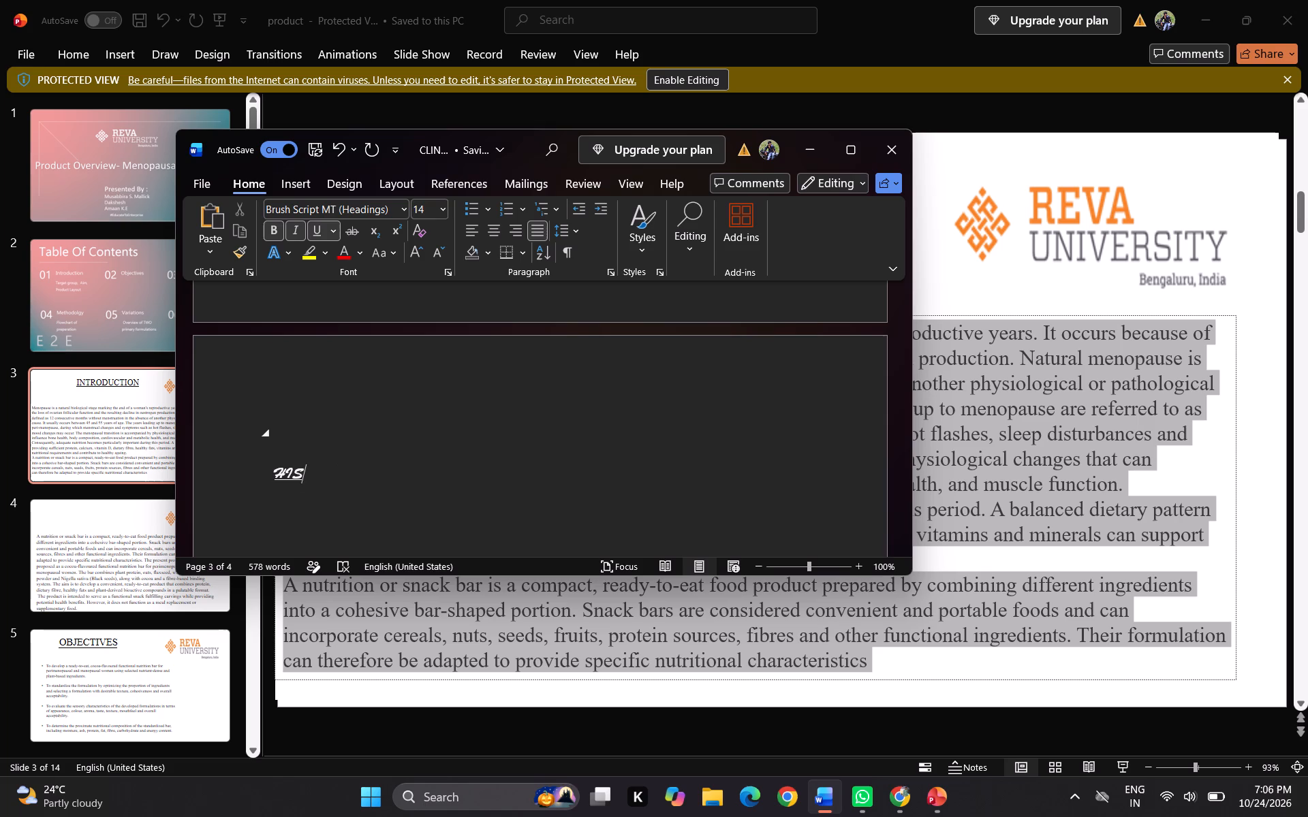
pyautogui.press('BackSpace')
pyautogui.press('BackSpace')
pyautogui.press('BackSpace')
pyautogui.press('BackSpace')
pyautogui.press('BackSpace')
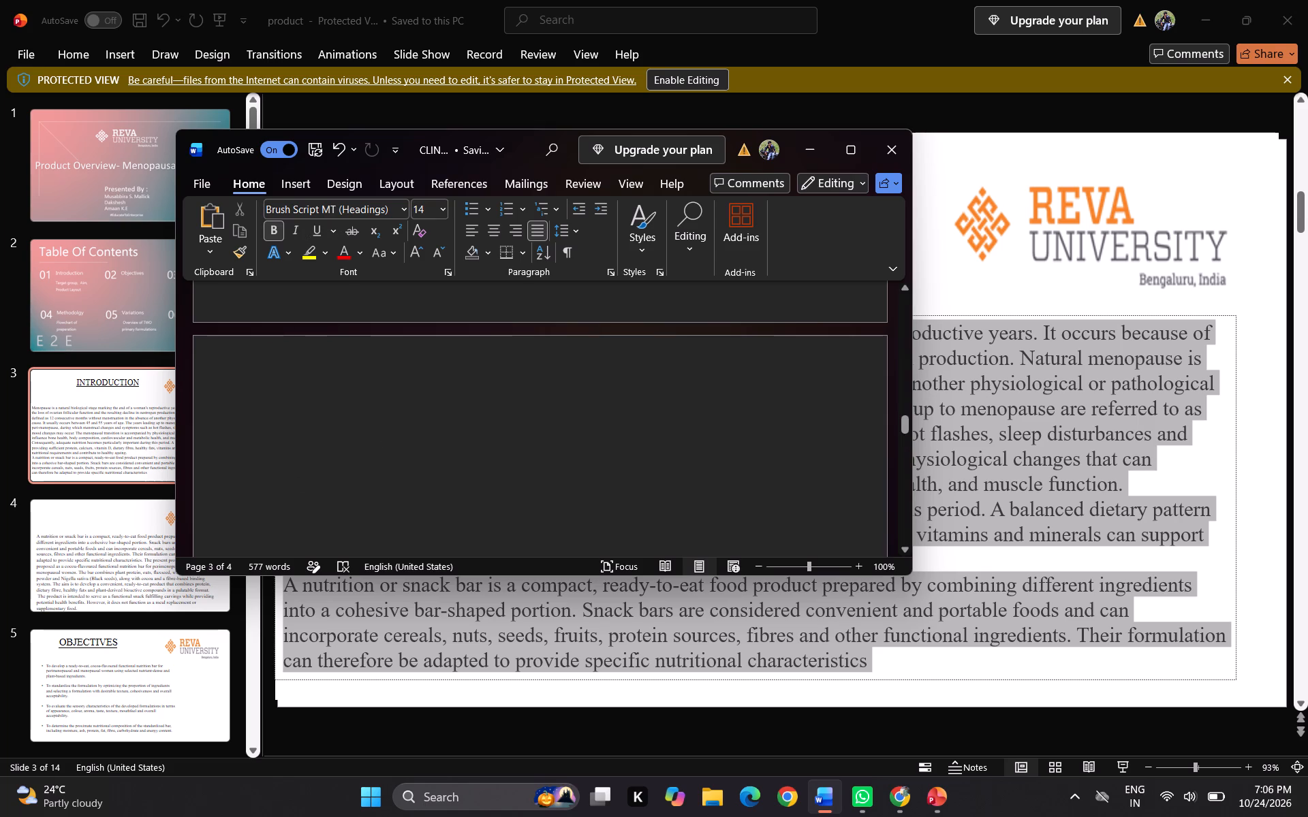
pyautogui.press('BackSpace')
pyautogui.press('BackSpace')
pyautogui.press('BackSpace')
pyautogui.press('BackSpace')
pyautogui.press('BackSpace')
pyautogui.press('BackSpace')
# Add an indented "INTRODUCTION" heading at font size 20 on page 3, followed by new lines for body text.
pyautogui.press('space')
pyautogui.press('space')
pyautogui.press('space')
pyautogui.press('space')
pyautogui.press('space')
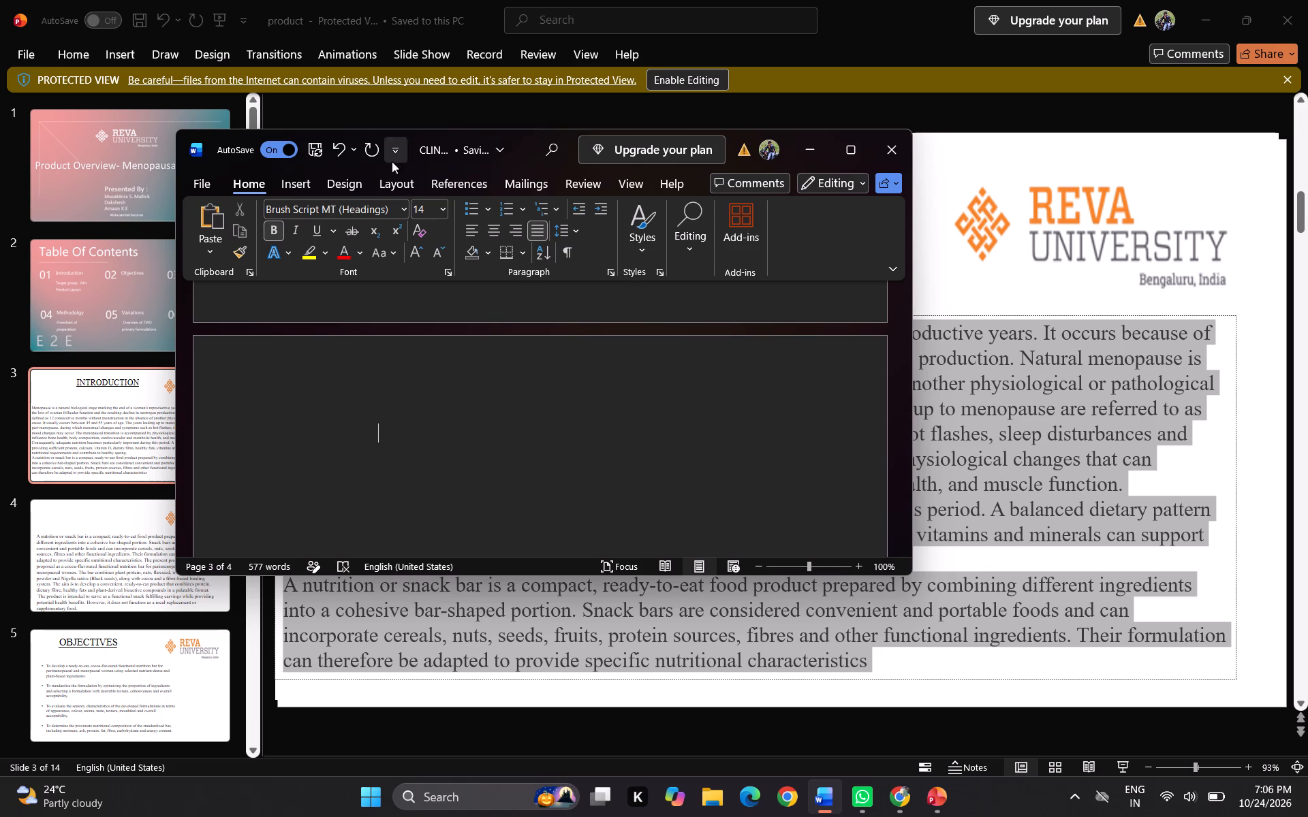
pyautogui.click(439, 217)
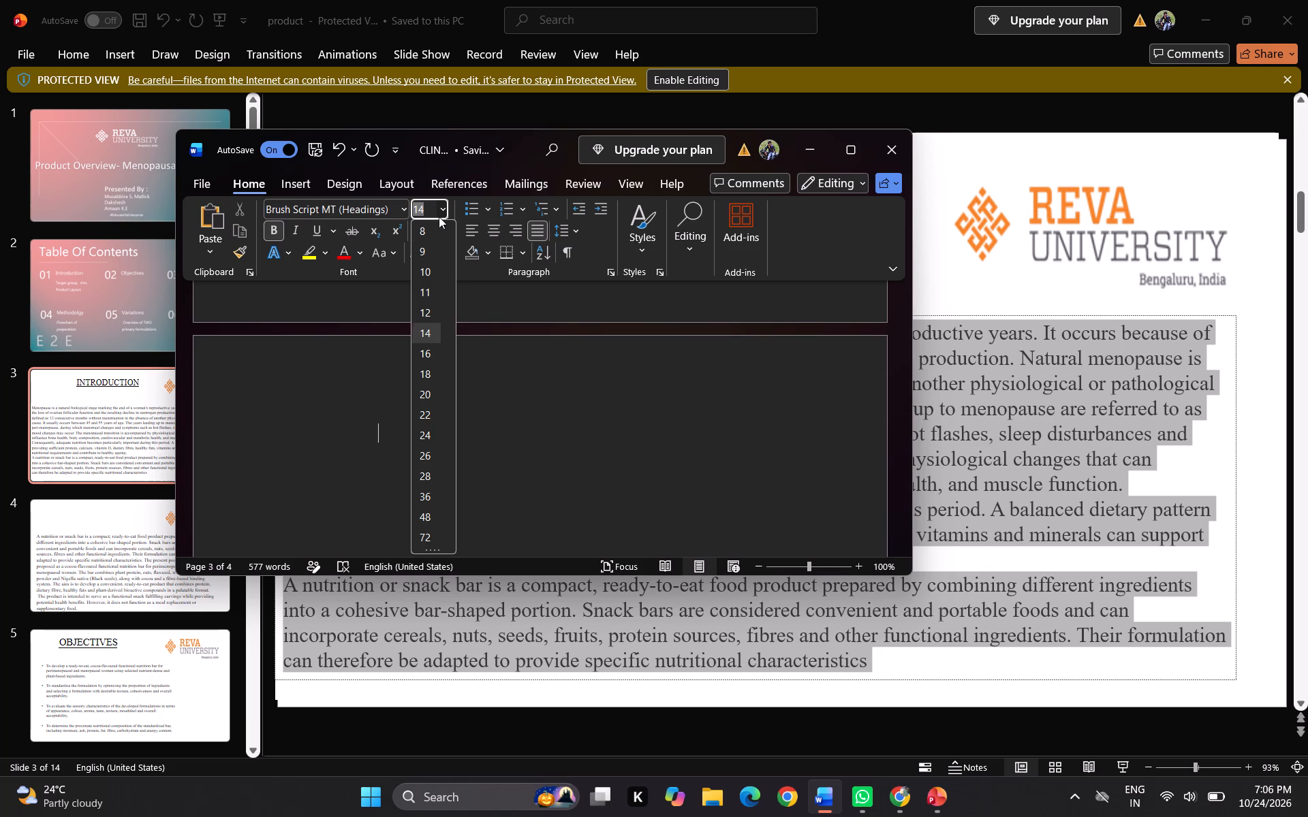
pyautogui.click(357, 341)
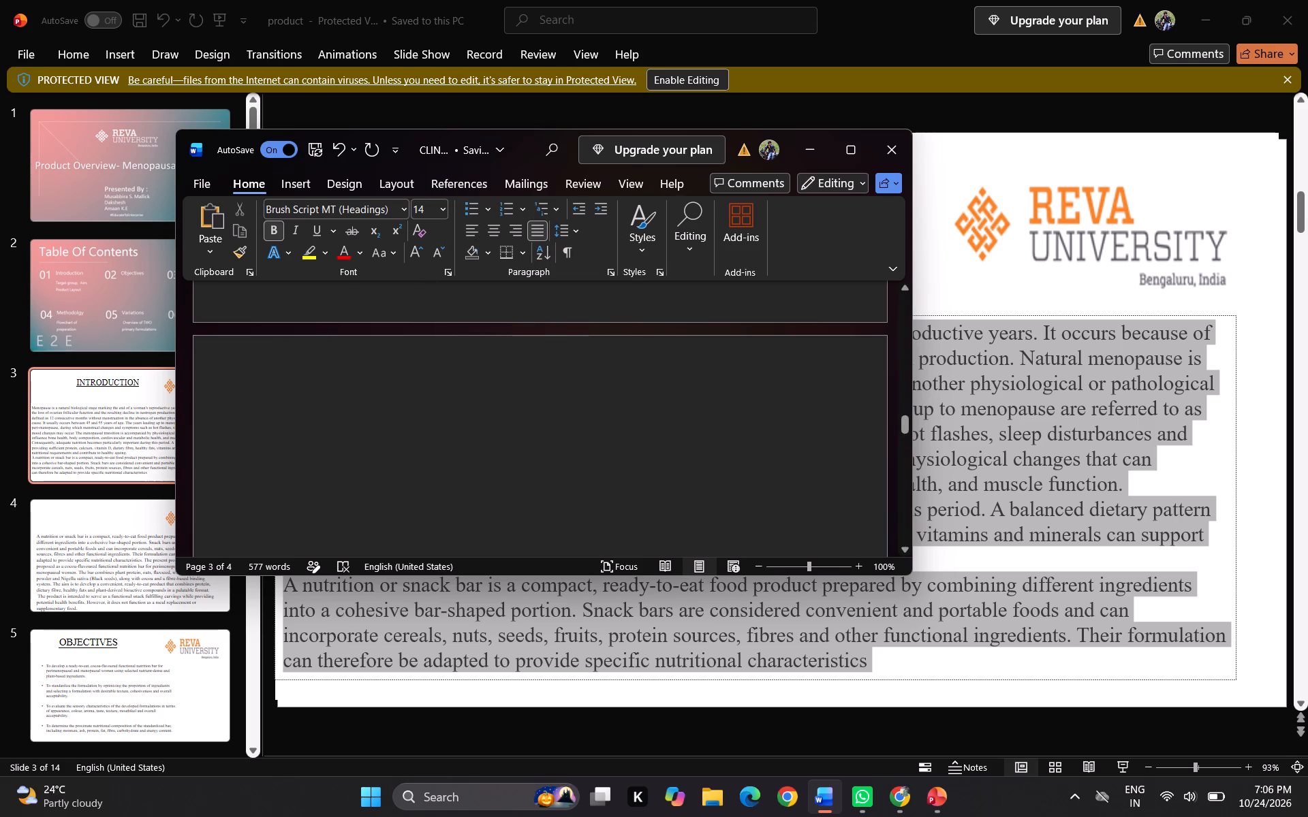
pyautogui.press('i')
pyautogui.press('BackSpace')
pyautogui.click(443, 200)
pyautogui.click(433, 398)
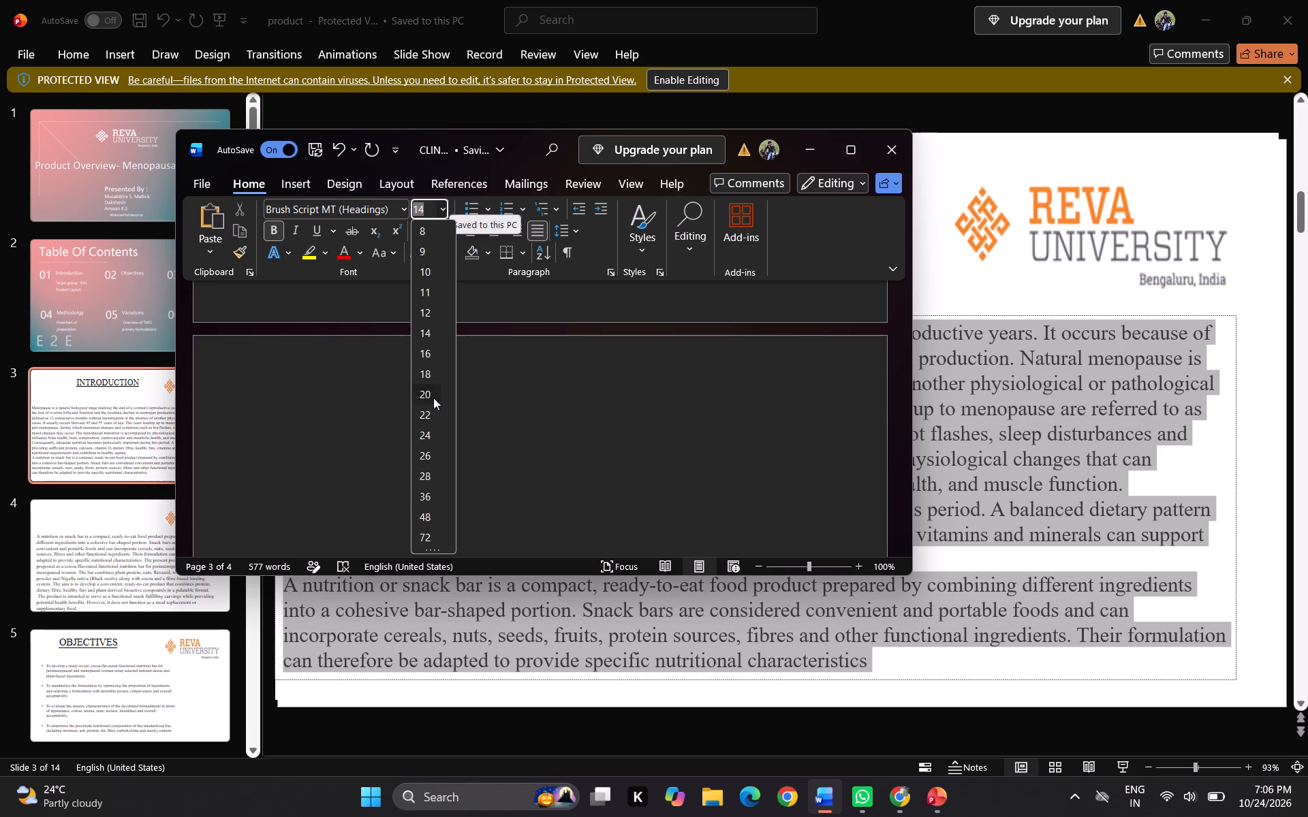
pyautogui.write('introduction')
pyautogui.press('Return')
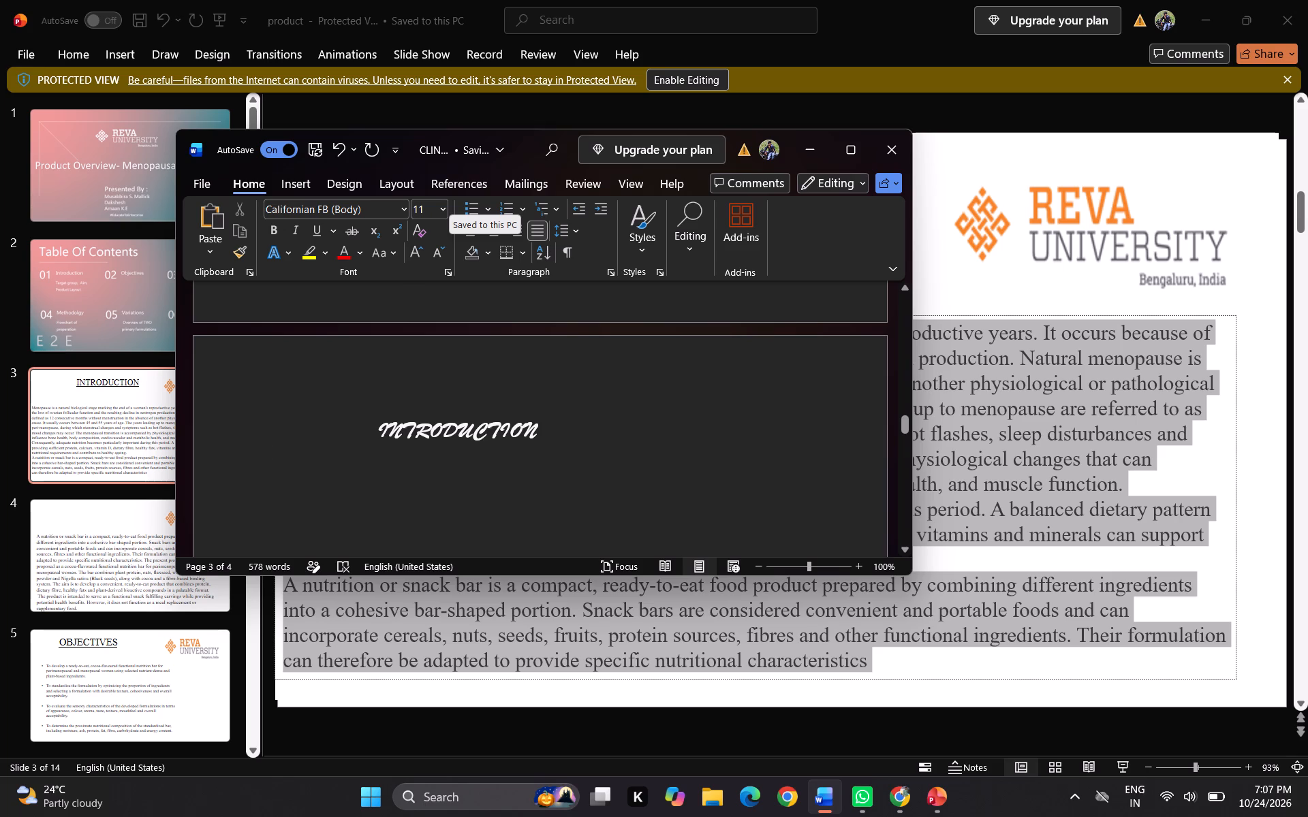
pyautogui.press('Return')
# Set the body font size to 14 and paste the copied introduction text below the INTRODUCTION heading.
pyautogui.click(435, 208)
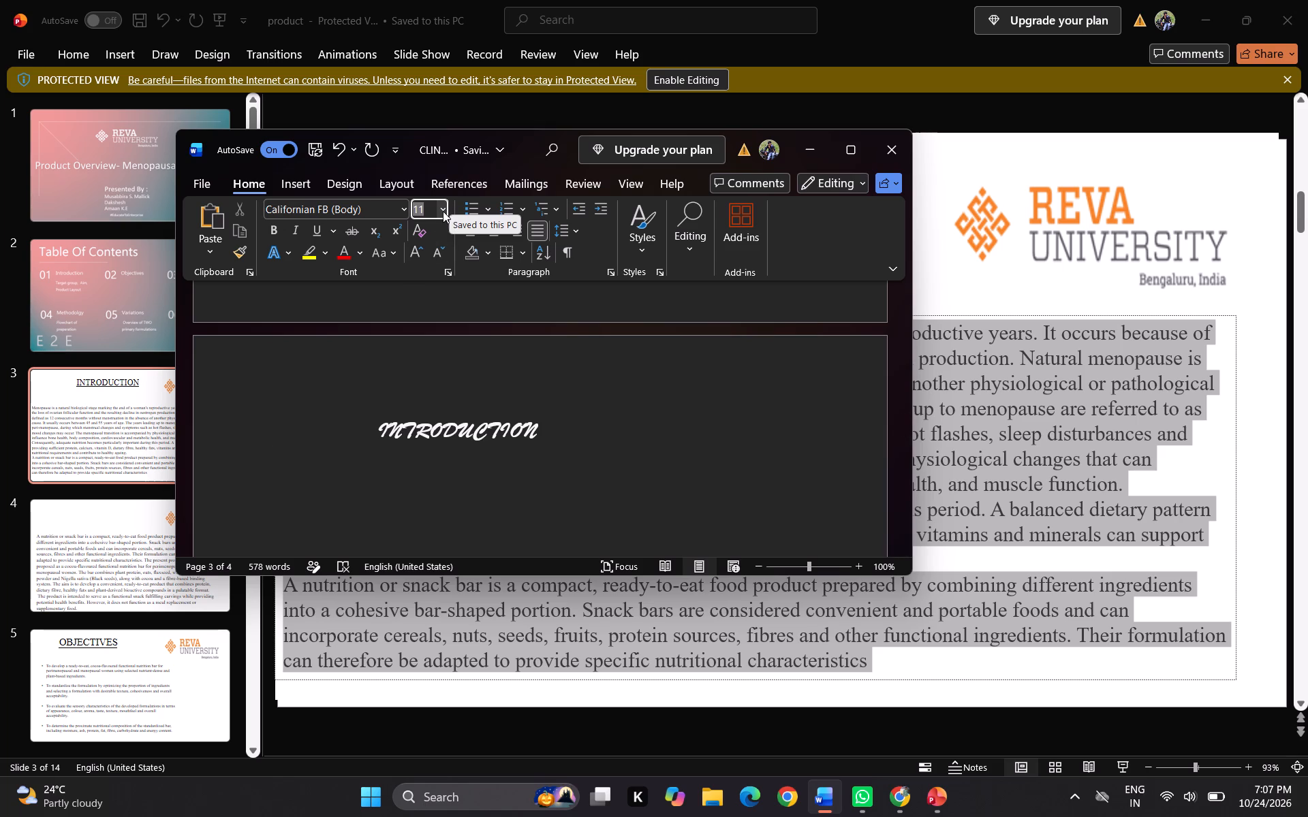
pyautogui.click(443, 212)
pyautogui.click(426, 332)
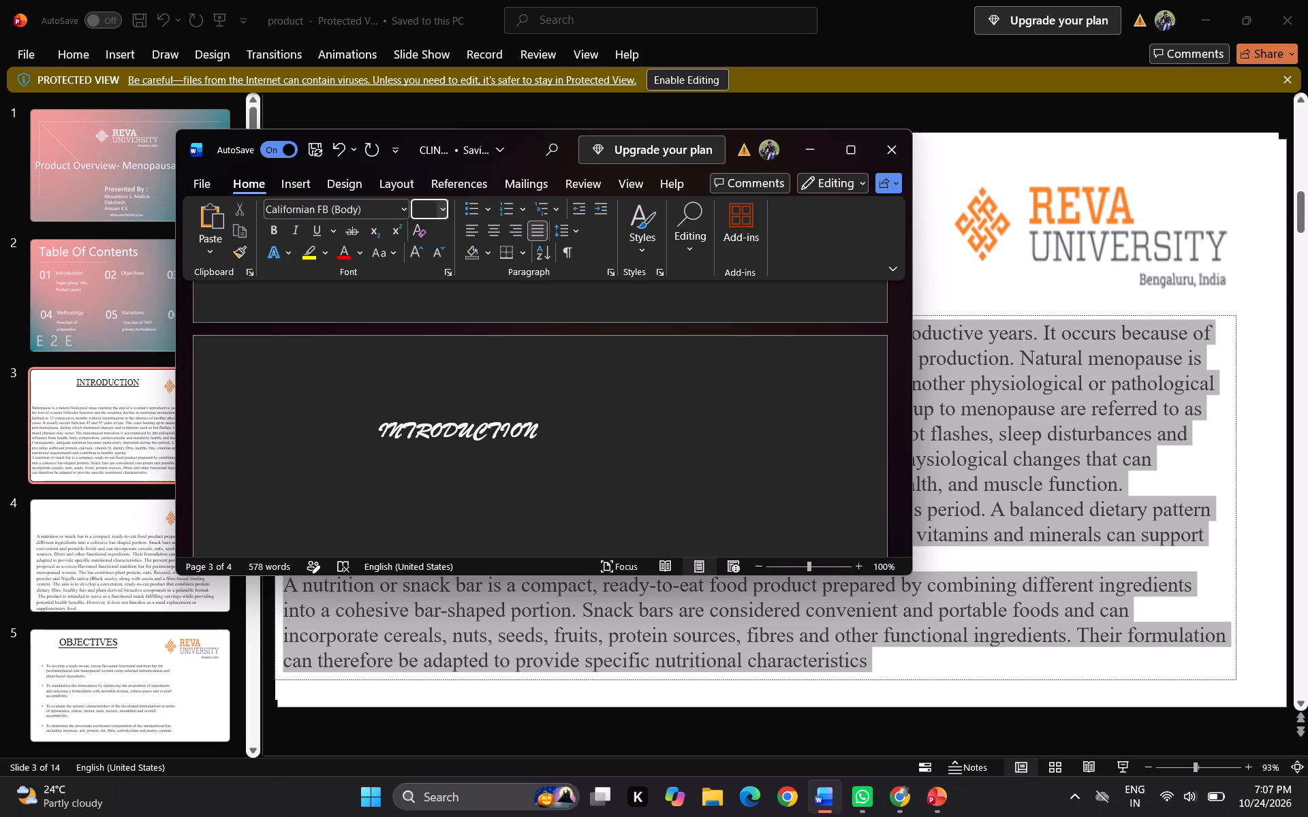
pyautogui.hotkey('ctrl', 'v')
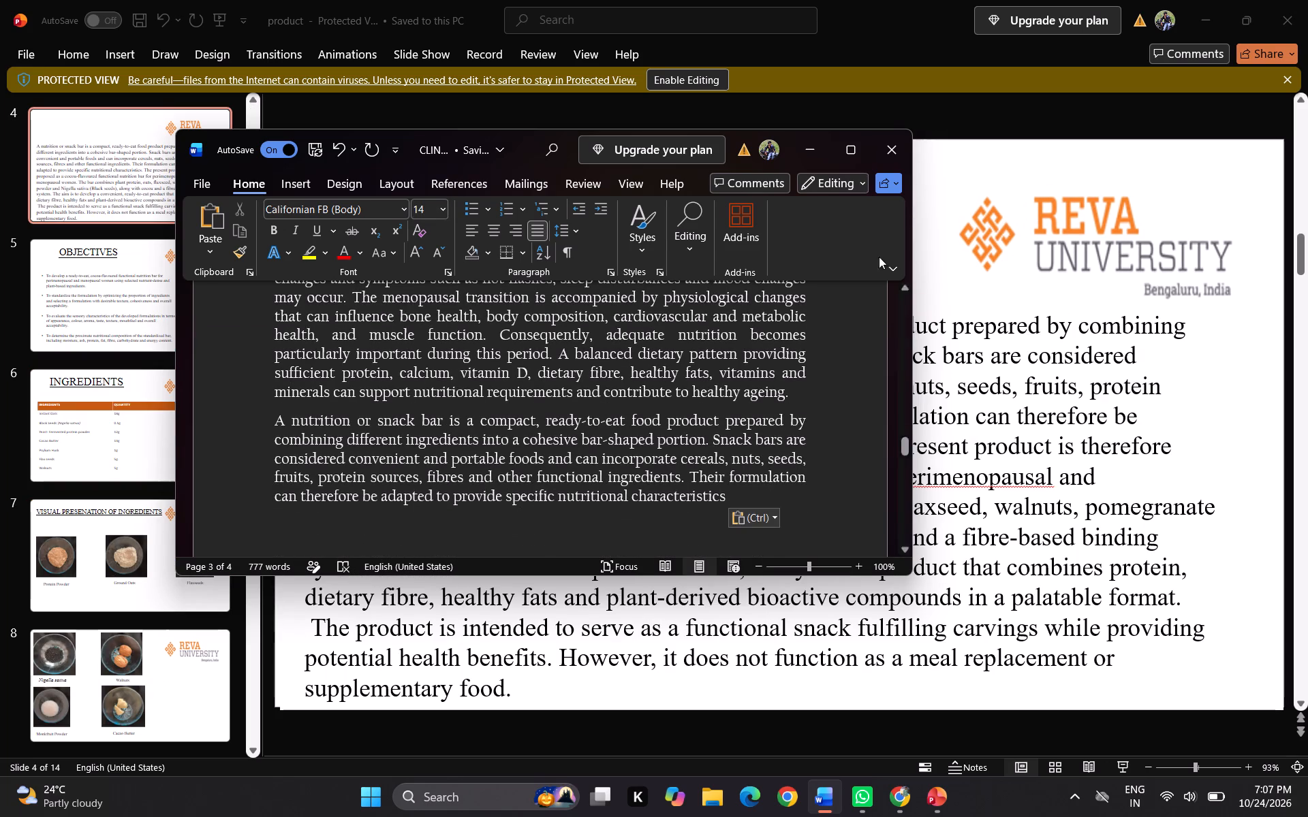
# Switch to the PowerPoint presentation and copy the full slide 4 text, from "A nutrition or snack bar" through "supplementary food.".
pyautogui.click(821, 163)
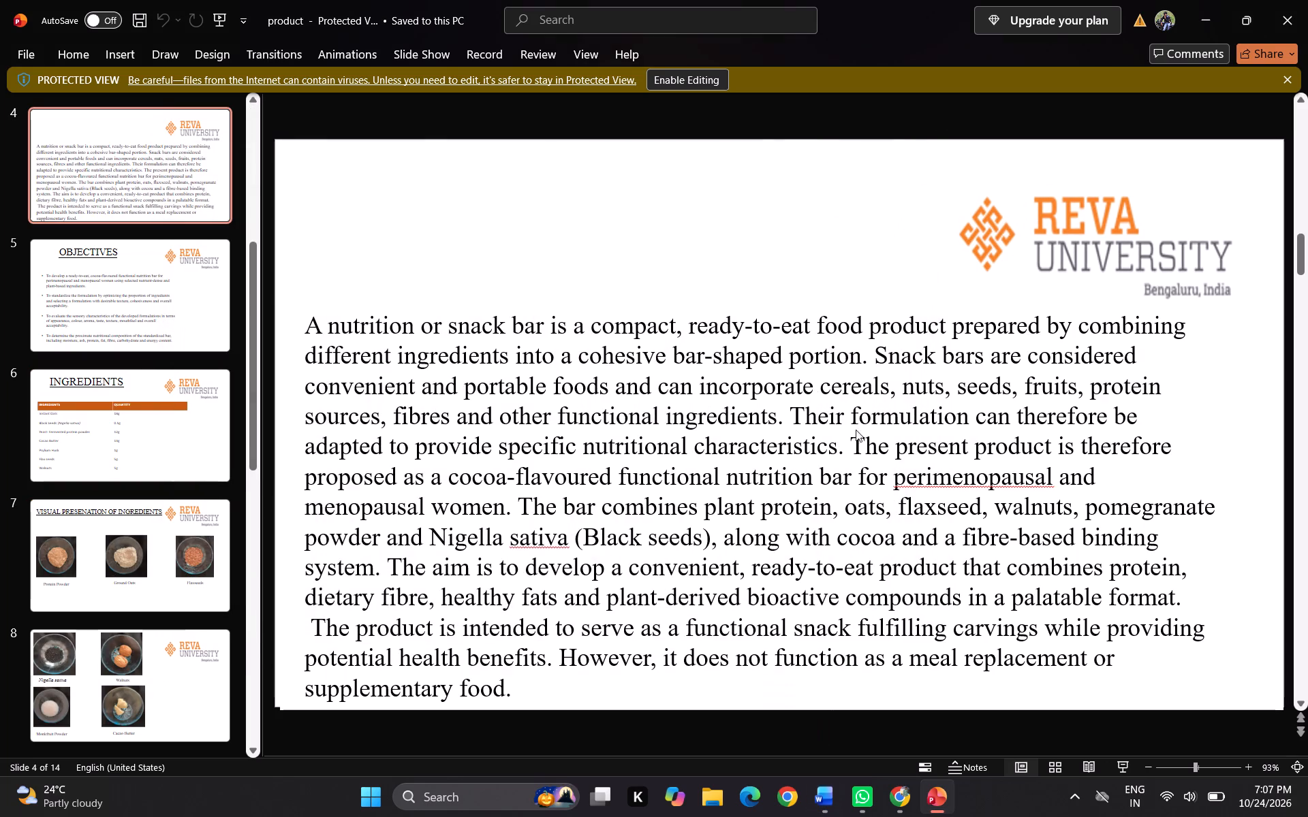
pyautogui.scroll(-1, 854, 449)
pyautogui.scroll(1, 854, 449)
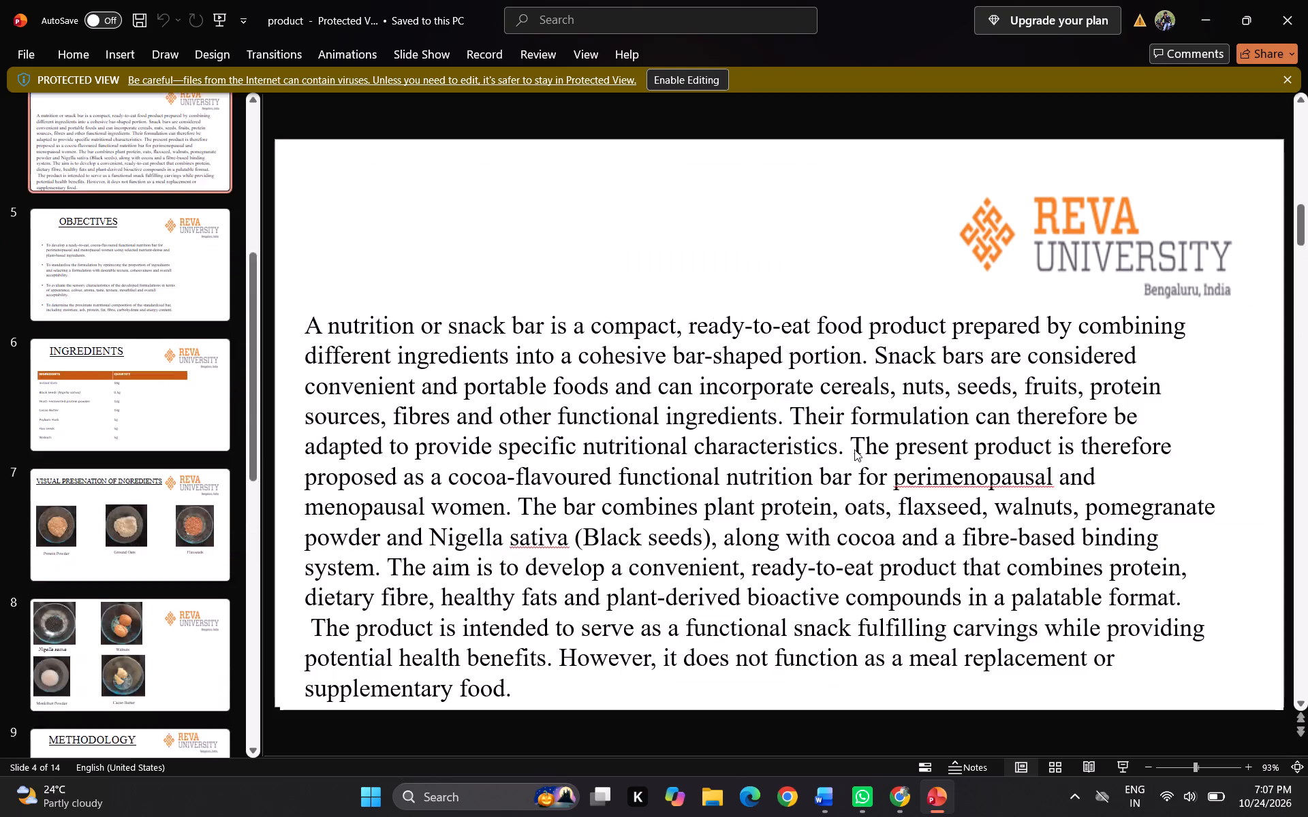
pyautogui.scroll(1, 854, 449)
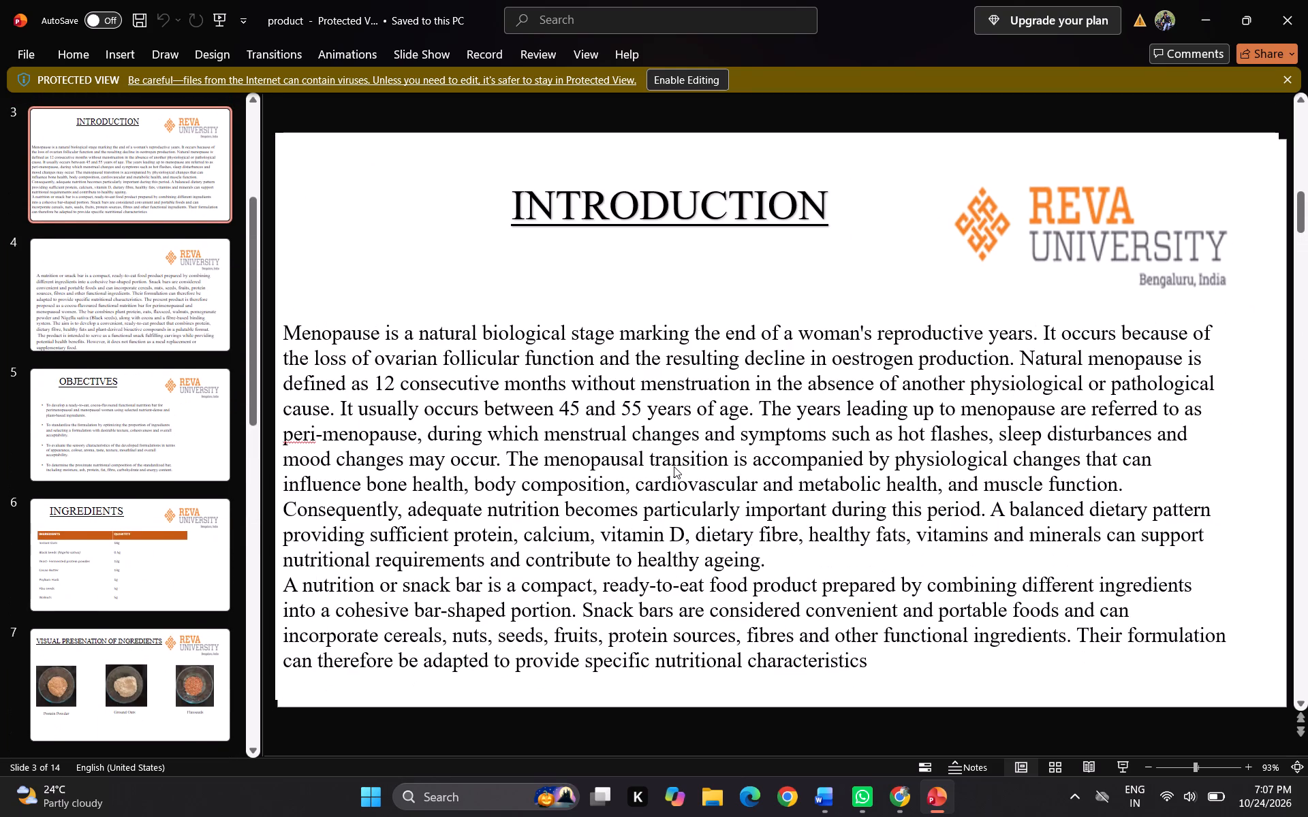
pyautogui.scroll(-1, 674, 466)
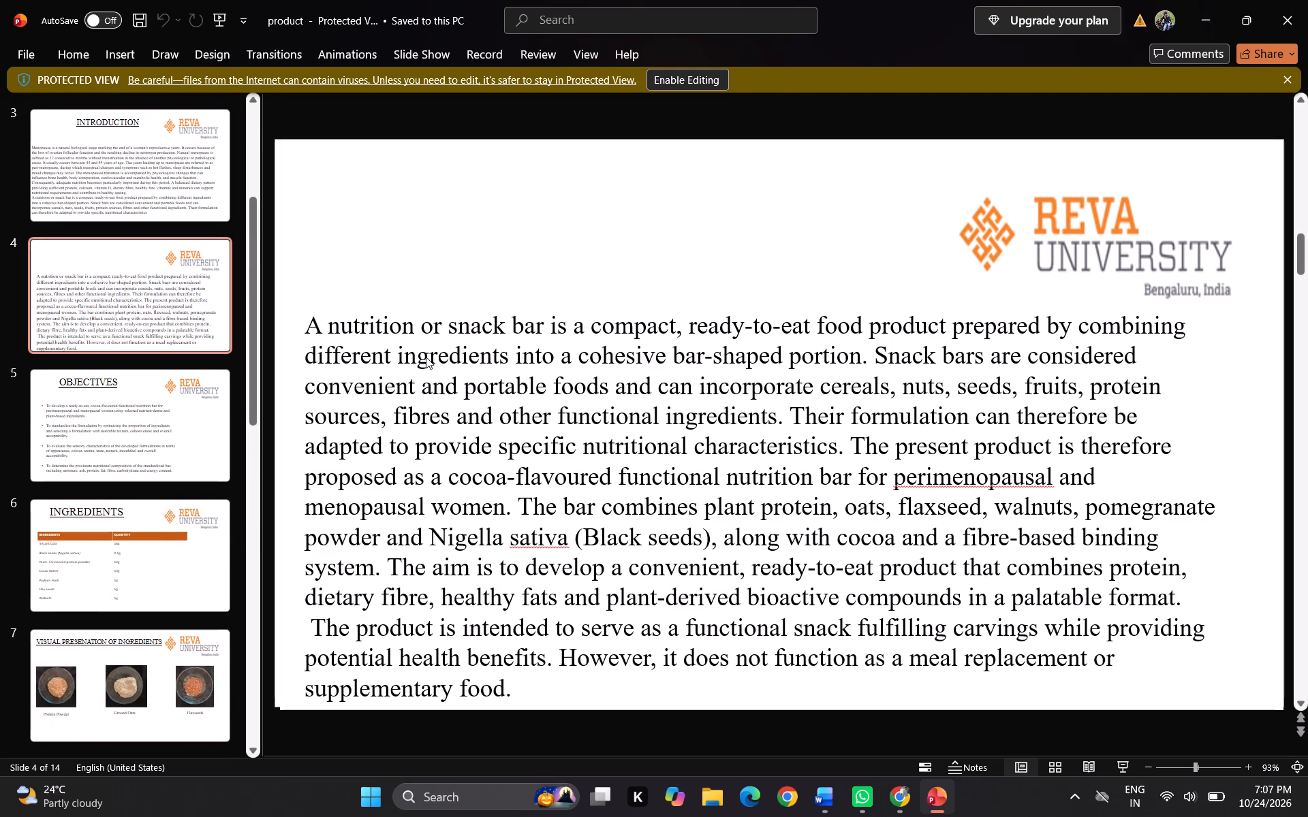
pyautogui.moveTo(307, 325); pyautogui.dragTo(576, 667)
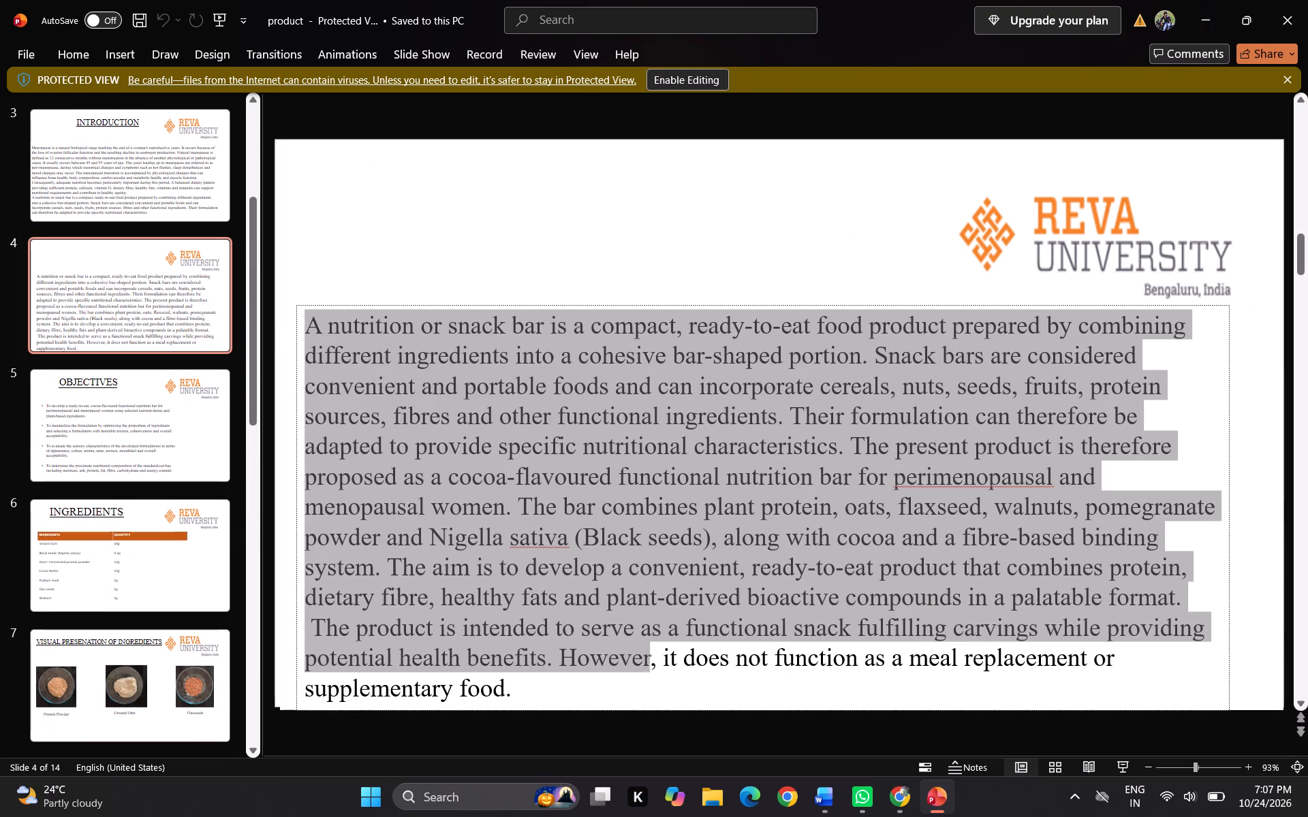
pyautogui.moveTo(576, 667); pyautogui.dragTo(572, 690)
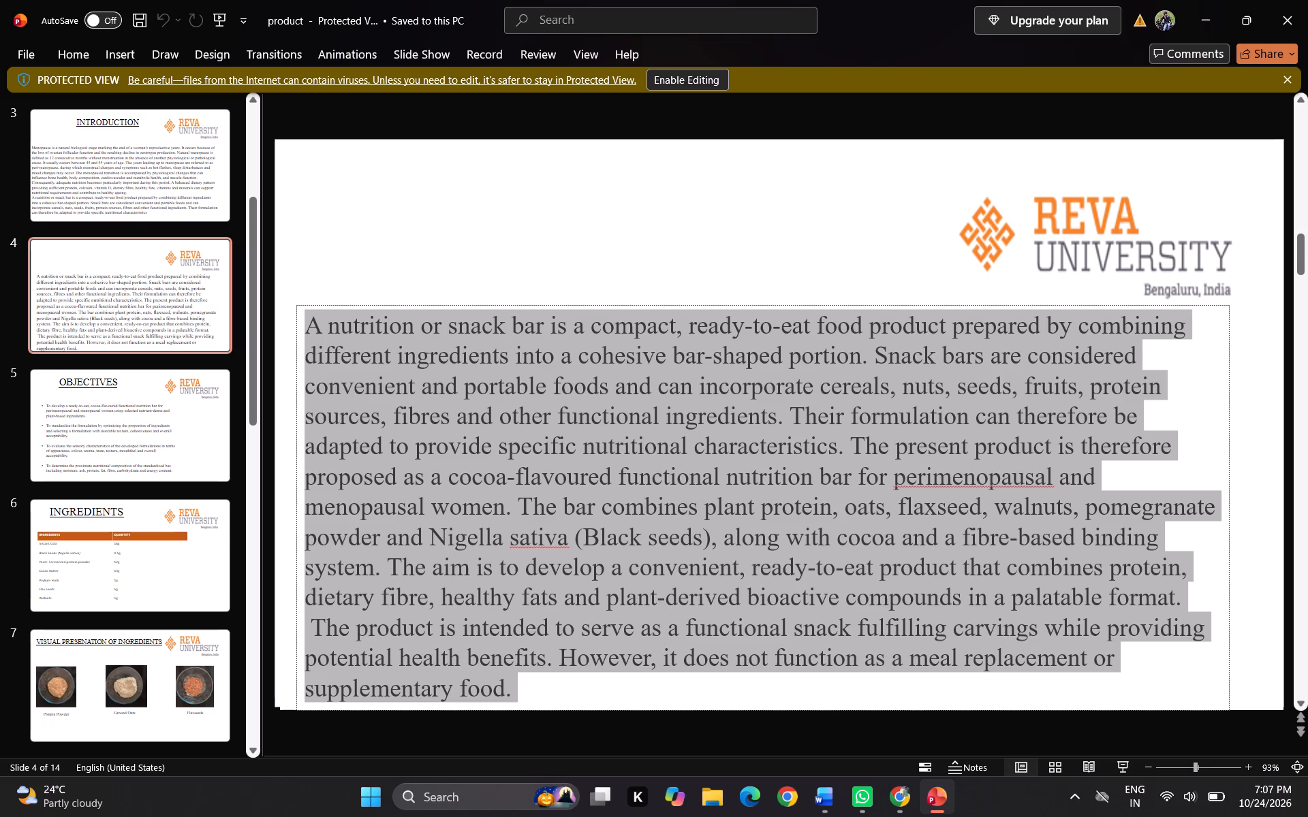
pyautogui.hotkey('ctrl', 'c')
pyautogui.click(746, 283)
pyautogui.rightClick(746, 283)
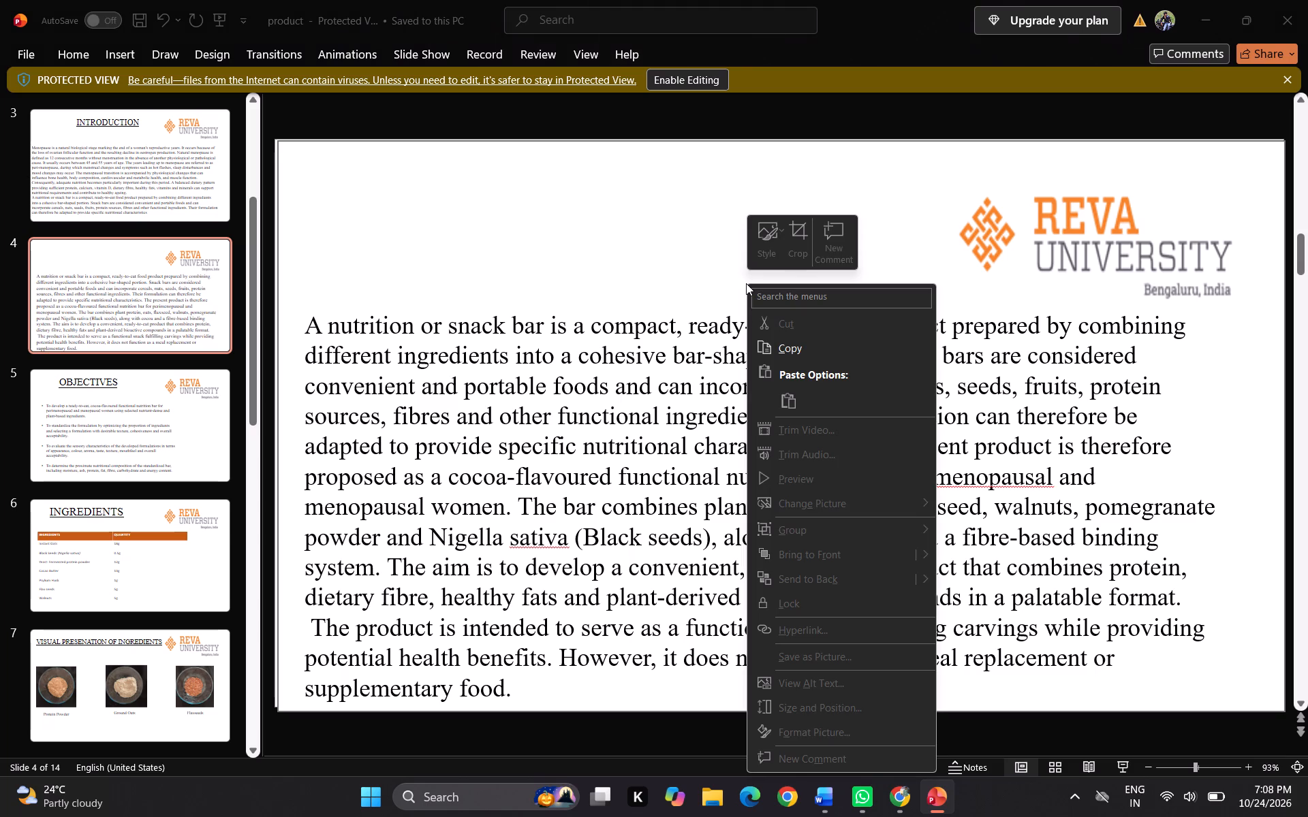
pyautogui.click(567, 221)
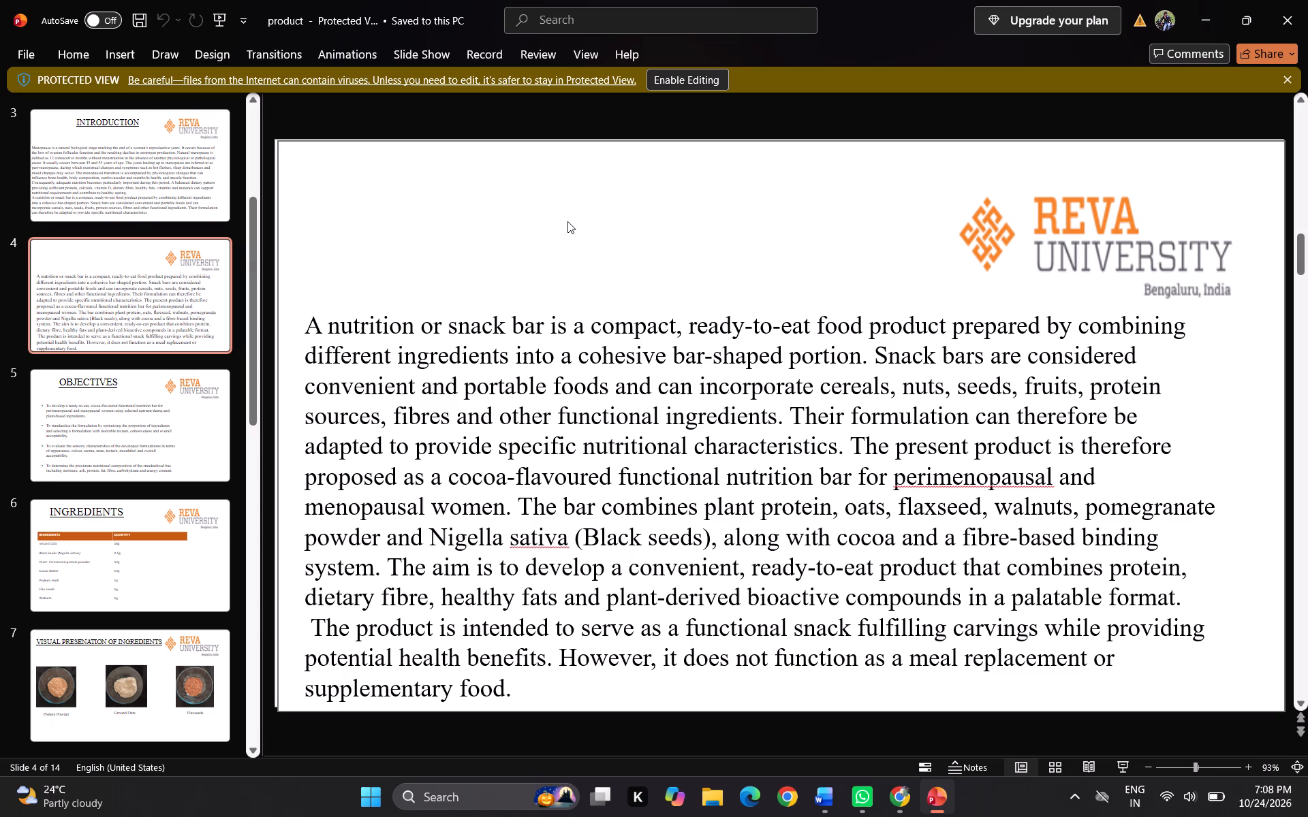
# Go back to the INTRODUCTION slide, slide 3, of the presentation.
pyautogui.click(146, 174)
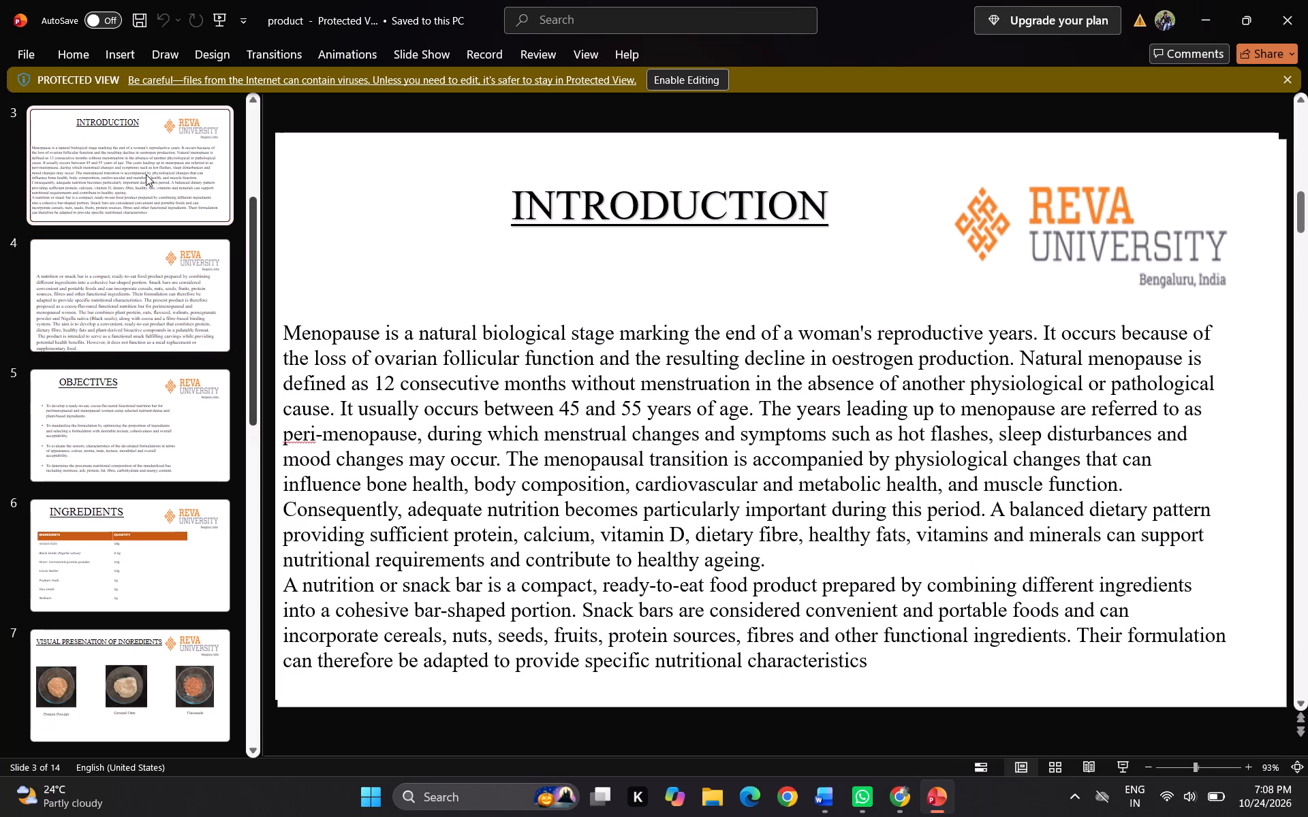
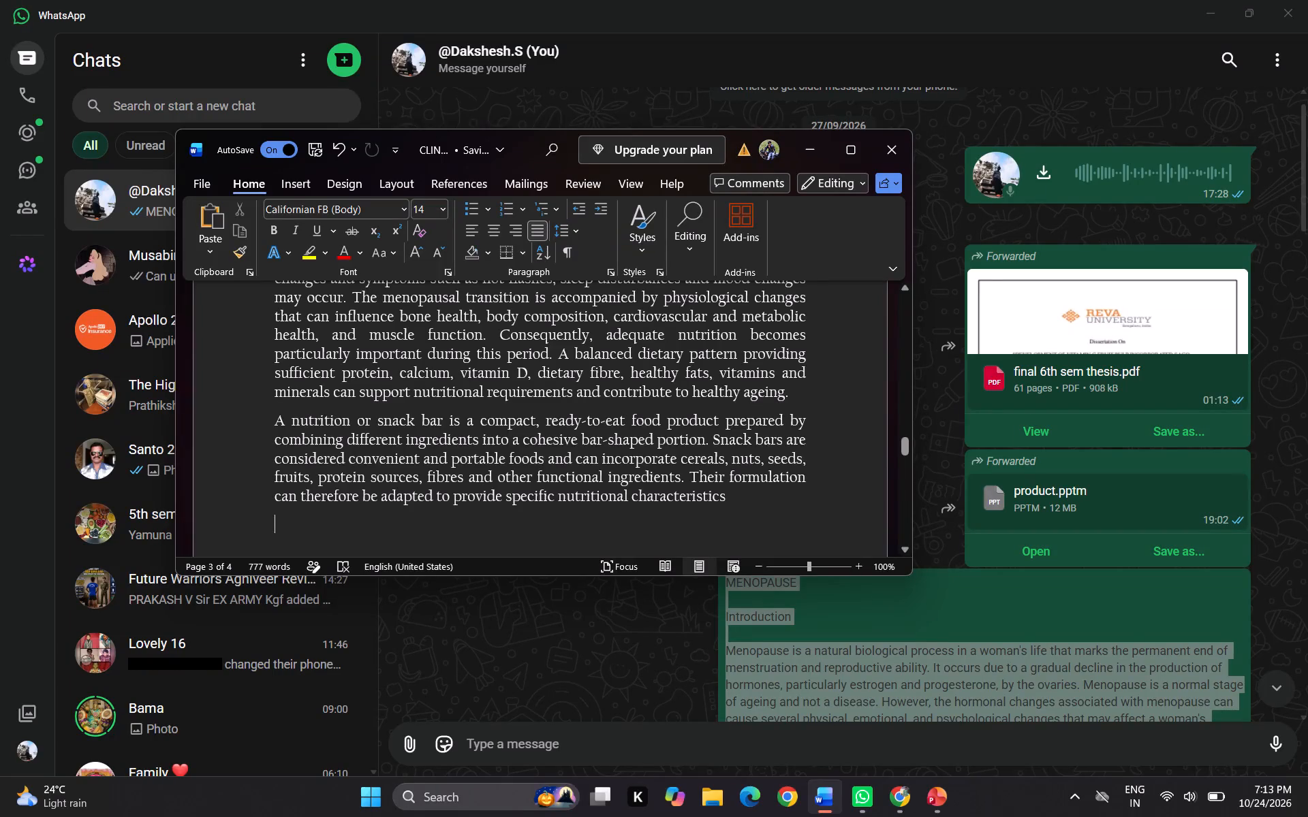
# Replace the body paragraph beginning "A nutrition or snack bar" on page 3 with the copied menopause message text.
pyautogui.moveTo(277, 421); pyautogui.dragTo(661, 518)
pyautogui.press('BackSpace')
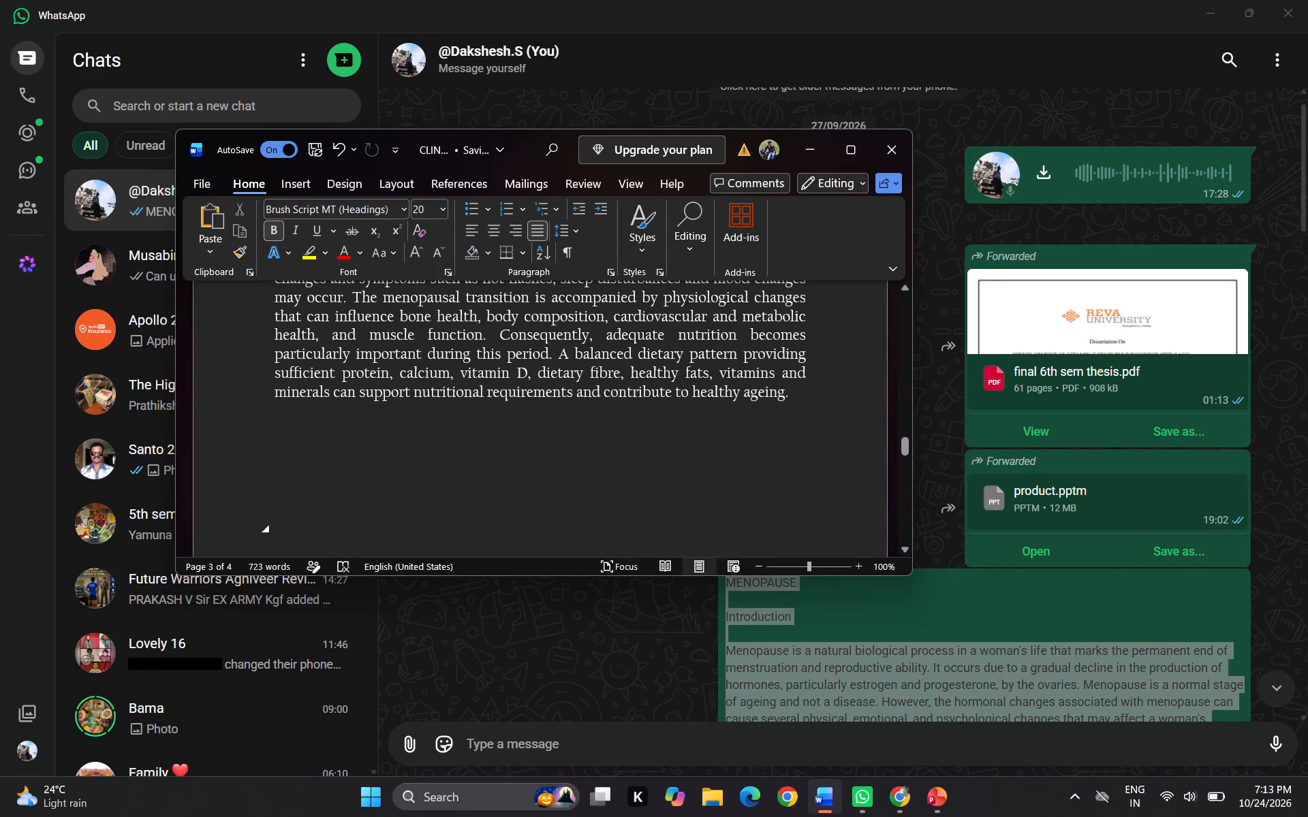
pyautogui.hotkey('ctrl', 'v')
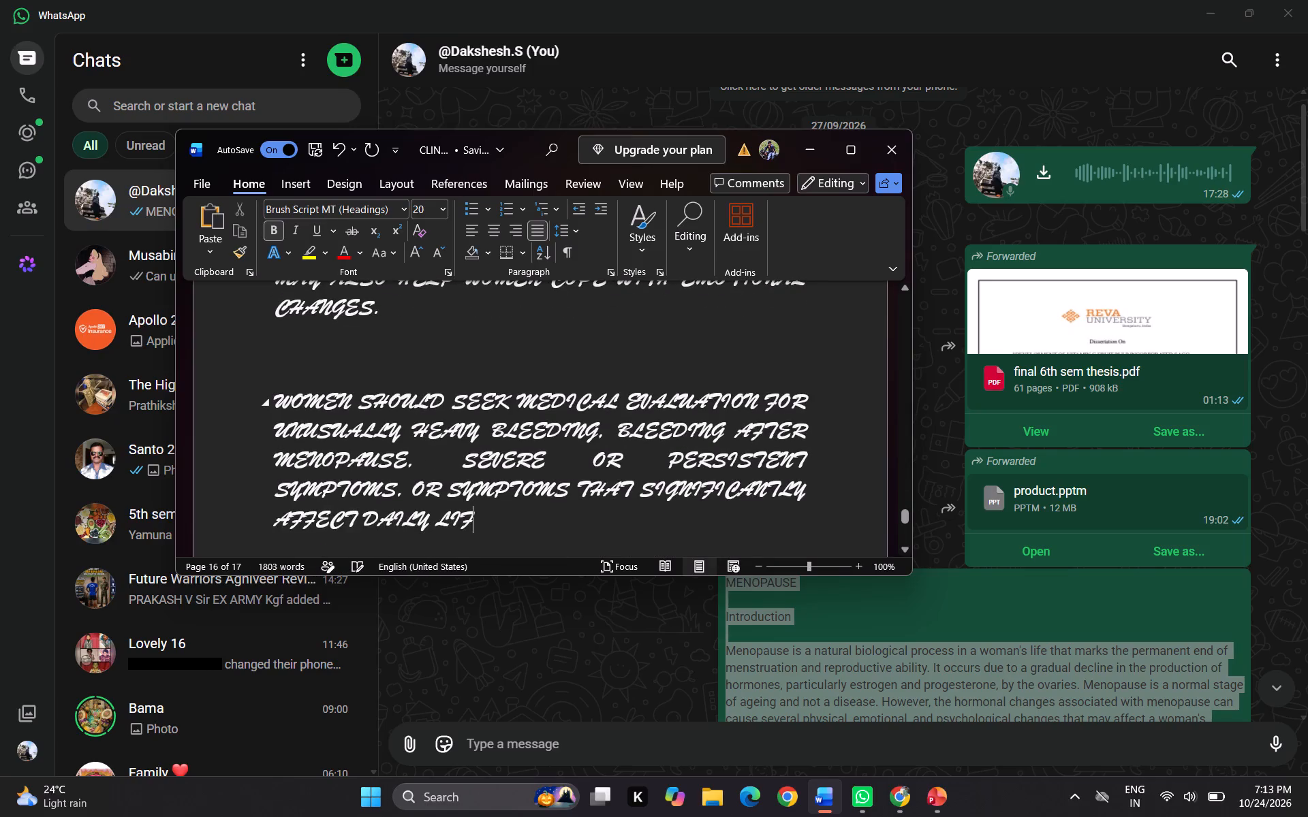
# Remove the pasted menopause text backward from its end, starting with the closing paragraph about seeking medical evaluation.
pyautogui.press('BackSpace')
pyautogui.press('BackSpace')
pyautogui.press('BackSpace')
pyautogui.press('BackSpace')
pyautogui.press('BackSpace')
pyautogui.press('BackSpace')
pyautogui.press('BackSpace')
pyautogui.press('BackSpace')
pyautogui.press('BackSpace')
pyautogui.press('BackSpace')
pyautogui.press('BackSpace')
pyautogui.press('BackSpace')
pyautogui.press('BackSpace')
pyautogui.press('BackSpace')
pyautogui.press('BackSpace')
pyautogui.press('BackSpace')
pyautogui.press('BackSpace')
pyautogui.press('BackSpace')
pyautogui.press('BackSpace')
pyautogui.press('BackSpace')
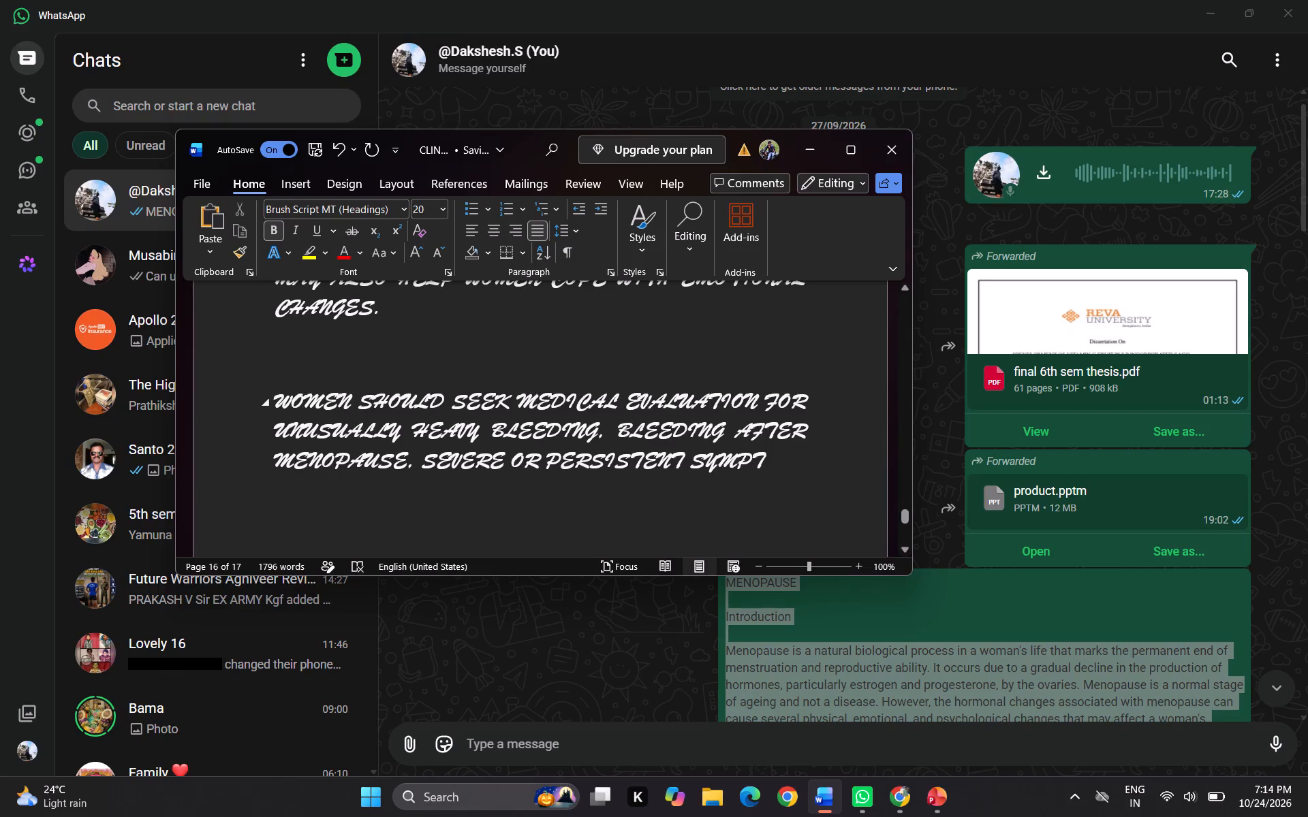
pyautogui.moveTo(759, 468); pyautogui.dragTo(264, 233)
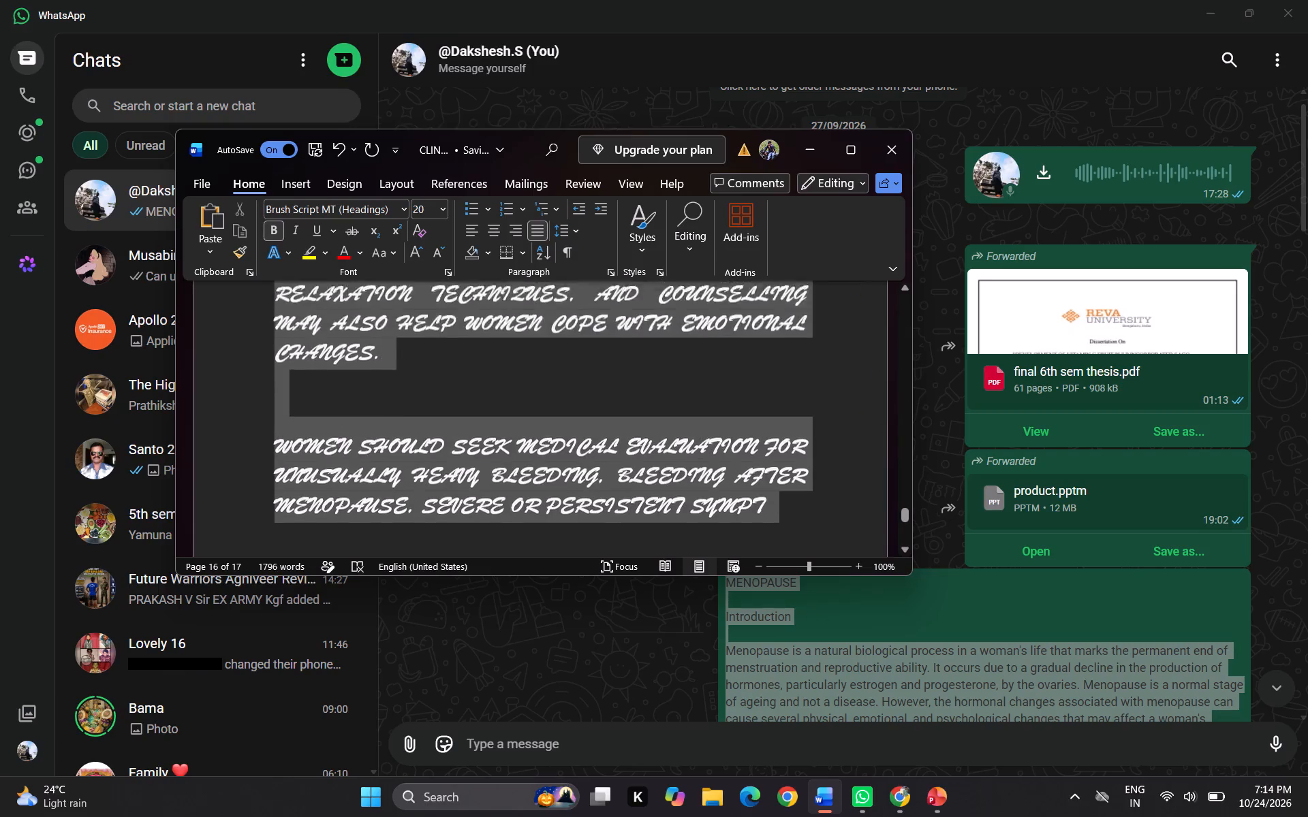
# In the Word report, select the pasted menopause text from its final medical-evaluation paragraph back to just below the MENOPAUSE heading.
pyautogui.moveTo(264, 233); pyautogui.dragTo(263, 0)
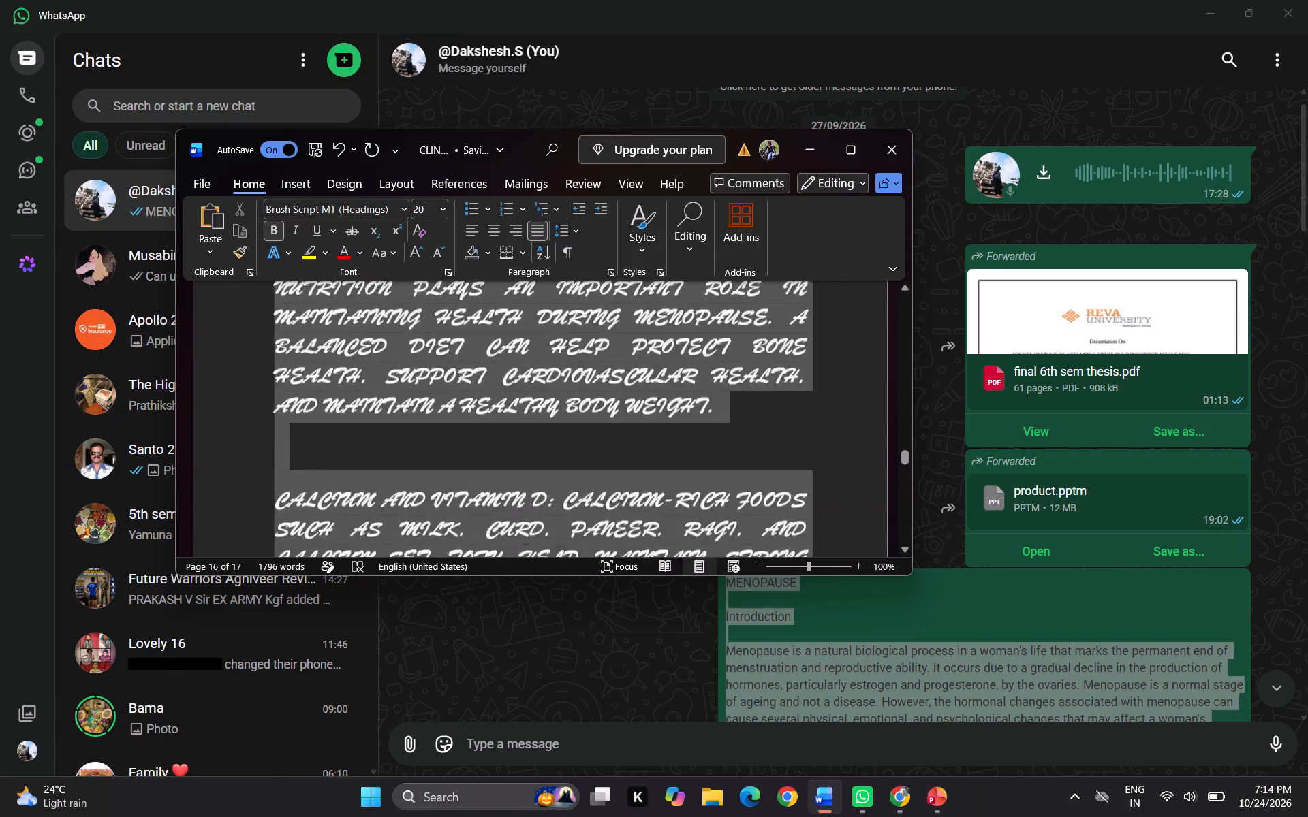
pyautogui.moveTo(263, 0); pyautogui.dragTo(288, 293)
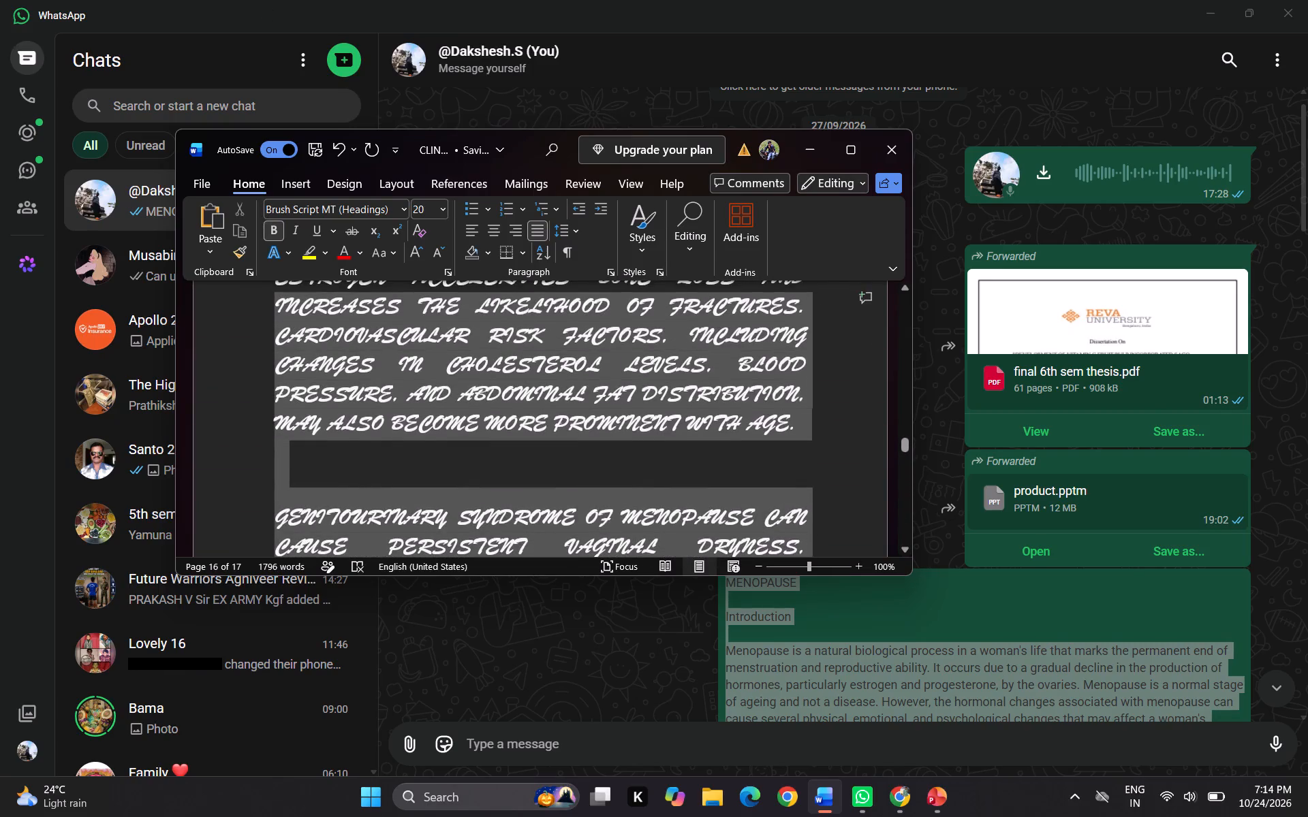
pyautogui.moveTo(288, 293); pyautogui.dragTo(285, 268)
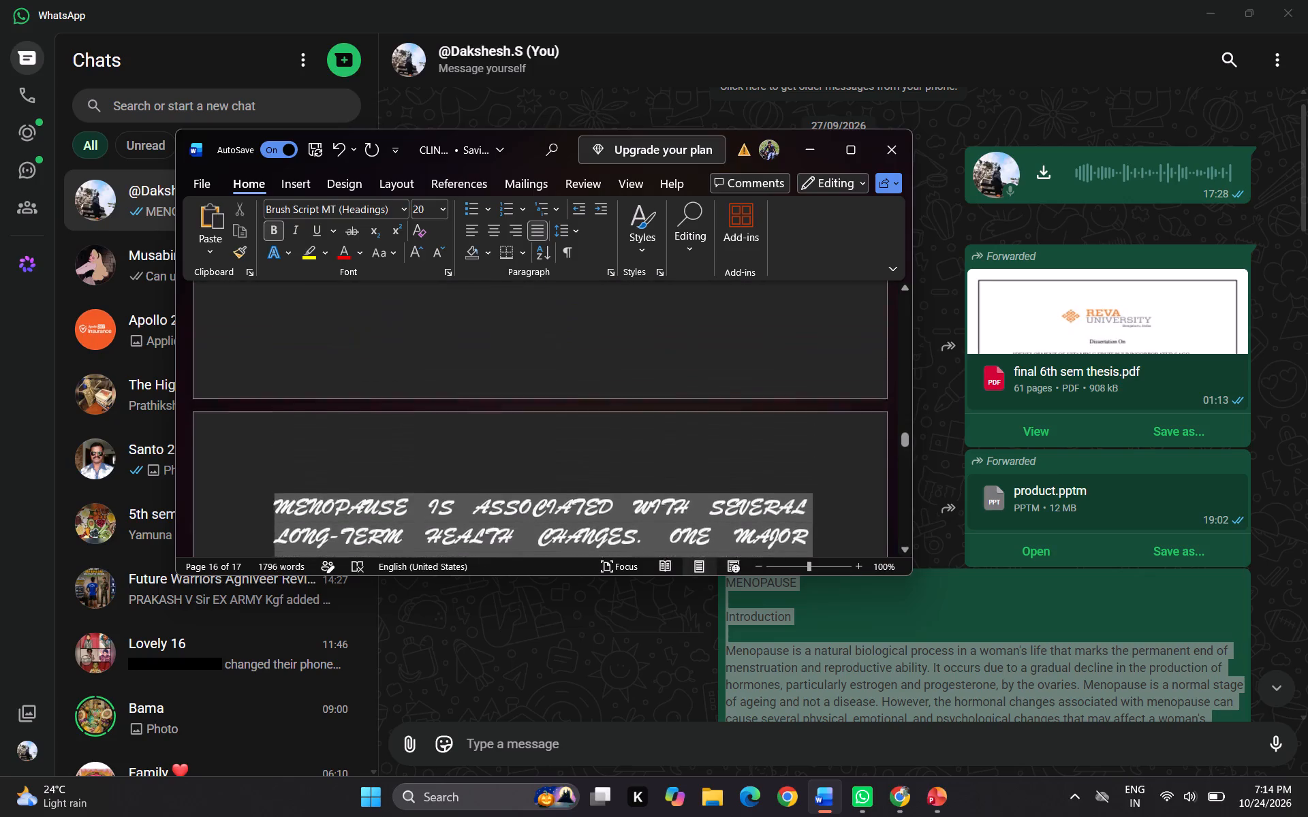
pyautogui.moveTo(285, 268); pyautogui.dragTo(286, 261)
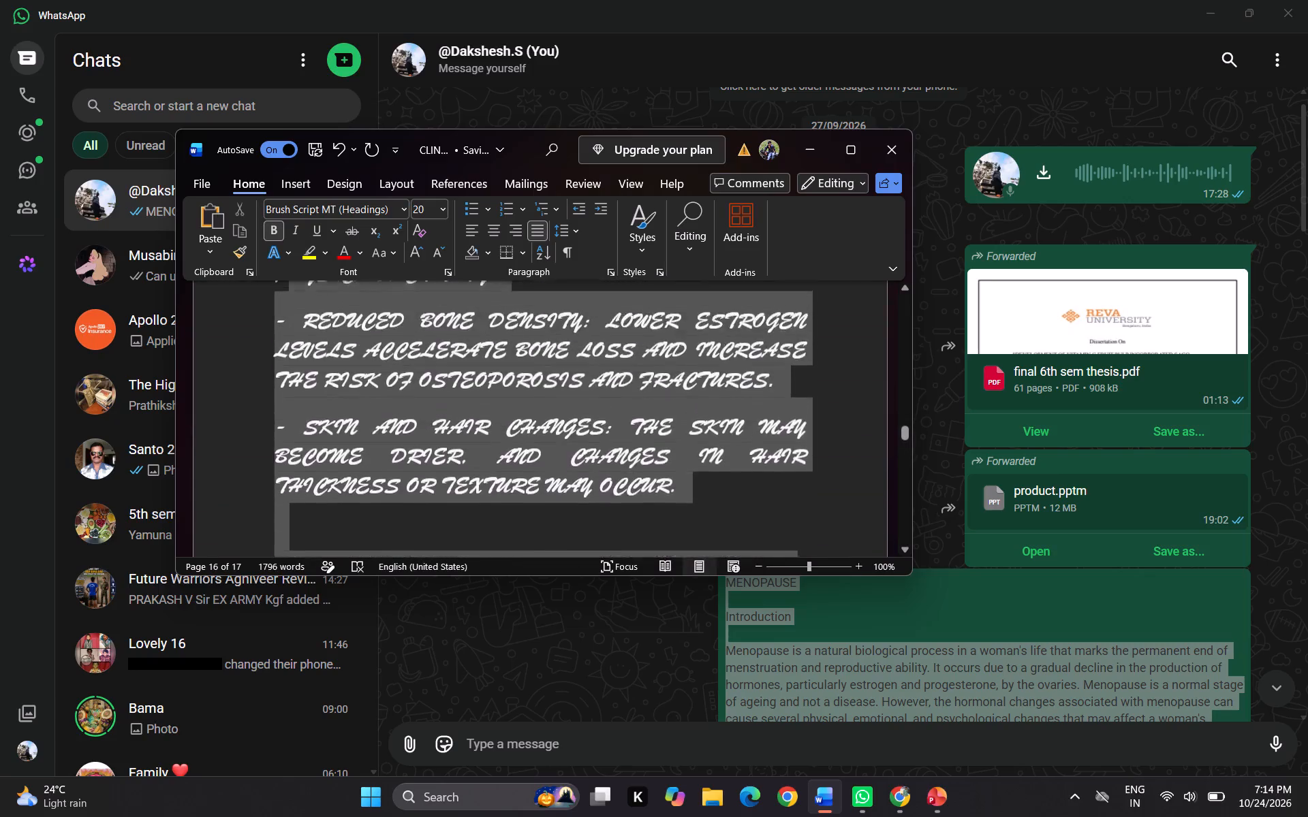
pyautogui.moveTo(286, 261); pyautogui.dragTo(290, 242)
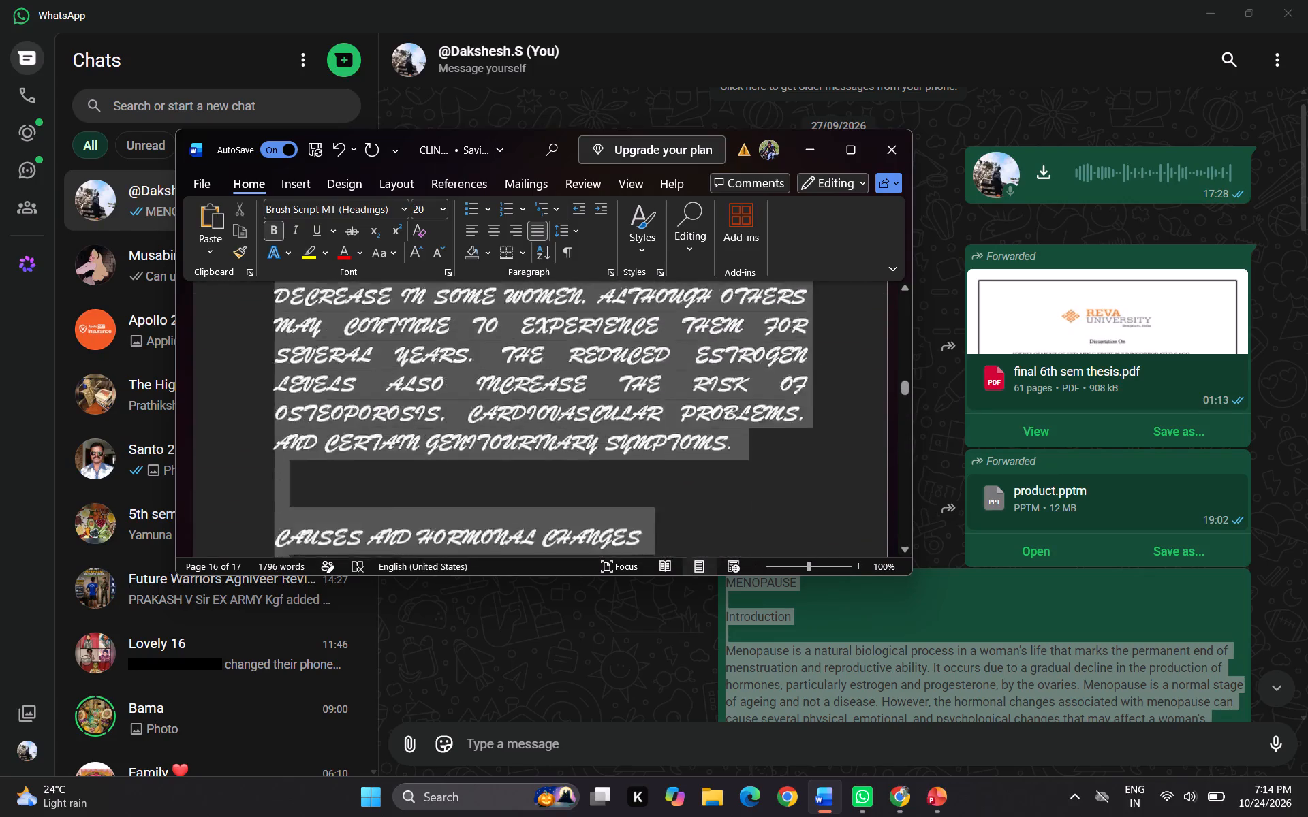
pyautogui.moveTo(290, 242); pyautogui.dragTo(310, 425)
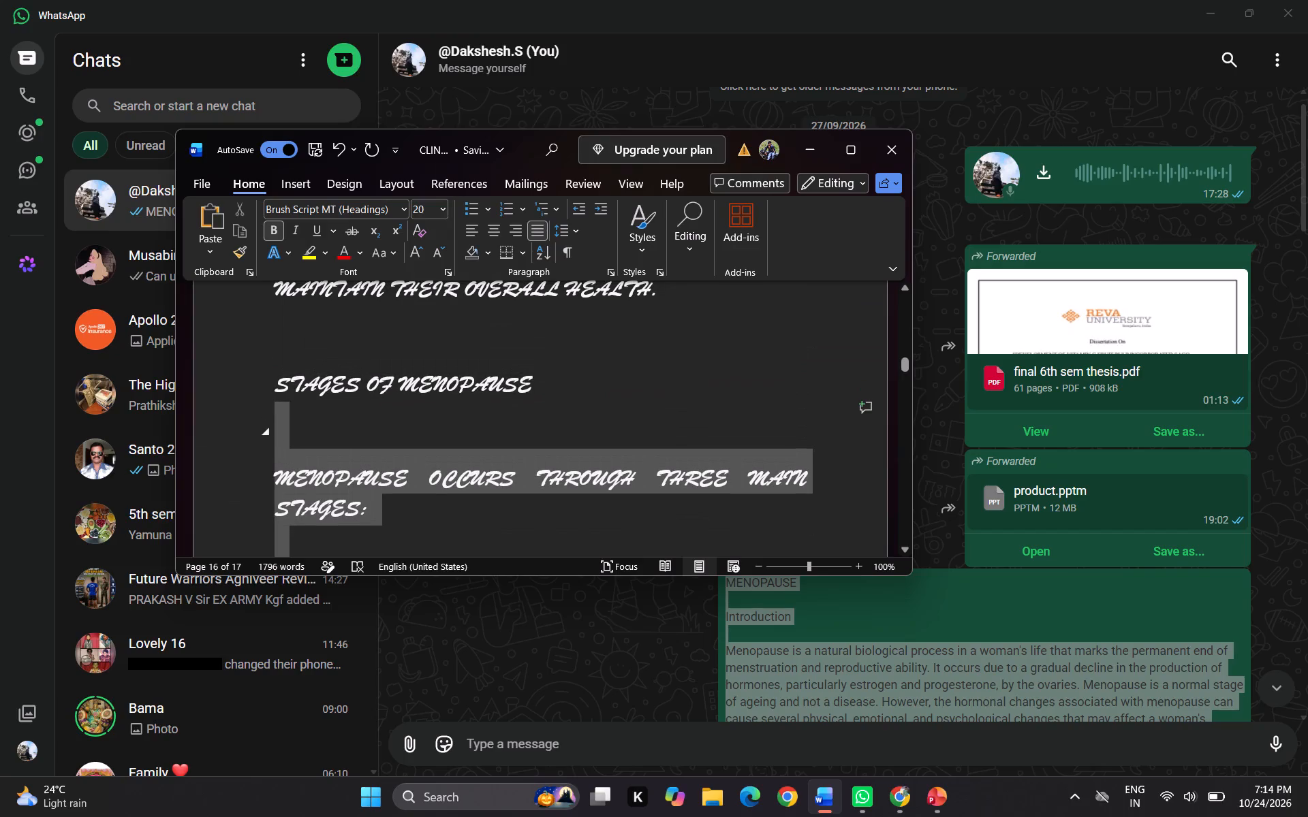
pyautogui.moveTo(310, 425); pyautogui.dragTo(305, 137)
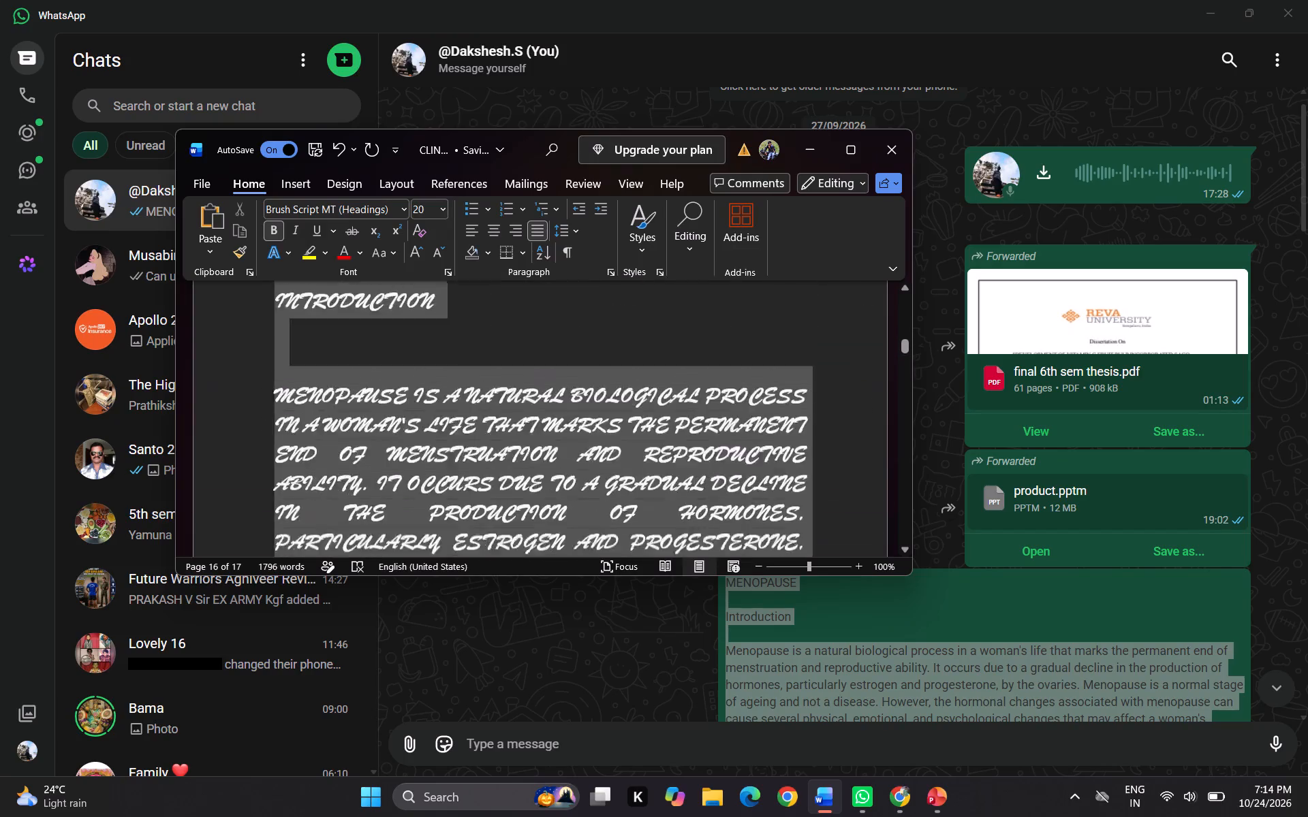
pyautogui.moveTo(305, 137); pyautogui.dragTo(324, 514)
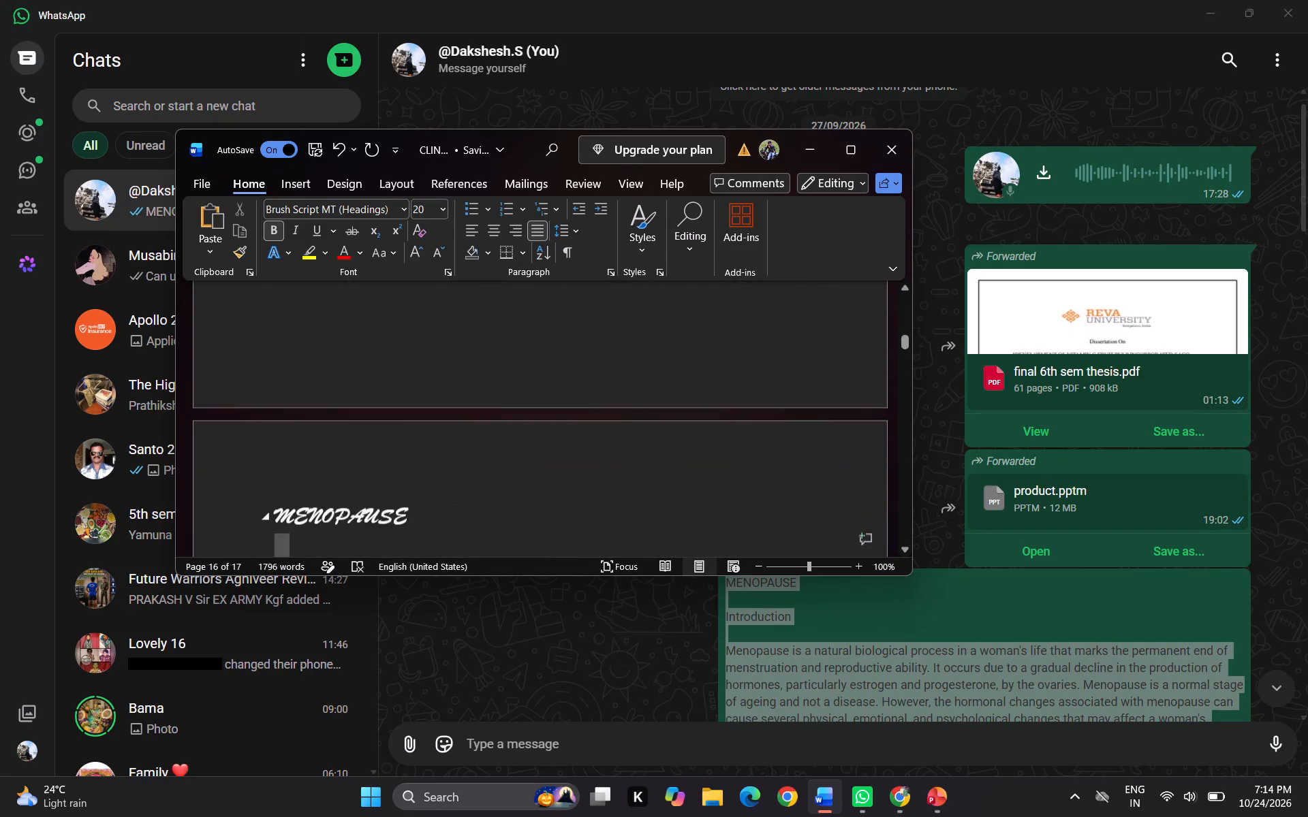
pyautogui.moveTo(324, 514); pyautogui.dragTo(324, 528)
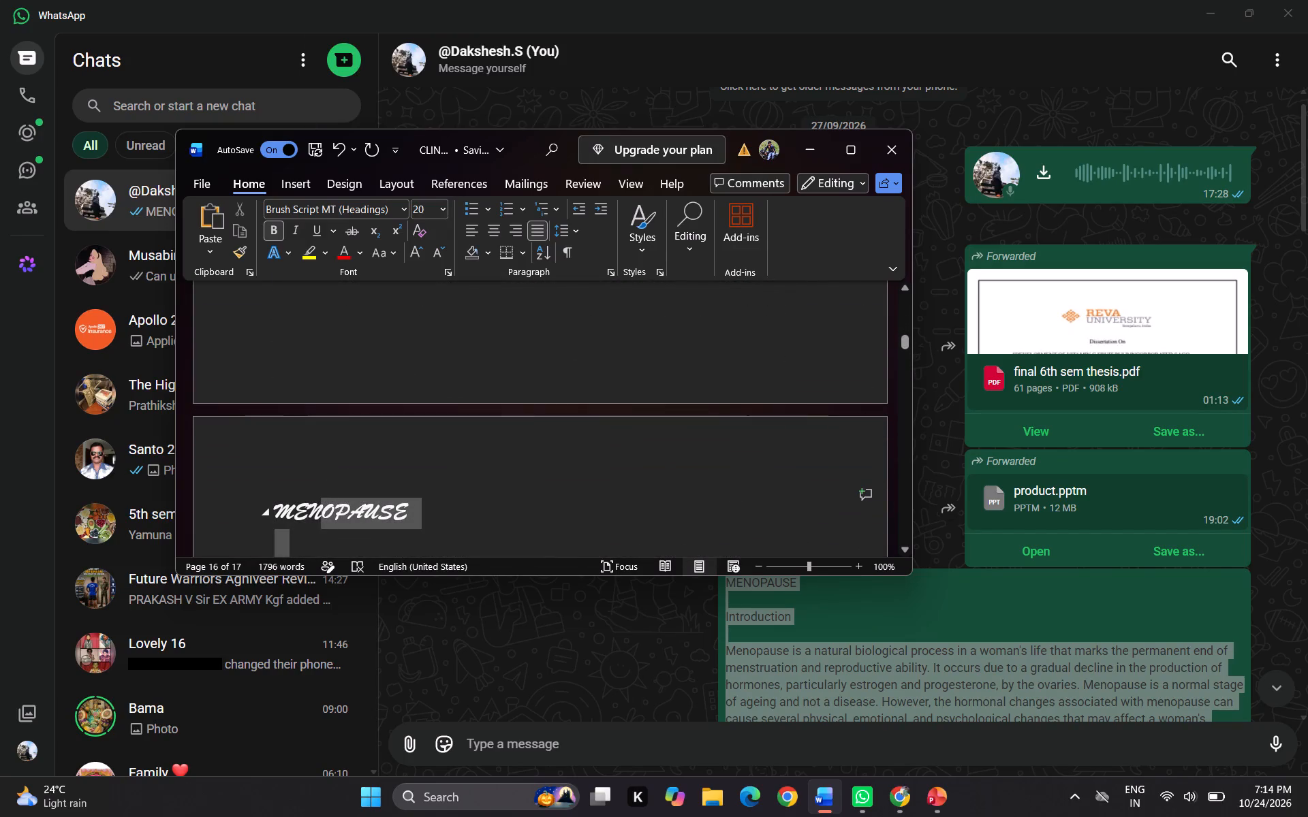
# Finish selecting the pasted menopause text just below the MENOPAUSE heading and delete it, keeping the heading.
pyautogui.moveTo(324, 528); pyautogui.dragTo(315, 536)
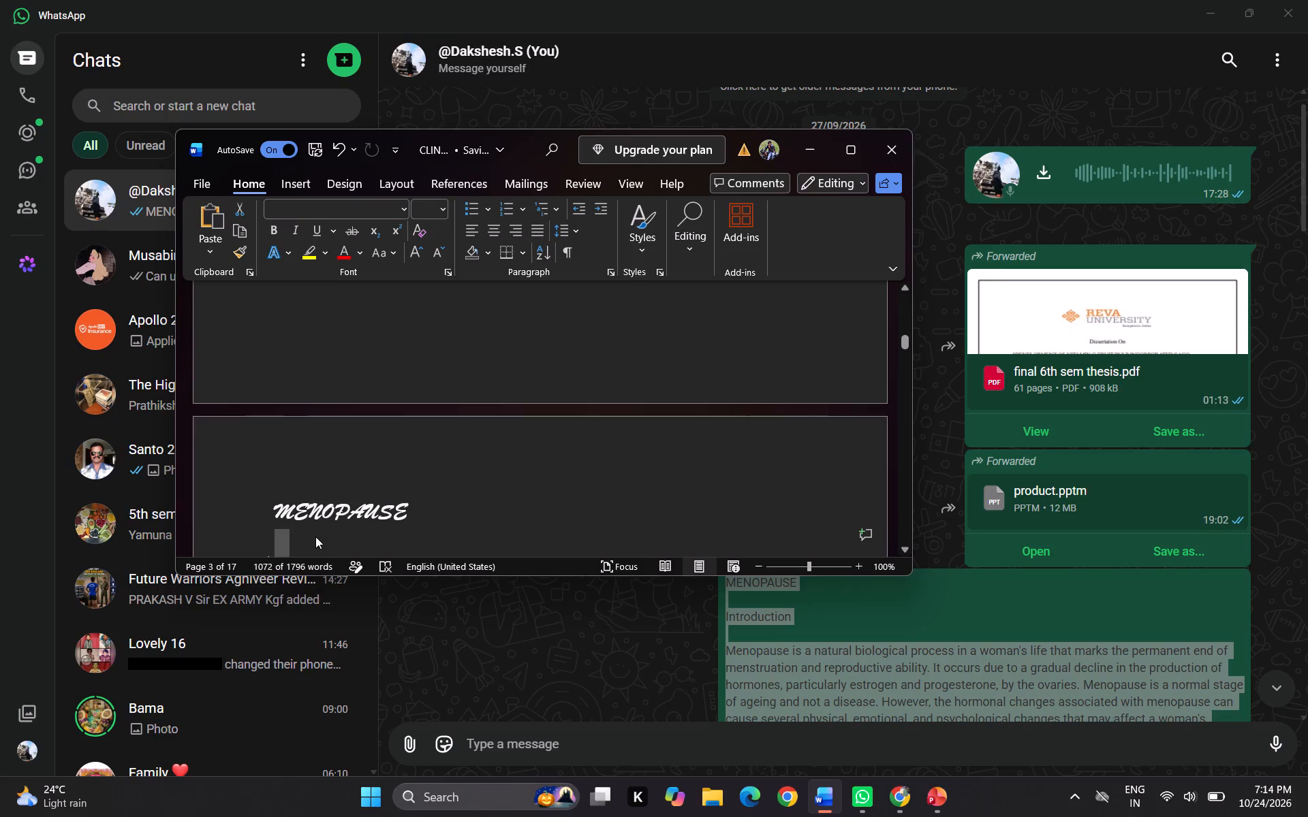
pyautogui.press('BackSpace')
# Below the MENOPAUSE heading, set the font to Californian FB (Body) size 14, paste the copied menopause text, and complete its last word as "LIFE".
pyautogui.scroll(1, 519, 524)
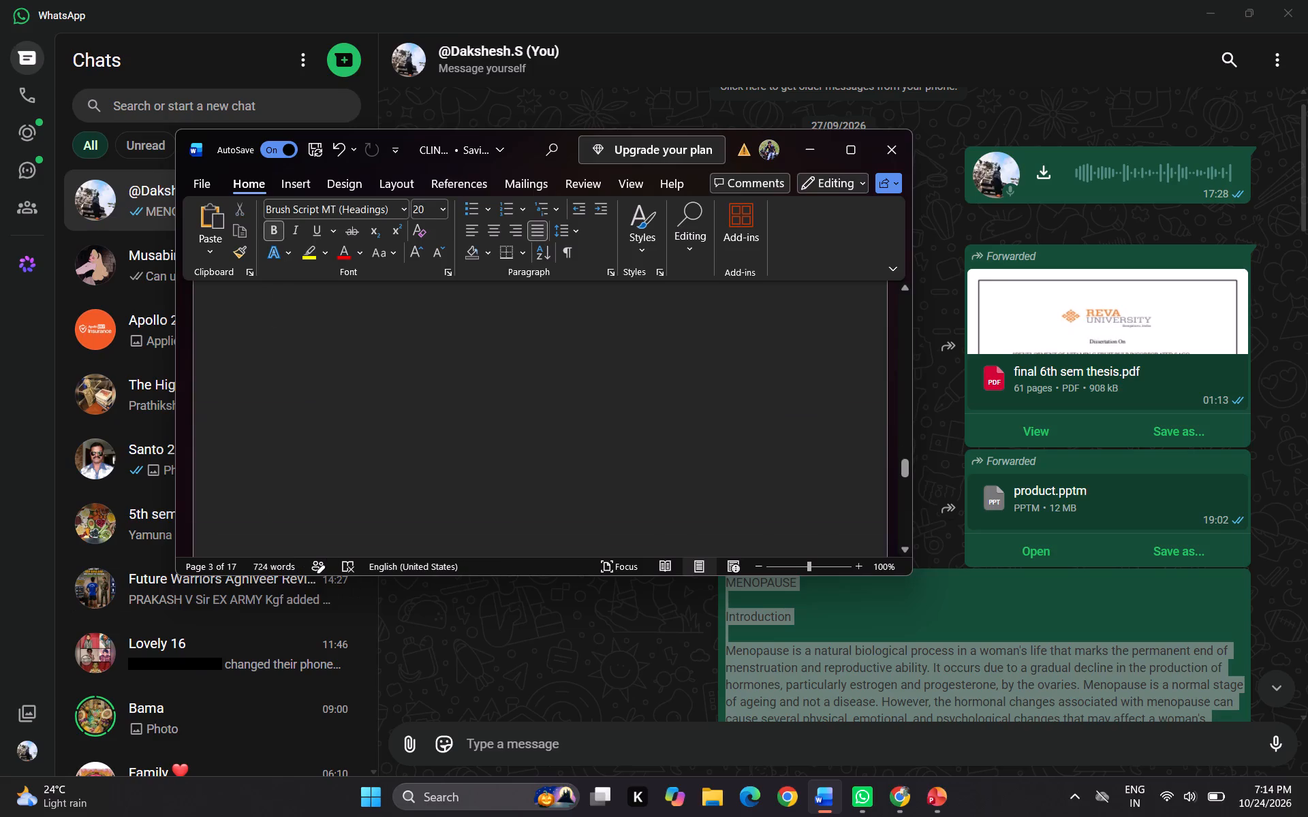
pyautogui.scroll(2, 519, 524)
pyautogui.scroll(-5, 519, 524)
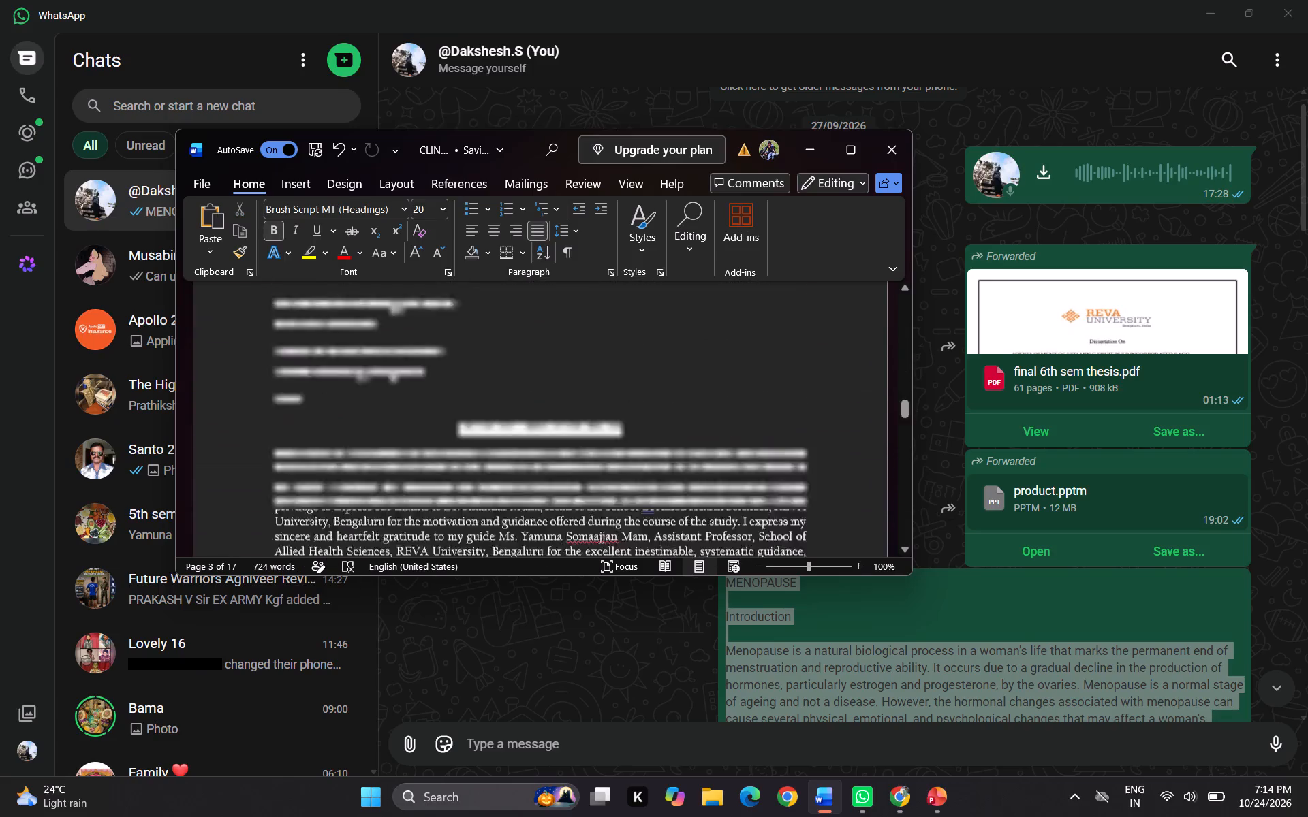
pyautogui.scroll(-4, 519, 524)
pyautogui.scroll(1, 519, 524)
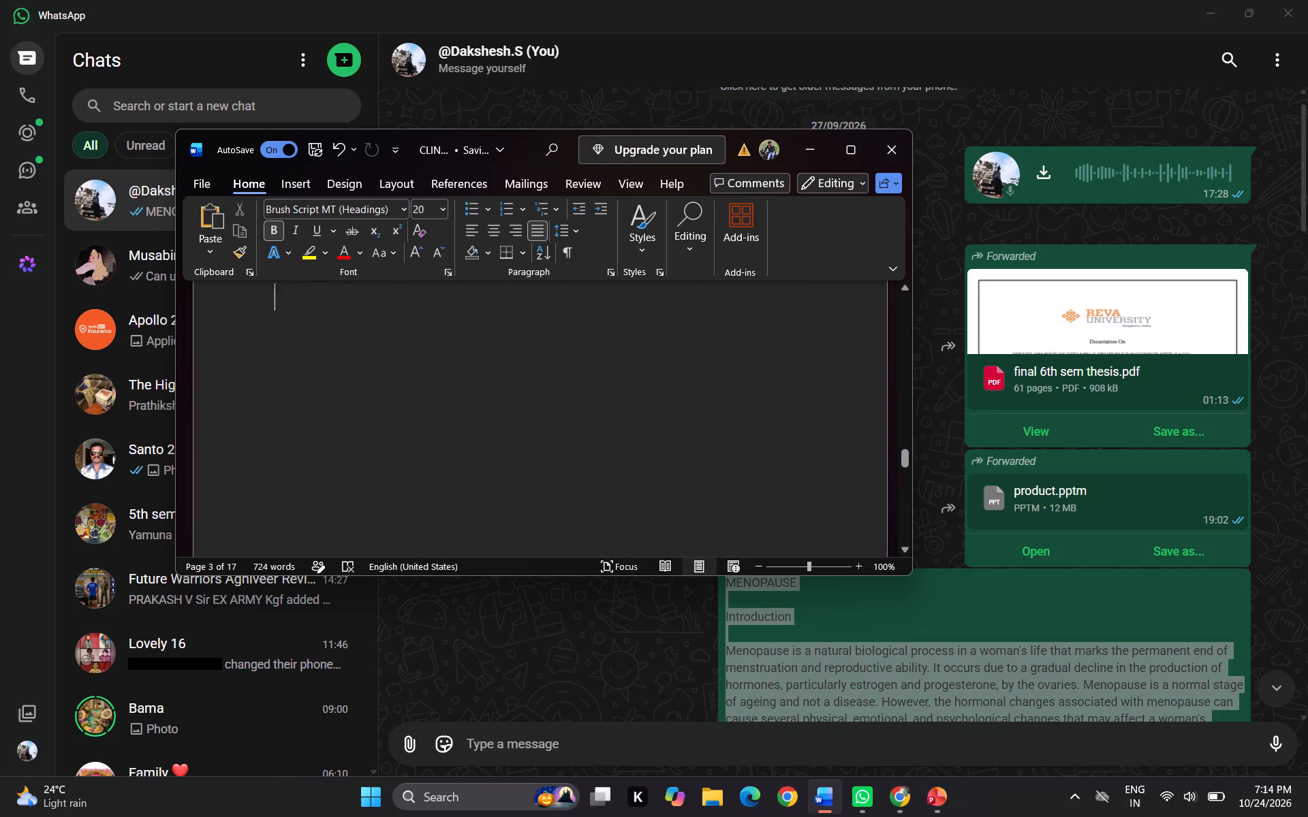
pyautogui.scroll(1, 519, 524)
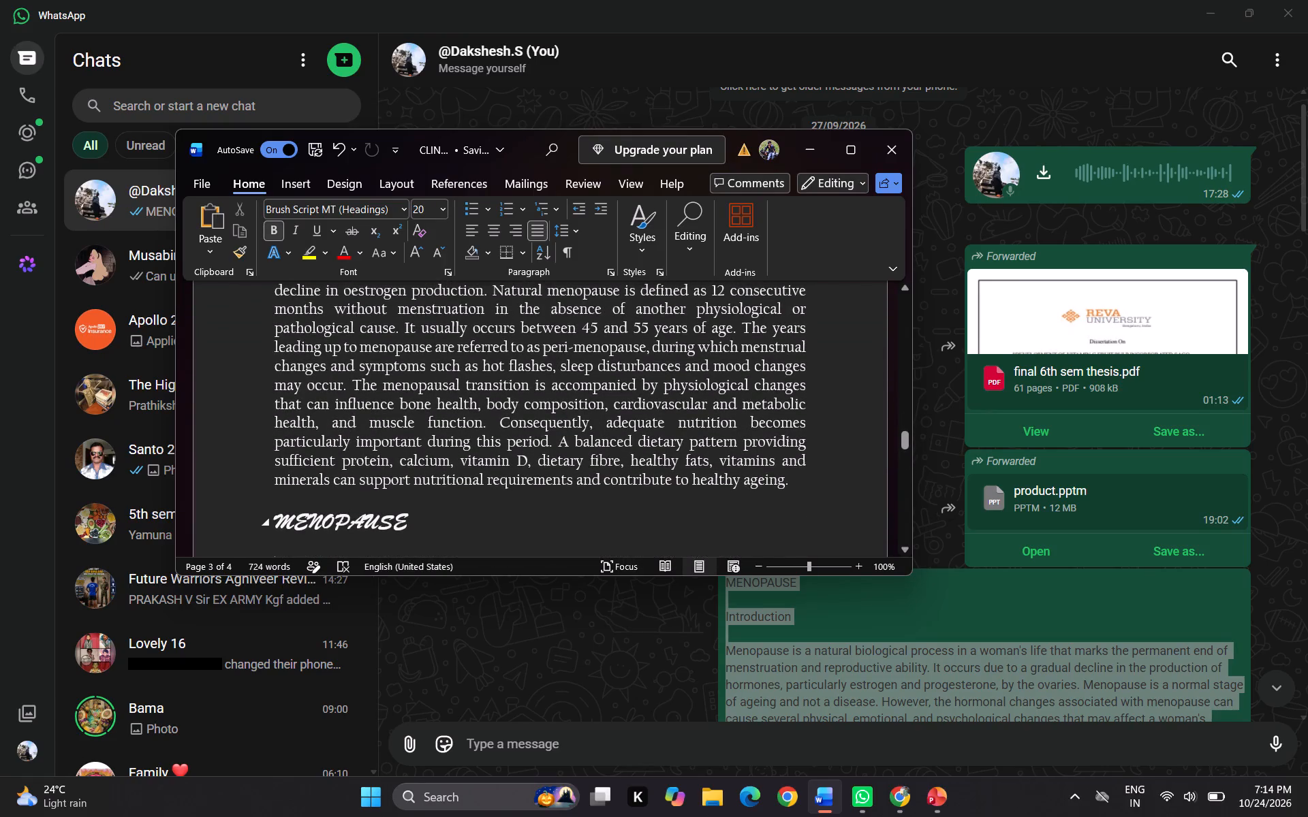
pyautogui.scroll(-1, 648, 510)
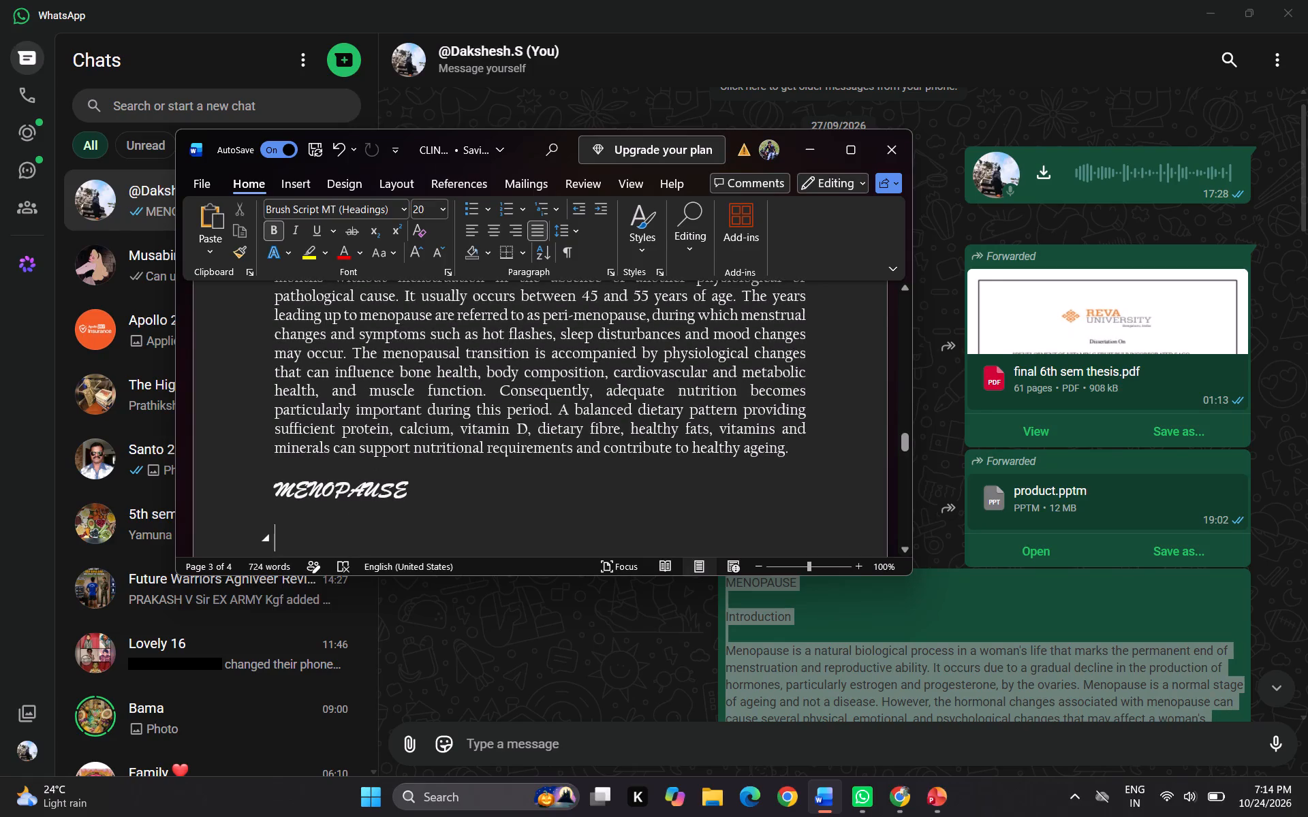
pyautogui.click(440, 212)
pyautogui.click(420, 339)
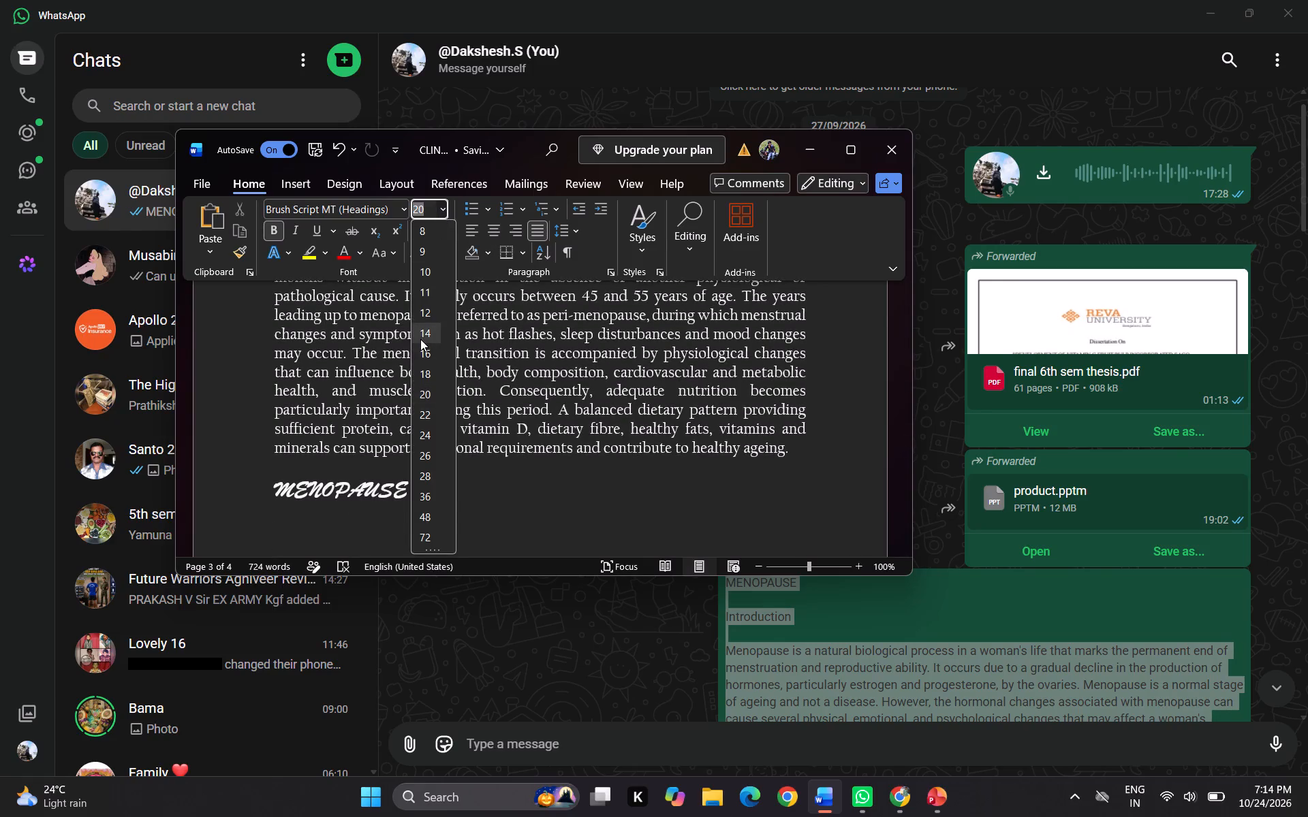
pyautogui.click(399, 207)
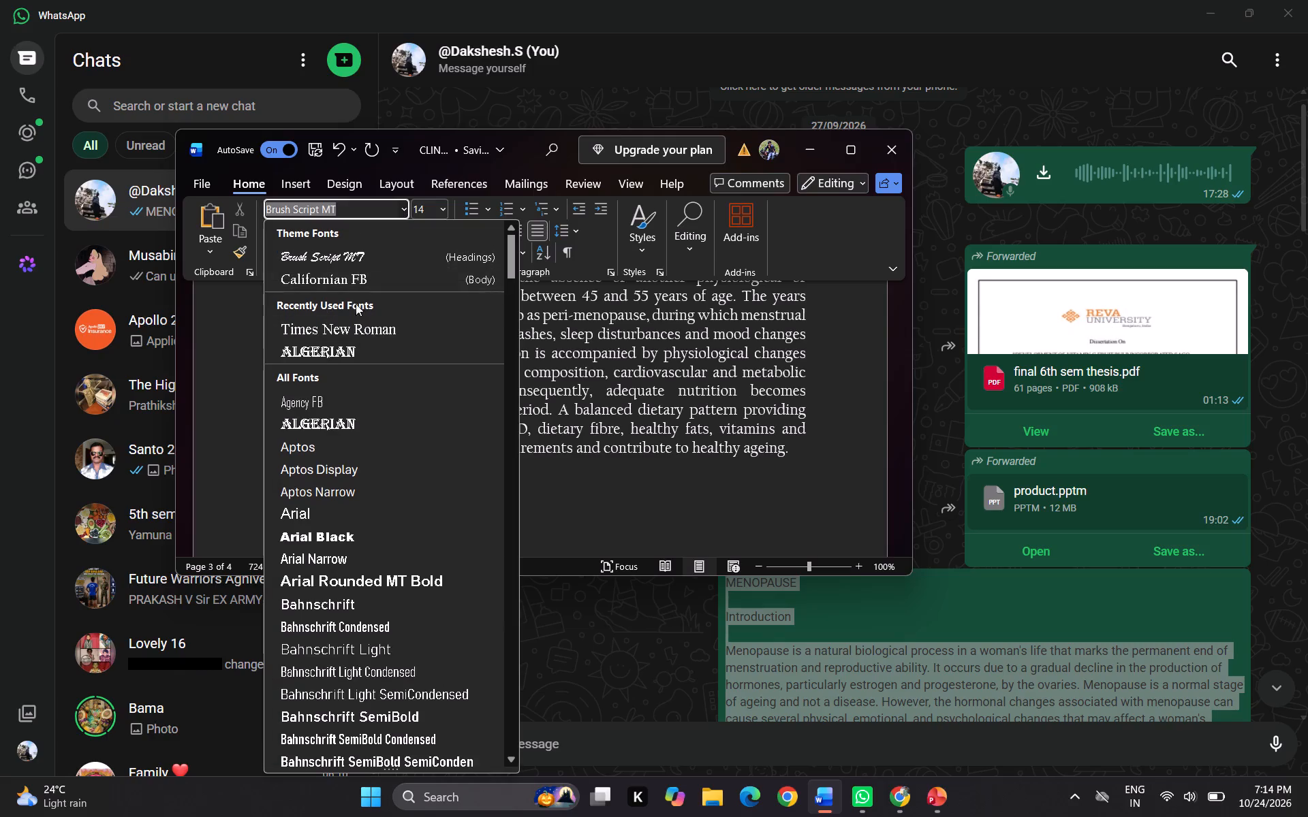
pyautogui.click(358, 288)
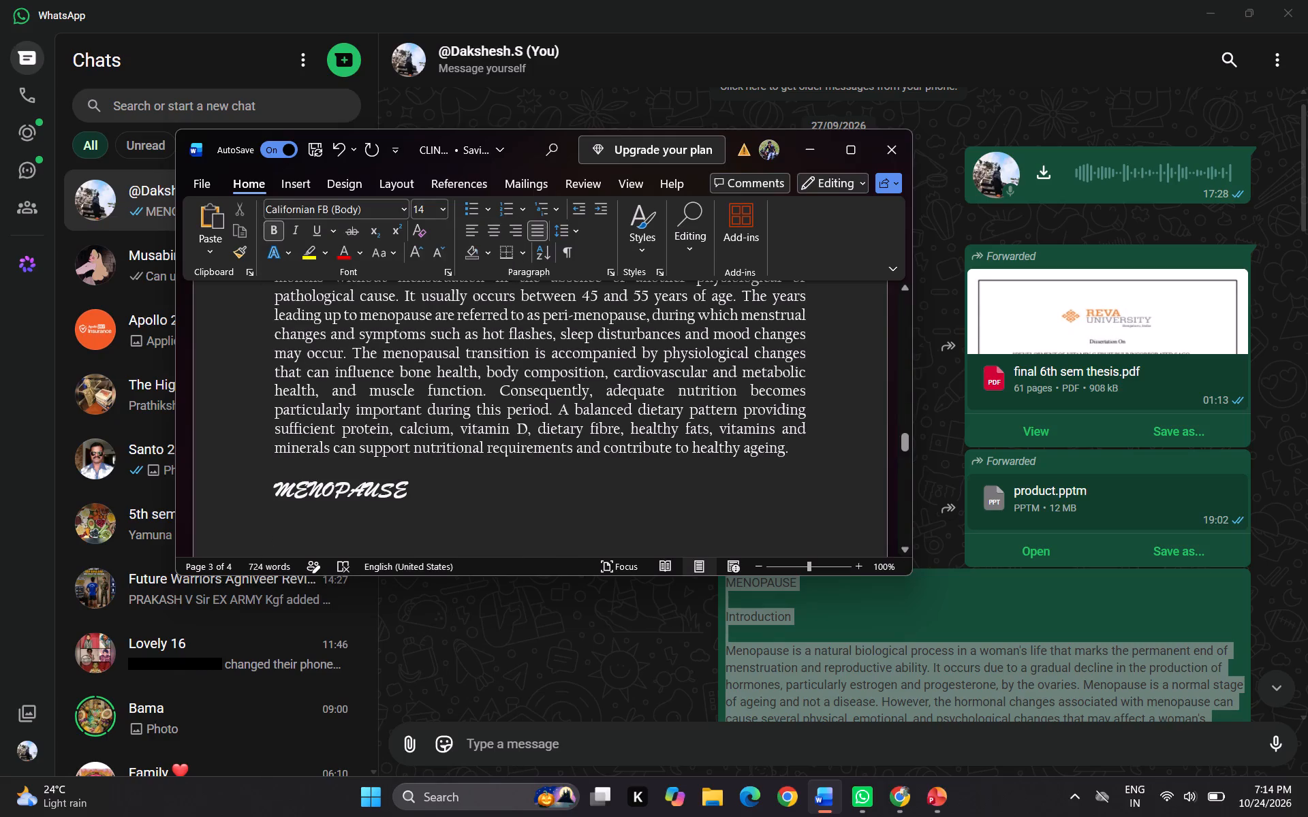
pyautogui.hotkey('ctrl', 'v')
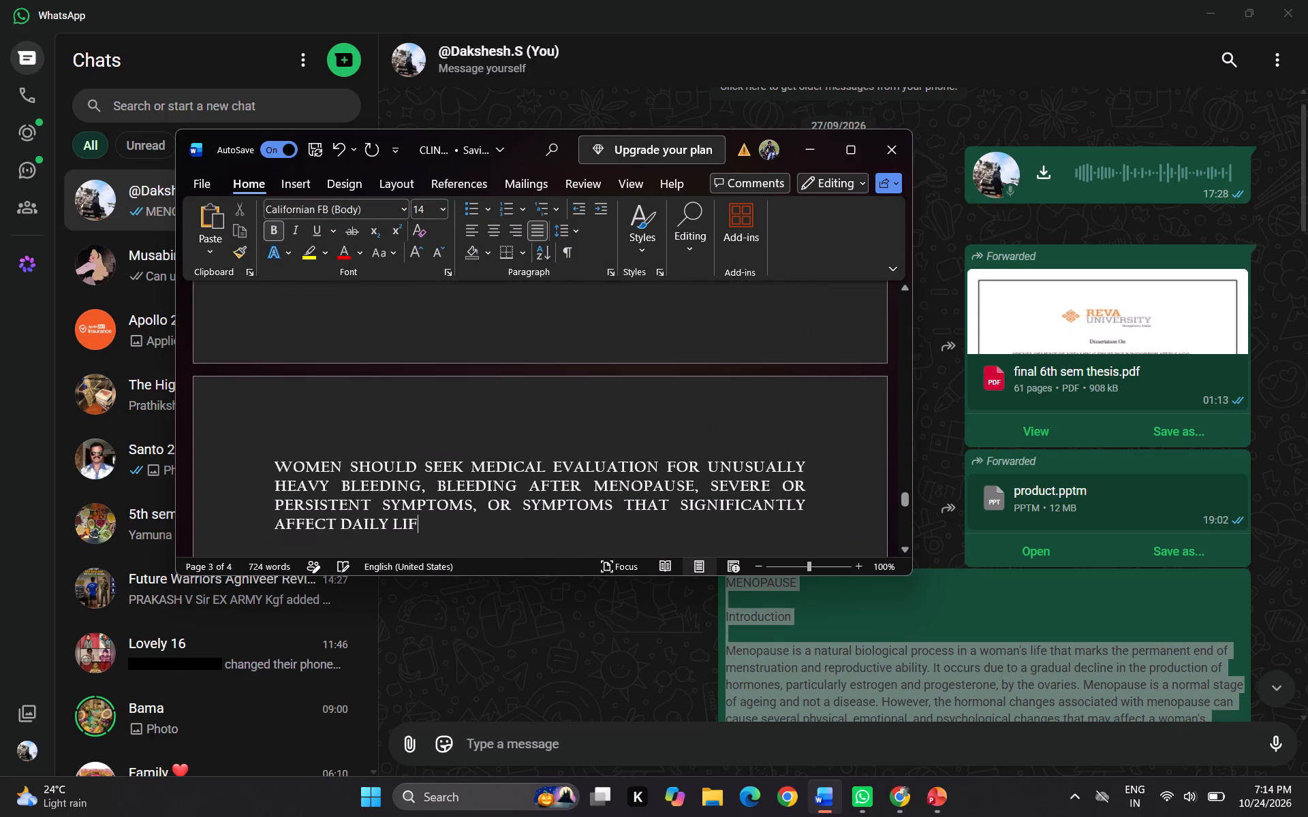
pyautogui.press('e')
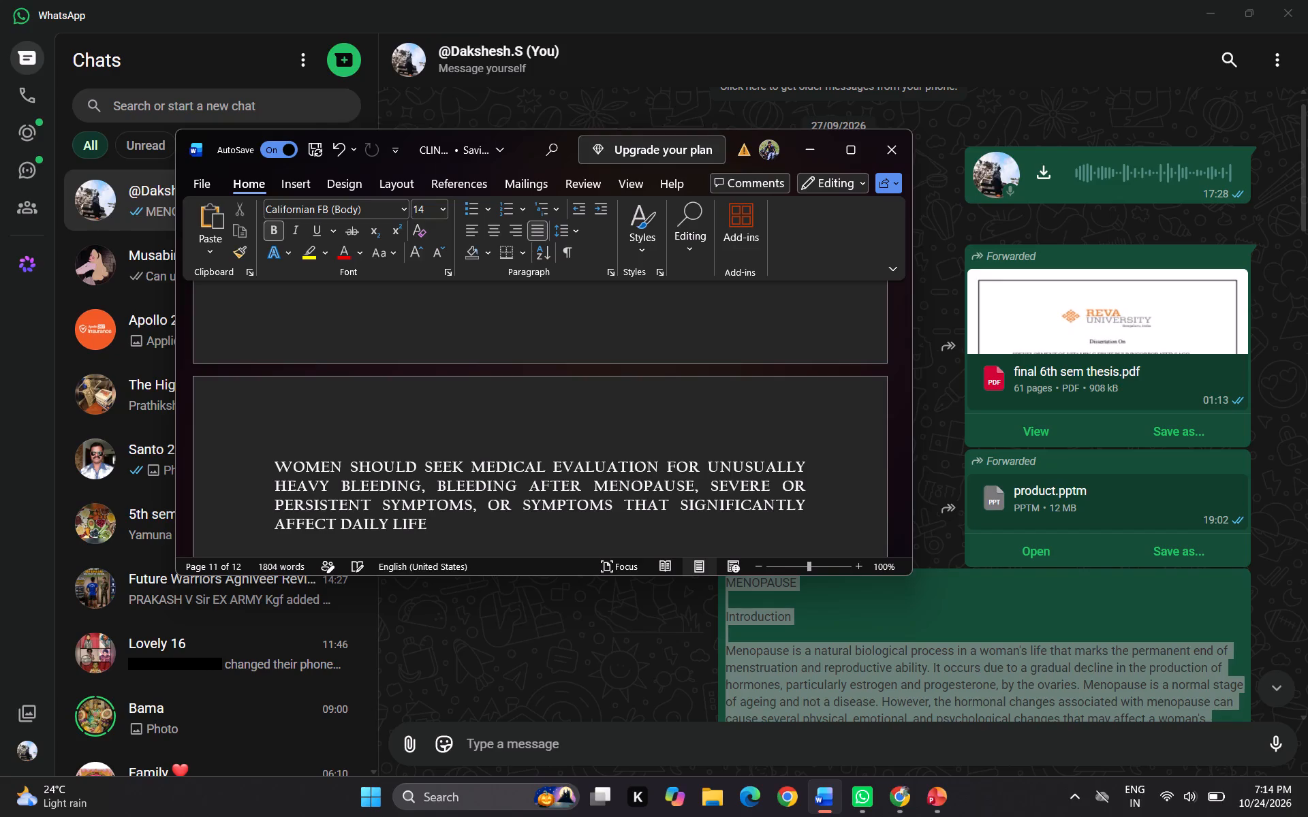
# Review the menopause text upward from its closing medical-evaluation paragraph to the treatment paragraph on vaginal moisturizers and lubricants.
pyautogui.scroll(3, 358, 288)
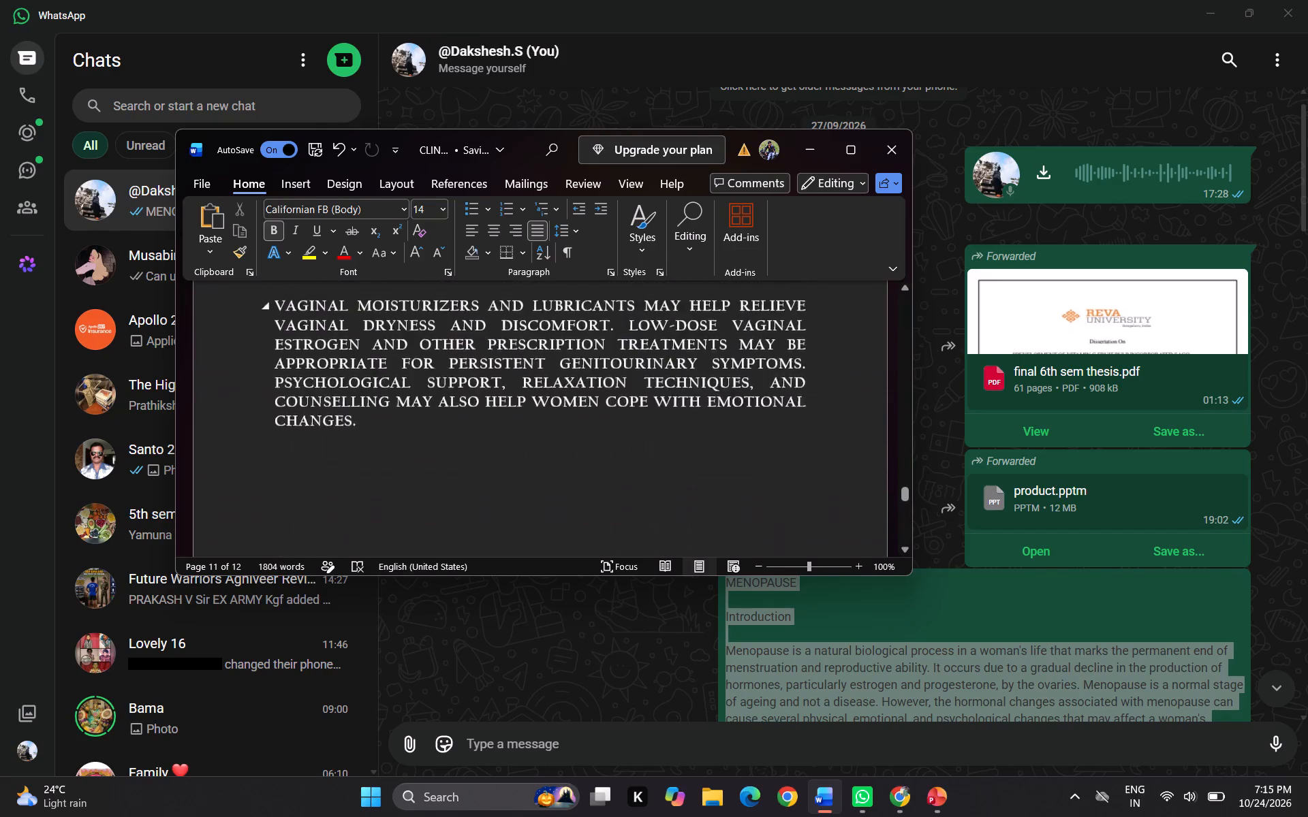
# Review the menopause text upward from the vaginal moisturizers paragraph through nutrition, symptoms and causes to the stages of menopause.
pyautogui.scroll(5, 358, 288)
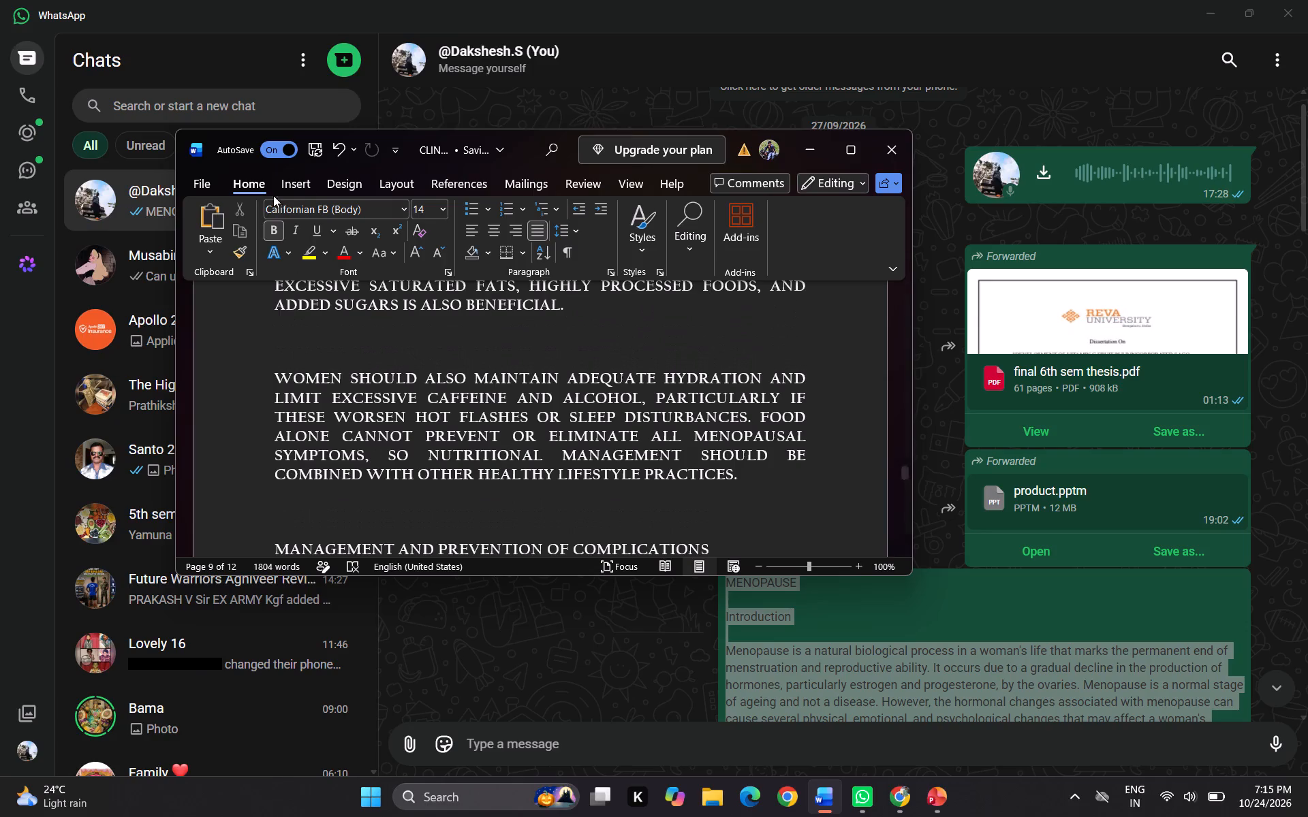
pyautogui.scroll(2, 450, 406)
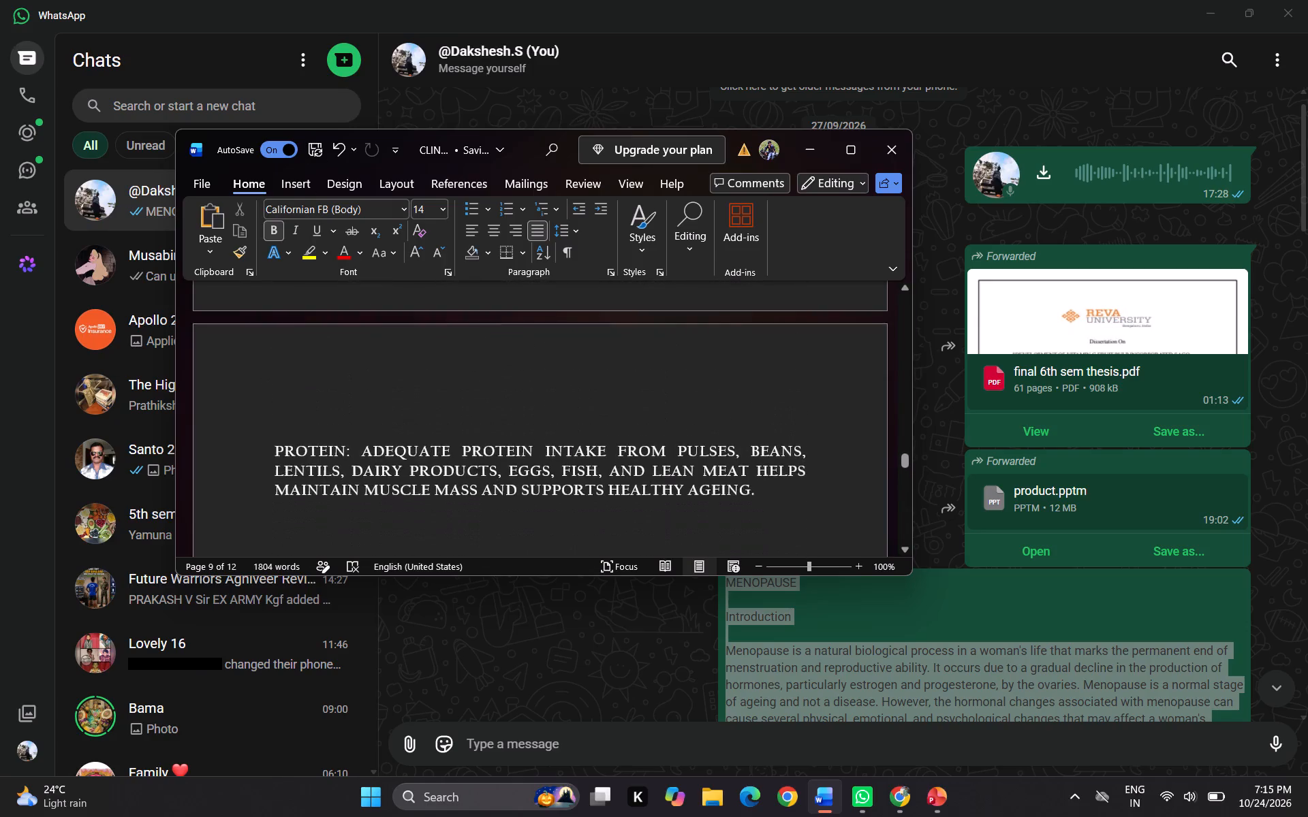
pyautogui.scroll(5, 450, 406)
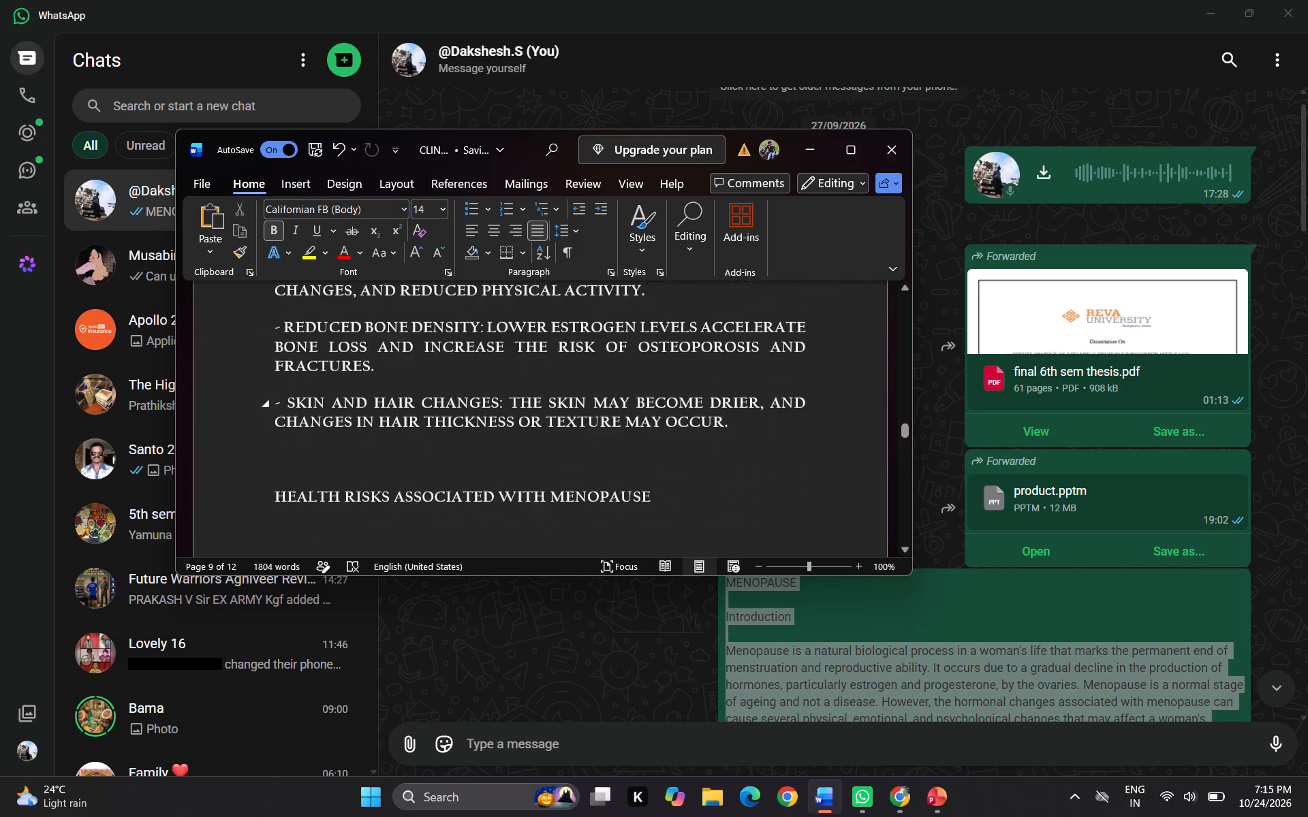
pyautogui.scroll(3, 450, 406)
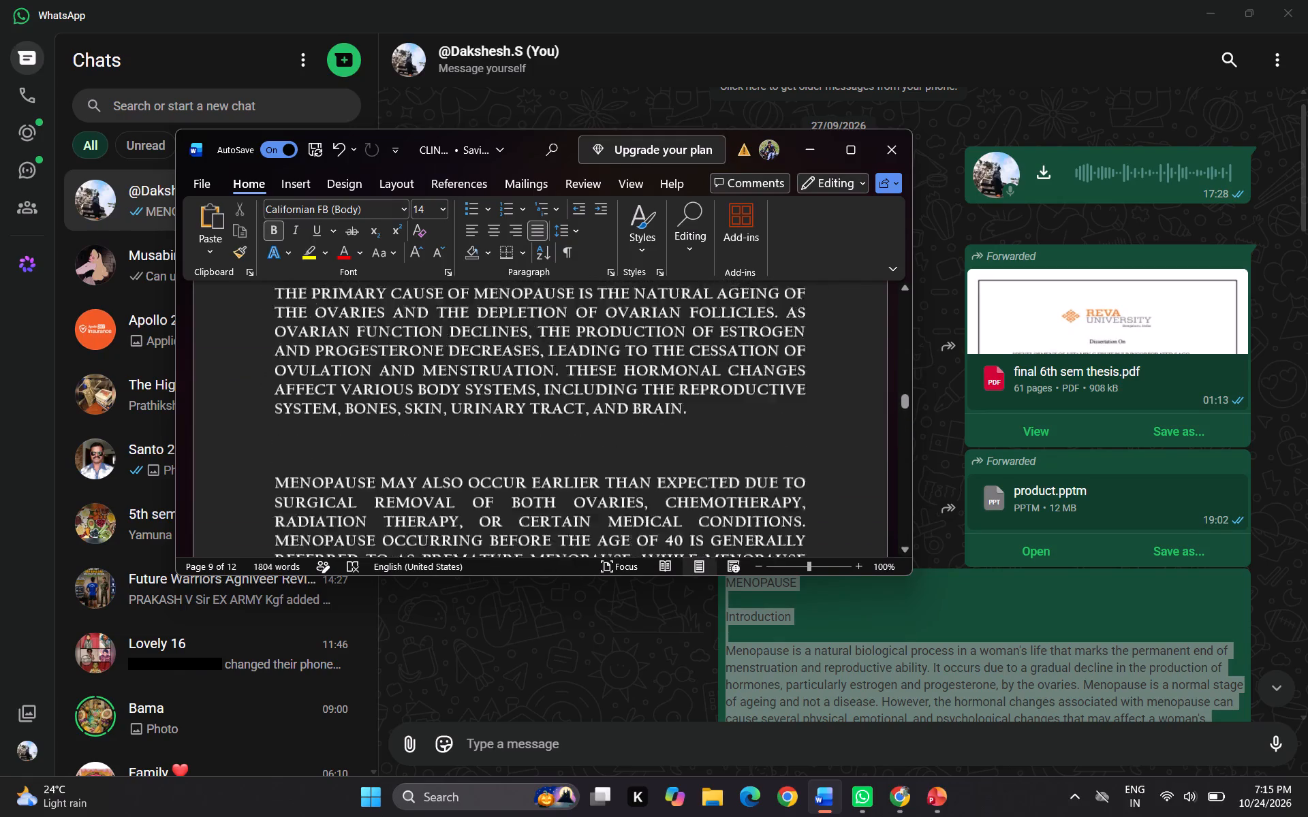
pyautogui.scroll(1, 450, 406)
pyautogui.hscroll(1, 450, 406)
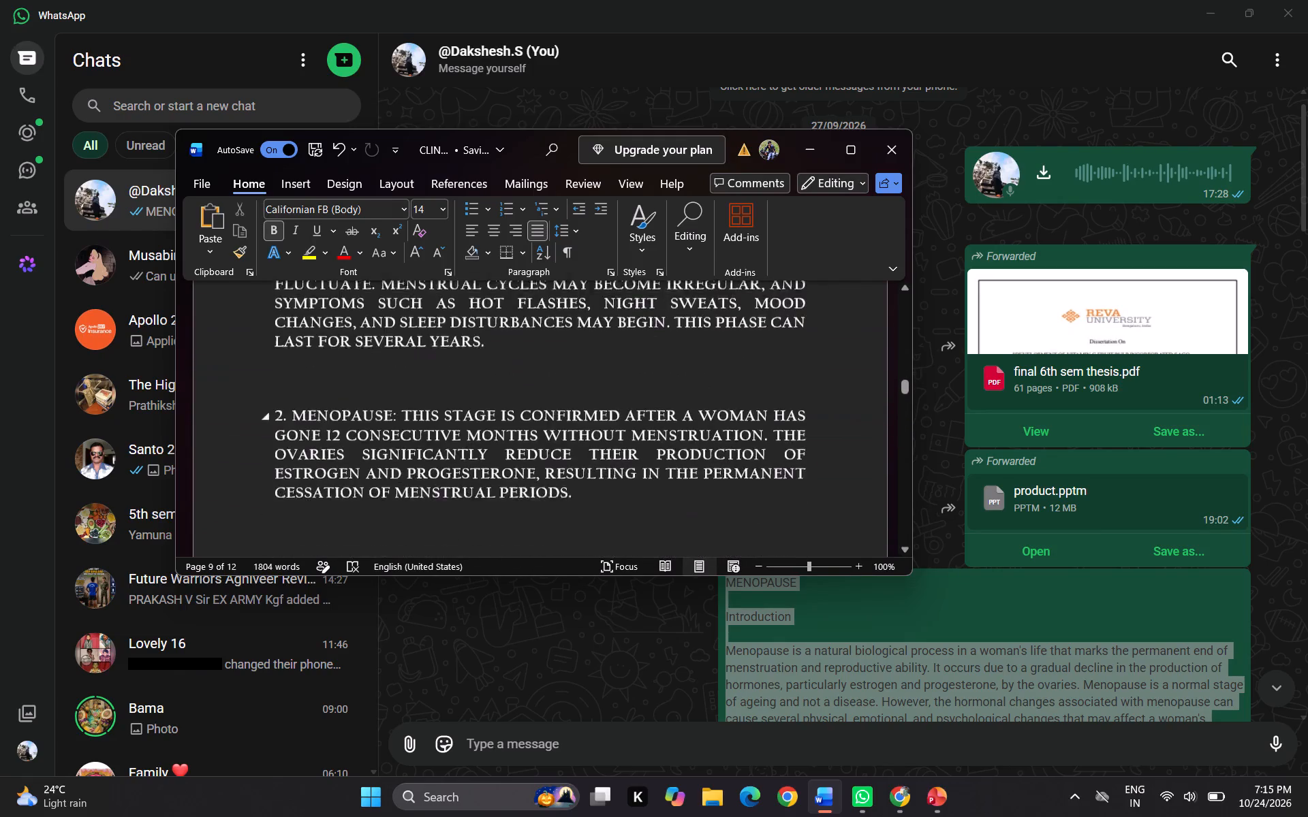
pyautogui.hscroll(1, 450, 406)
# Review the menopause text downward from the symptoms list to the closing medical-evaluation paragraph and the blank space at the report's end.
pyautogui.scroll(-5, 450, 406)
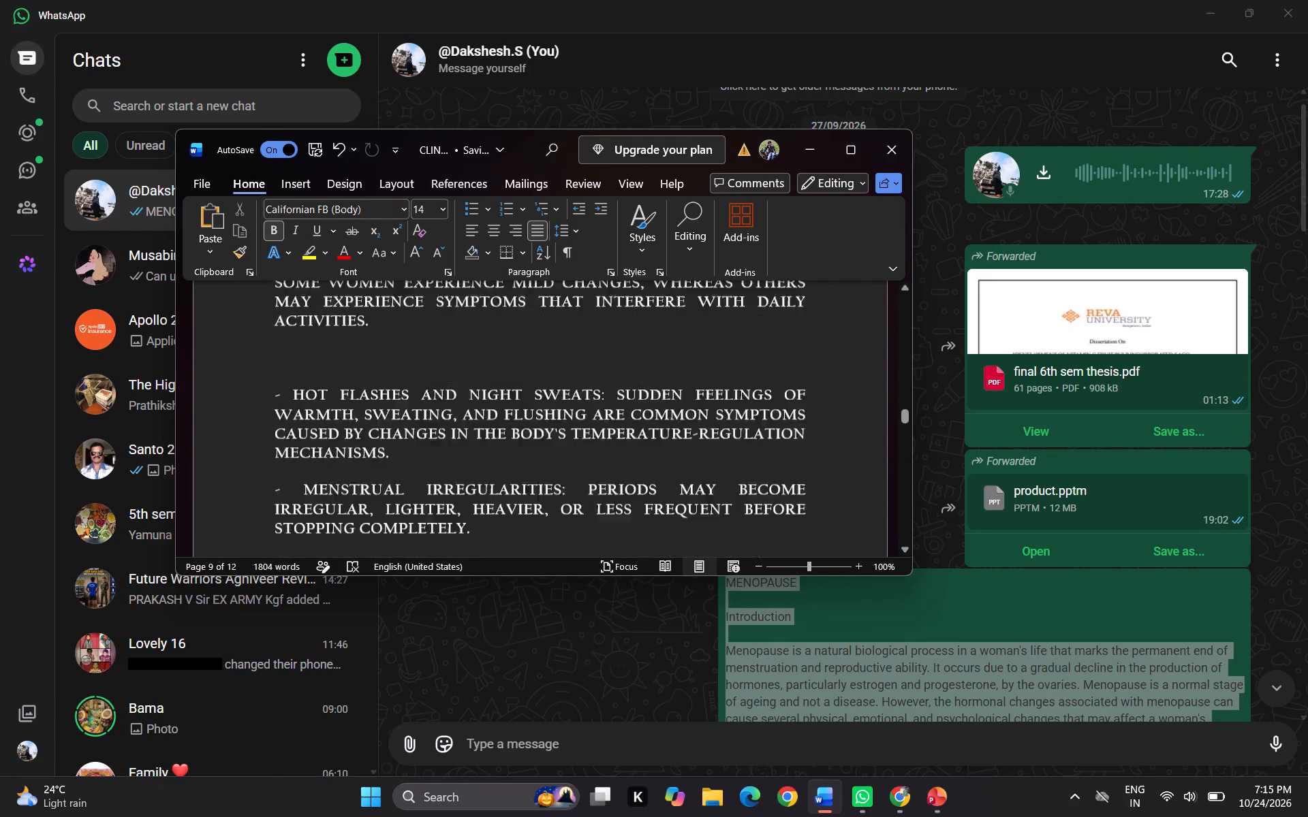
pyautogui.scroll(-6, 450, 406)
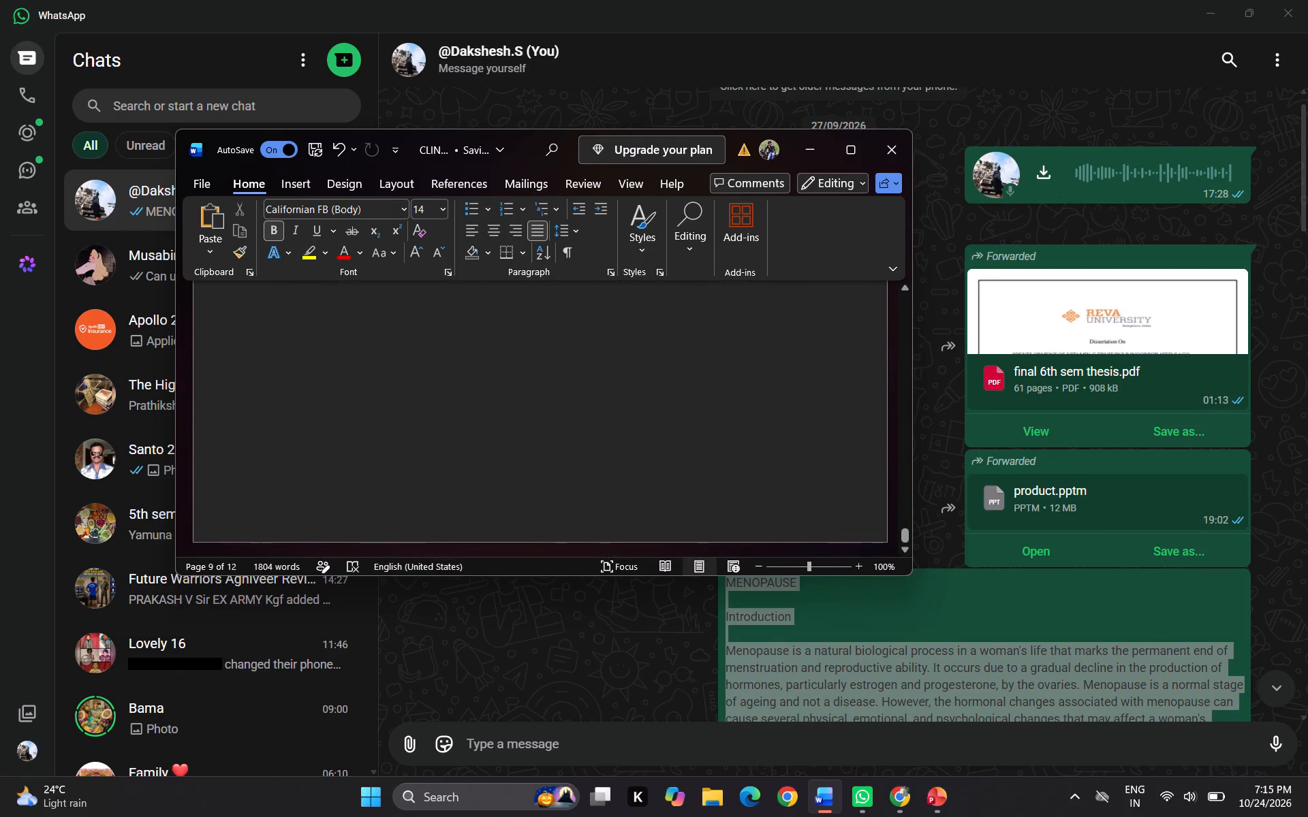
pyautogui.scroll(6, 450, 406)
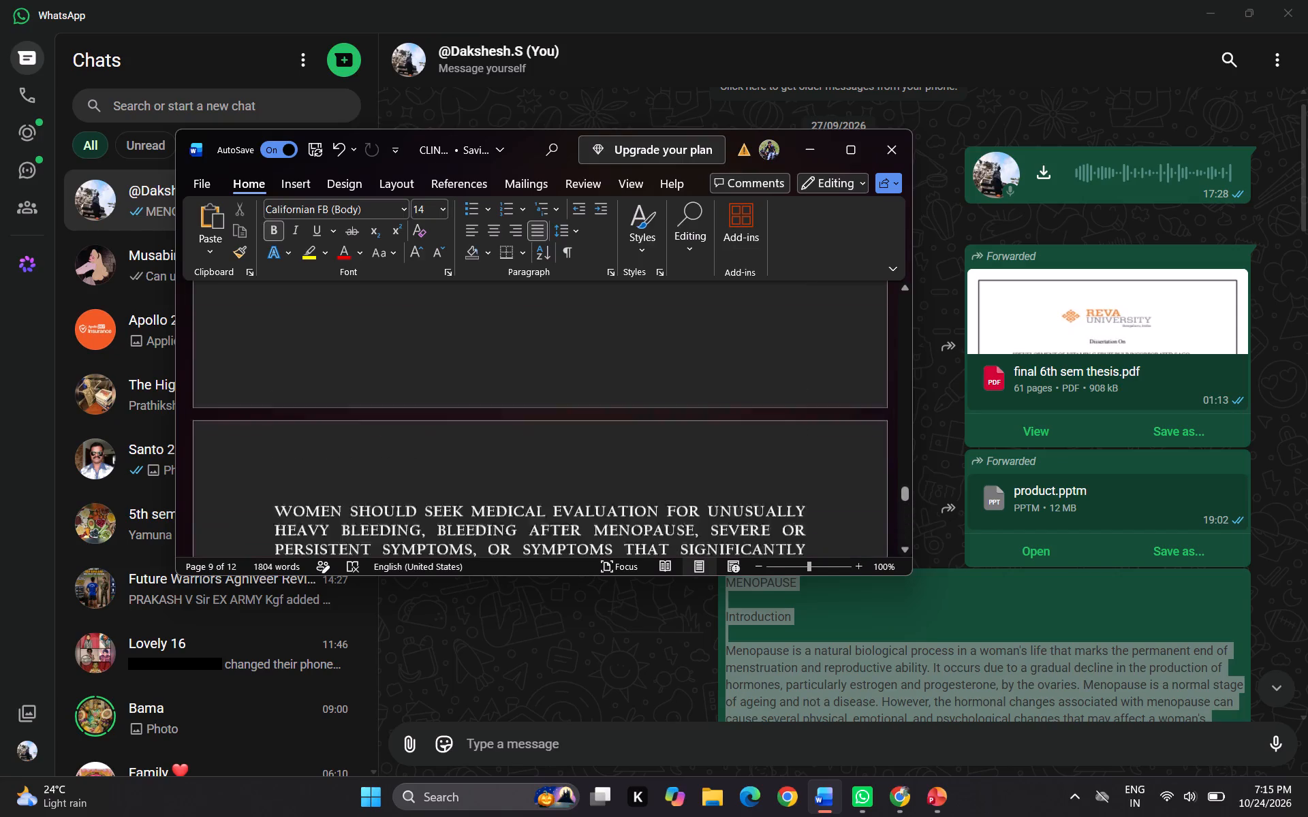
pyautogui.scroll(1, 450, 406)
pyautogui.scroll(-4, 450, 406)
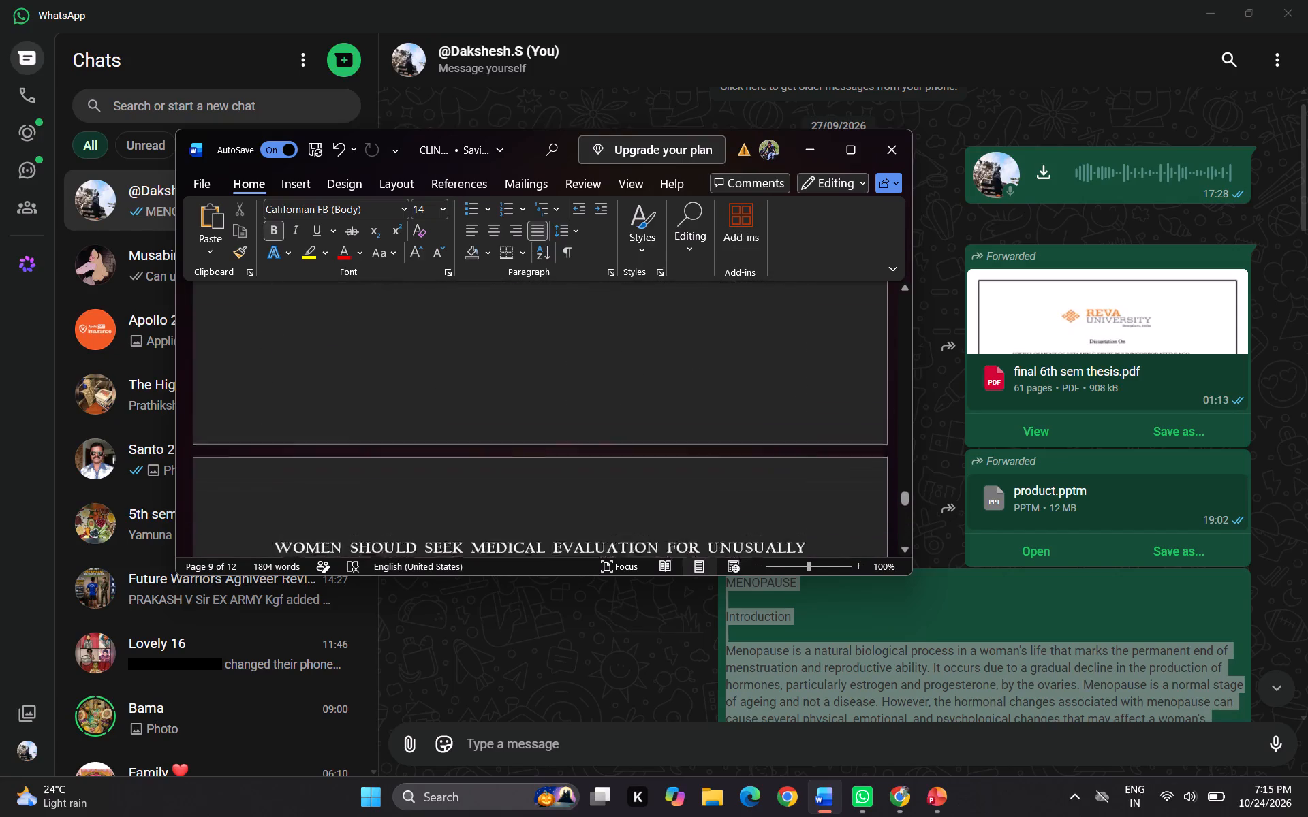
pyautogui.scroll(-3, 450, 406)
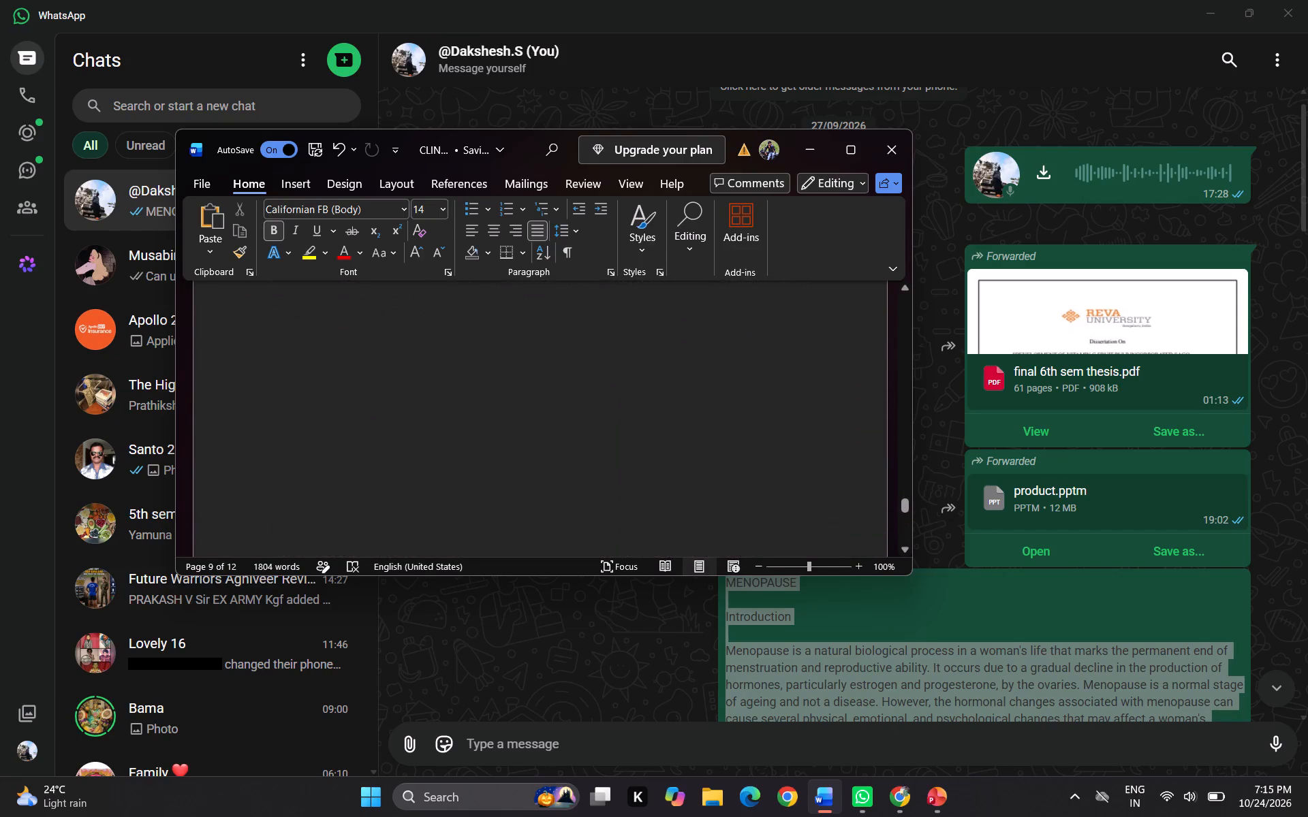
pyautogui.hscroll(1, 450, 406)
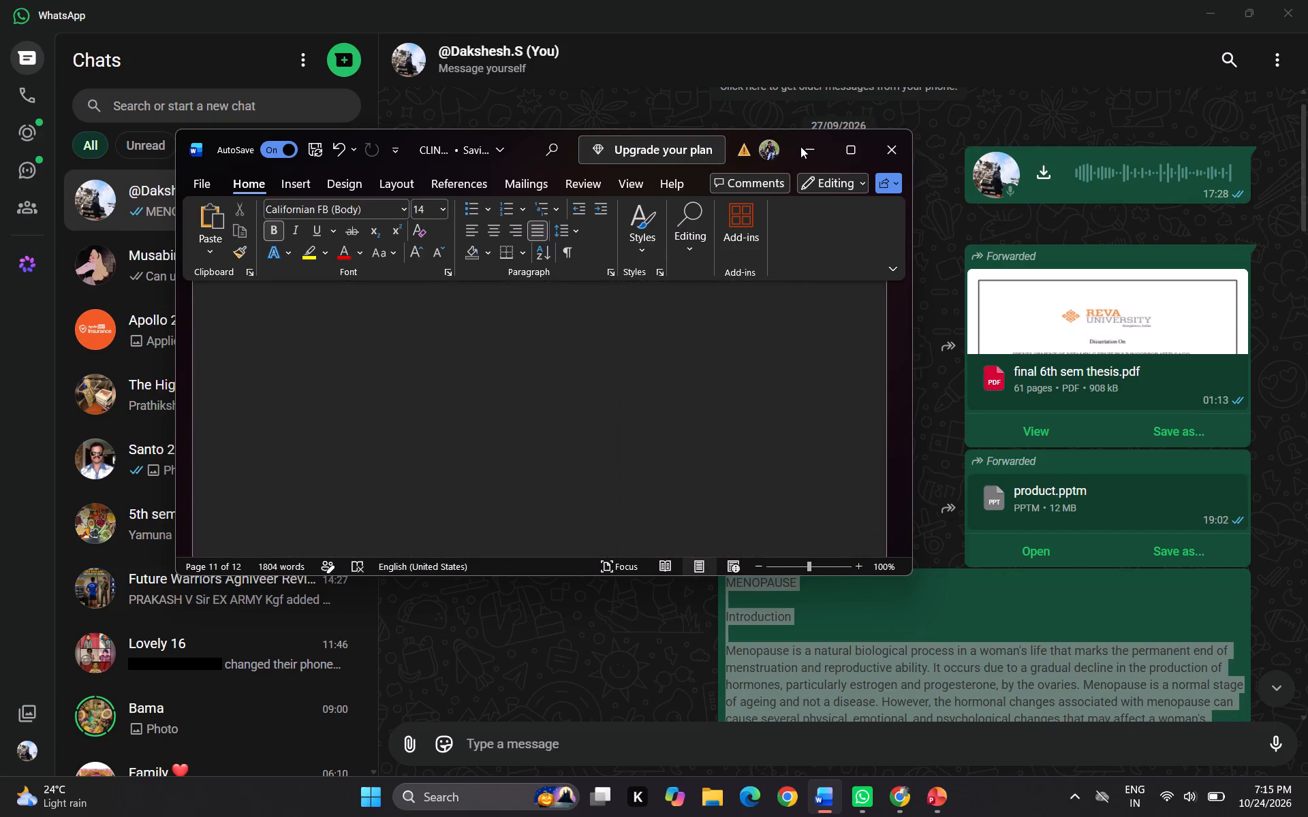
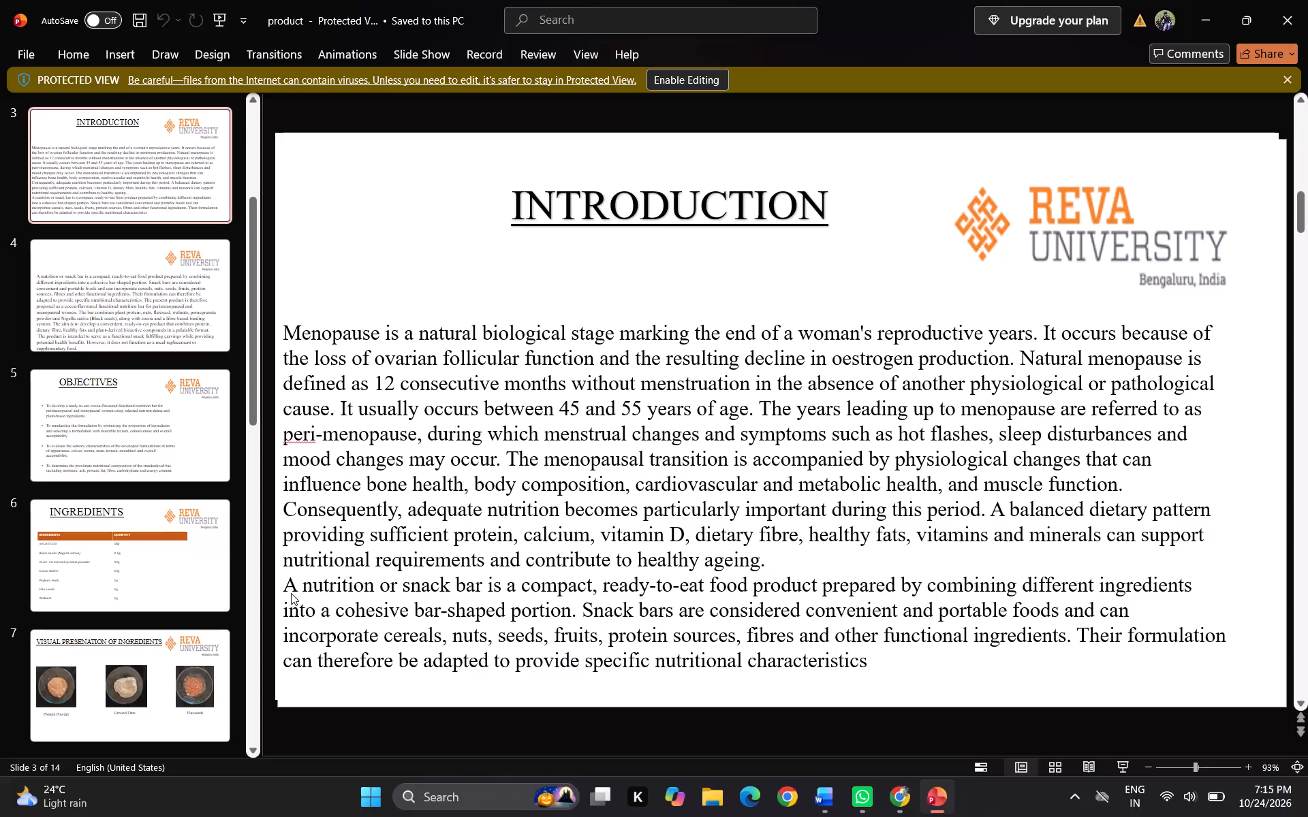
# Copy the slide 3 snack bar paragraph, from "A nutrition or snack bar" through "specific nutritional characteristics".
pyautogui.click(288, 588)
pyautogui.moveTo(288, 588); pyautogui.dragTo(567, 620)
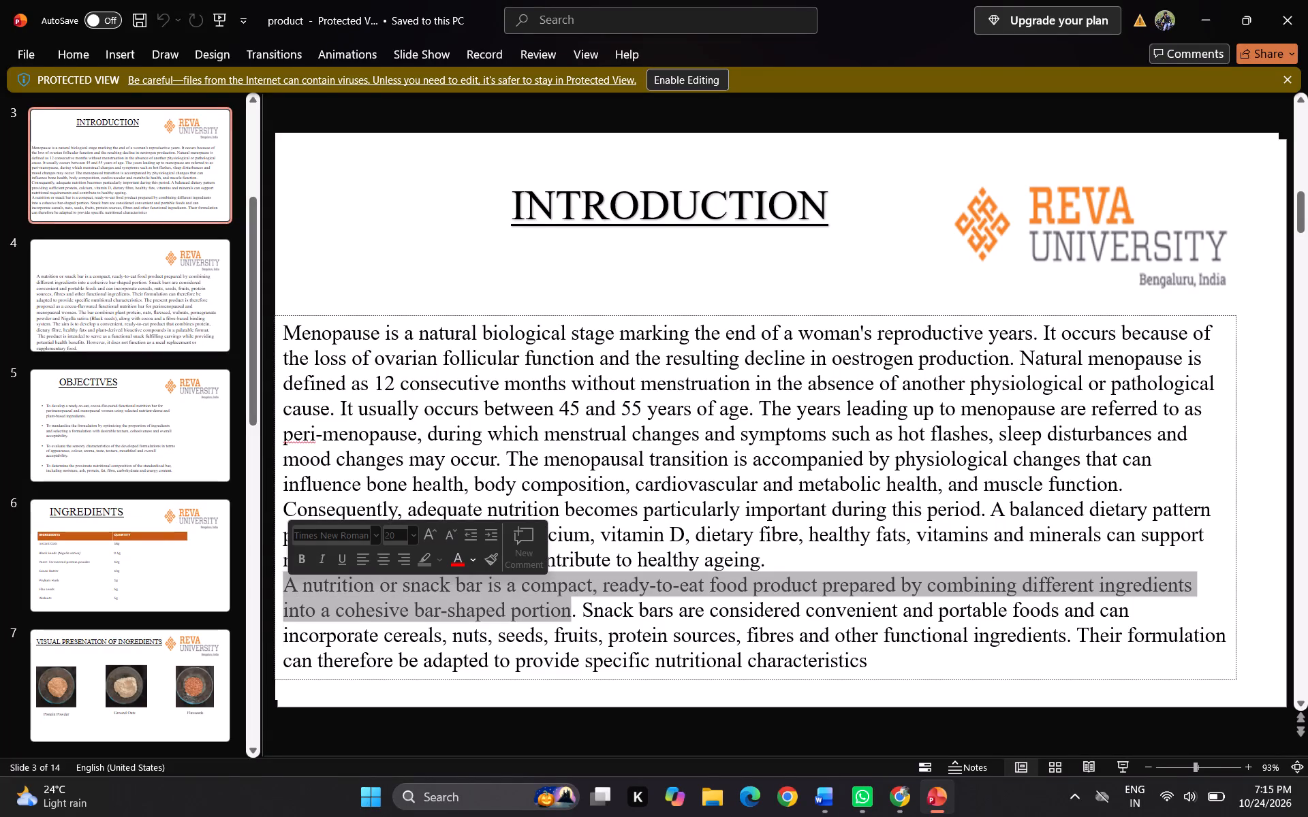
pyautogui.moveTo(567, 620); pyautogui.dragTo(836, 688)
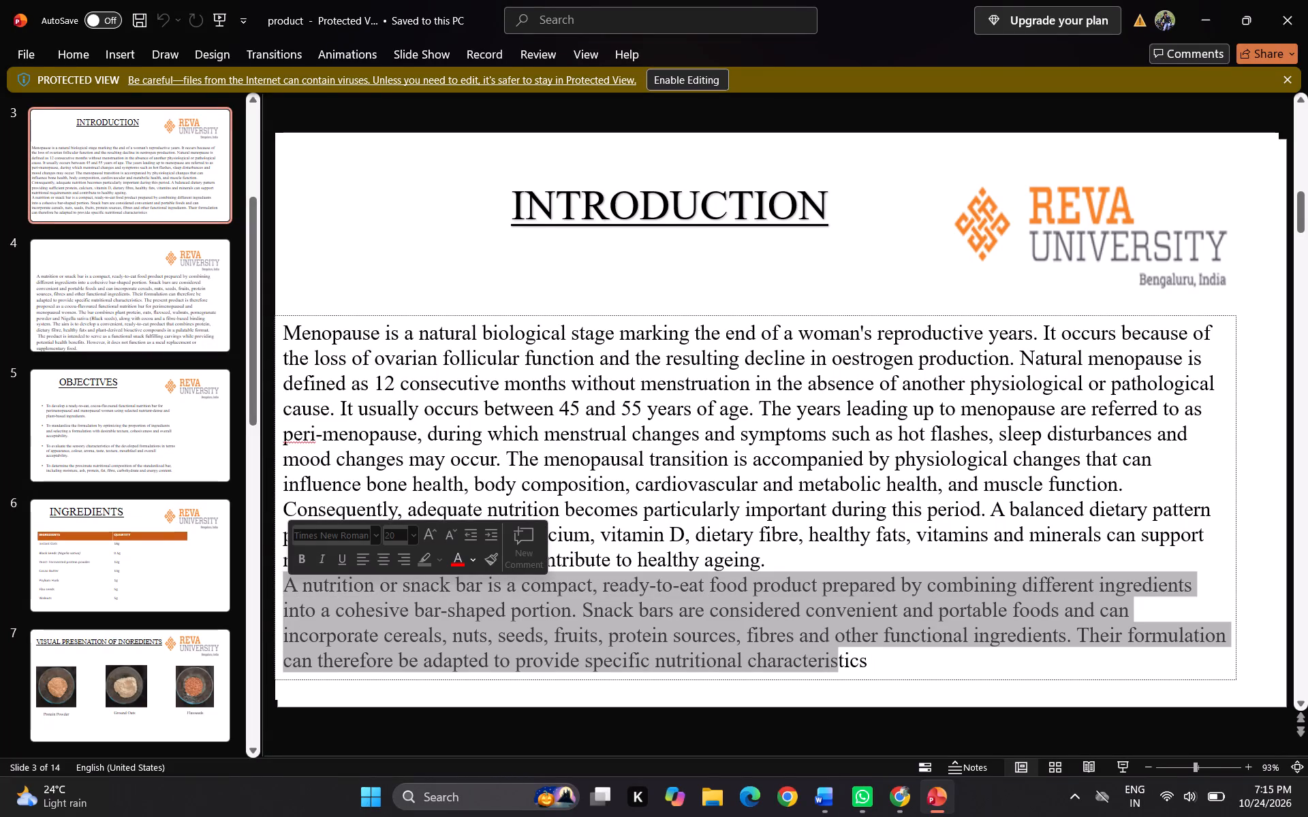
pyautogui.moveTo(836, 688); pyautogui.dragTo(1050, 739)
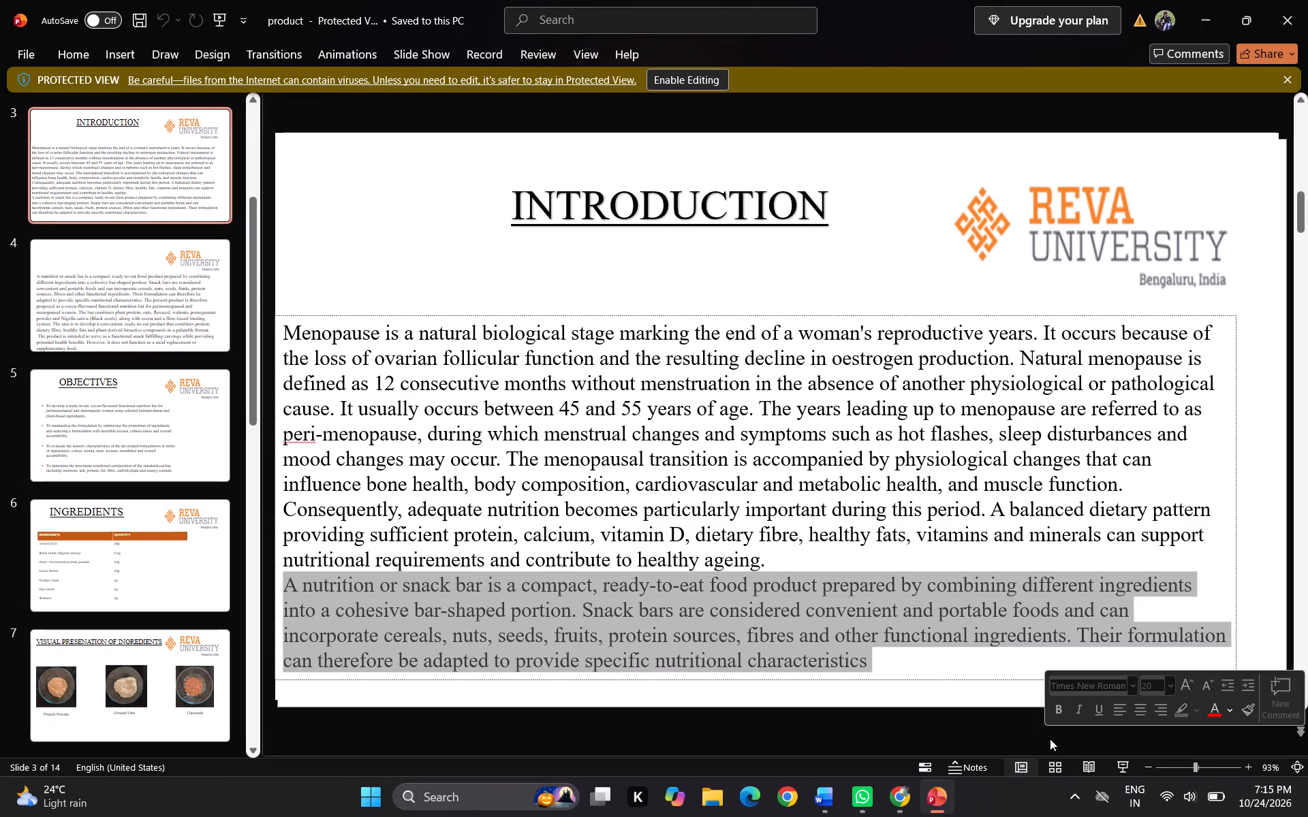
pyautogui.hotkey('ctrl', 'c')
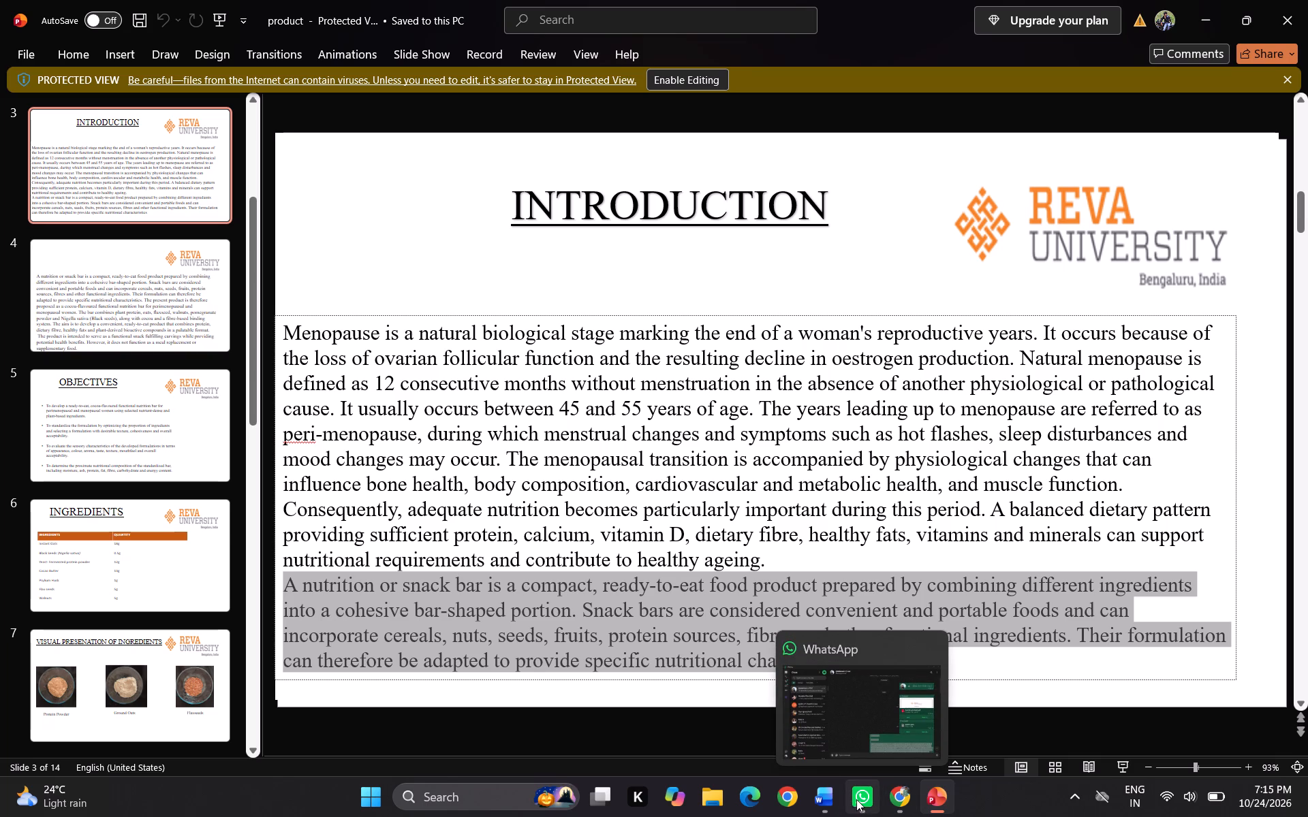
# Switch back to the Word report with the copied snack bar paragraph.
pyautogui.click(815, 797)
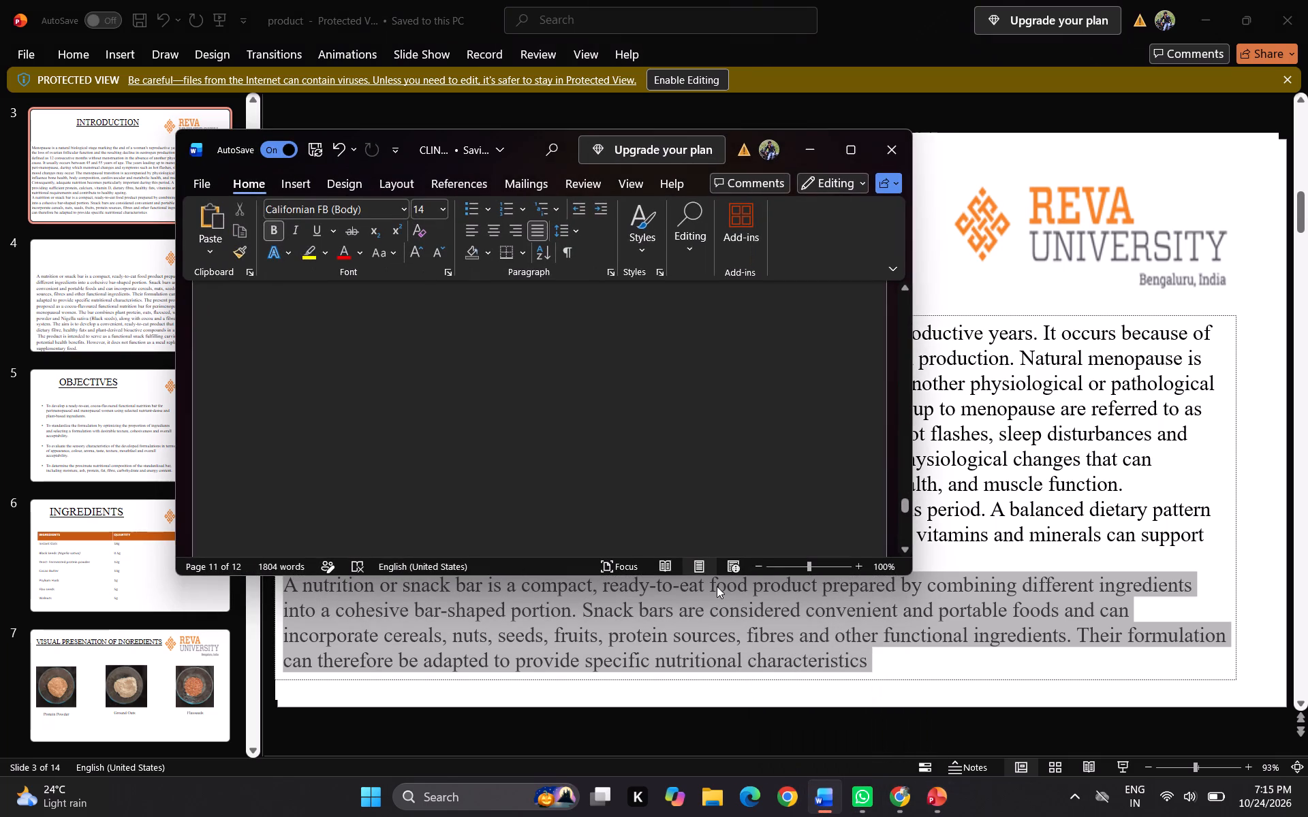
# On the blank line below the closing medical-evaluation paragraph, set the font to Californian FB (Body) at size 14.
pyautogui.press('Up')
pyautogui.press('Up')
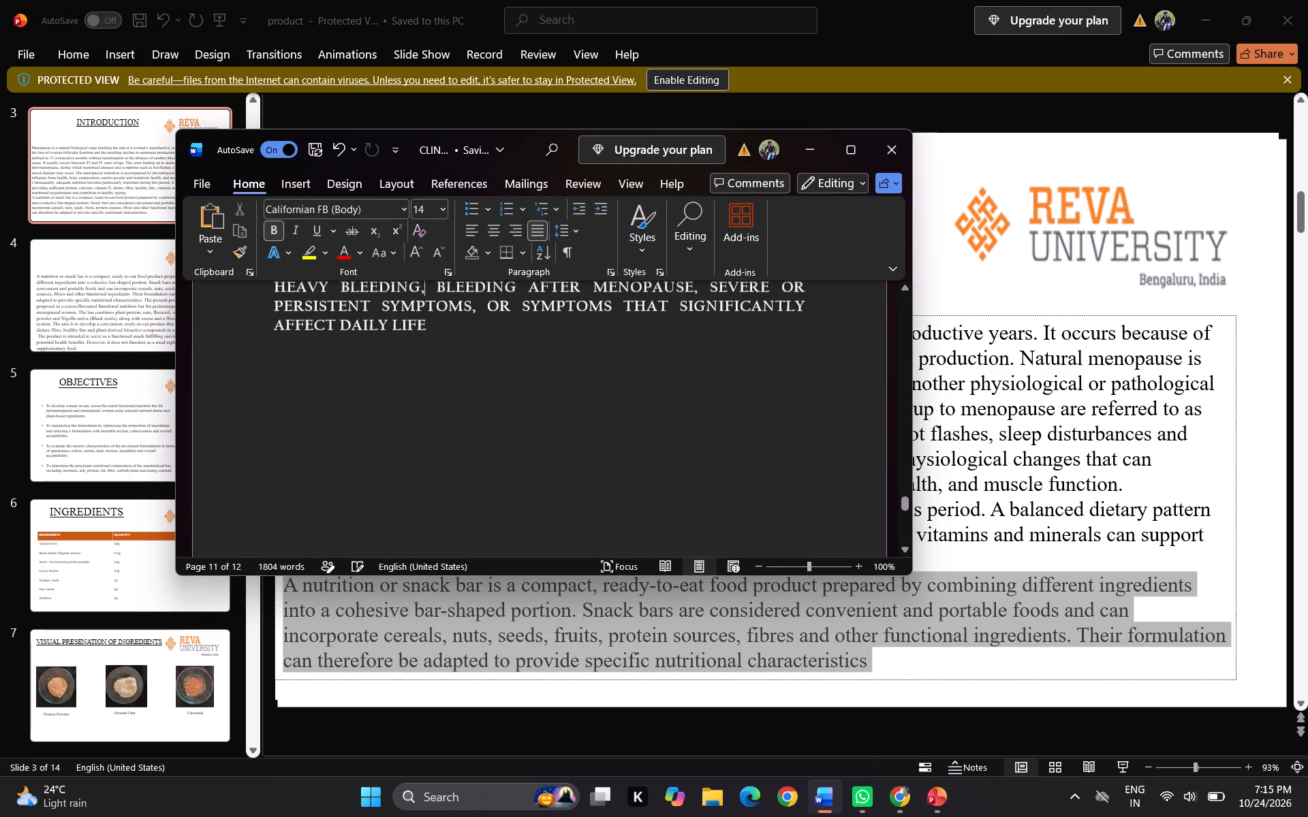
pyautogui.press('Up')
pyautogui.click(552, 398)
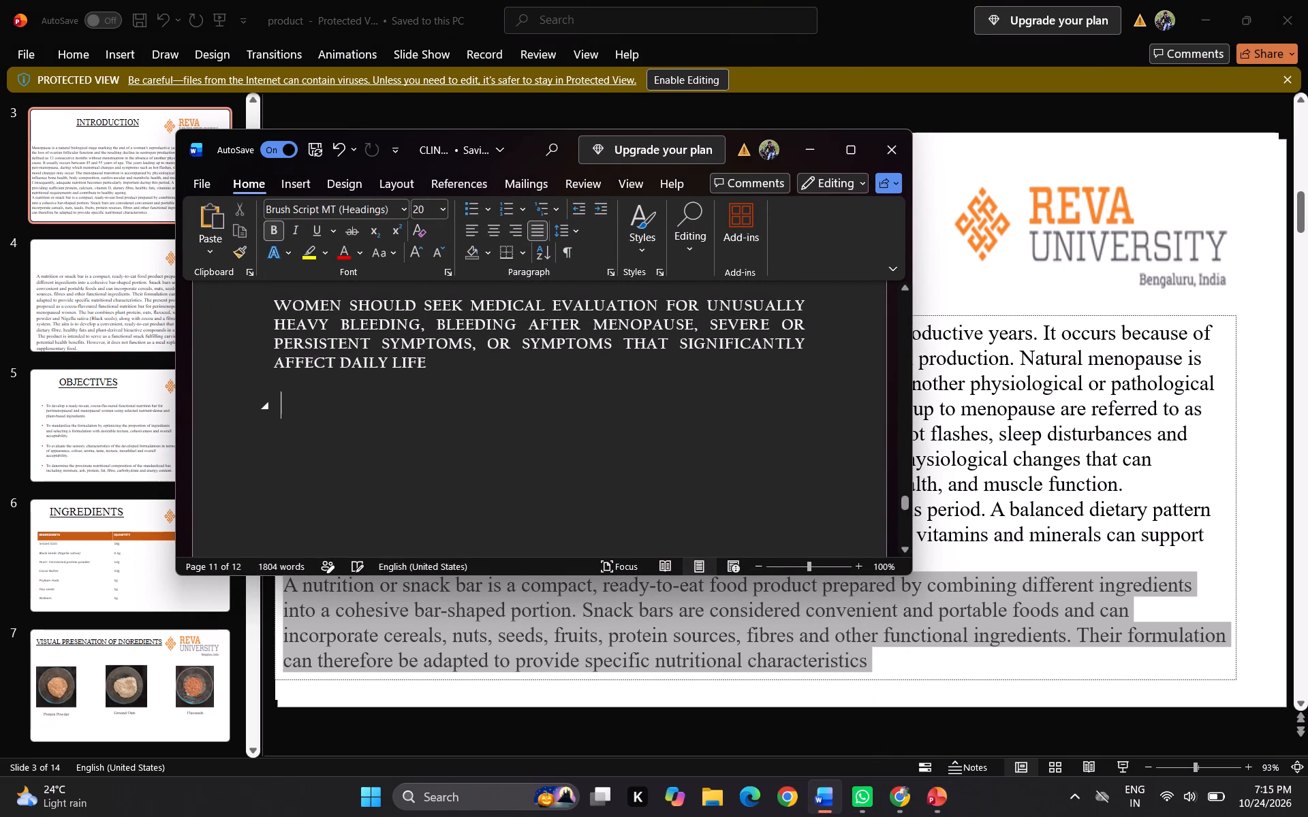
pyautogui.press('h')
pyautogui.press('BackSpace')
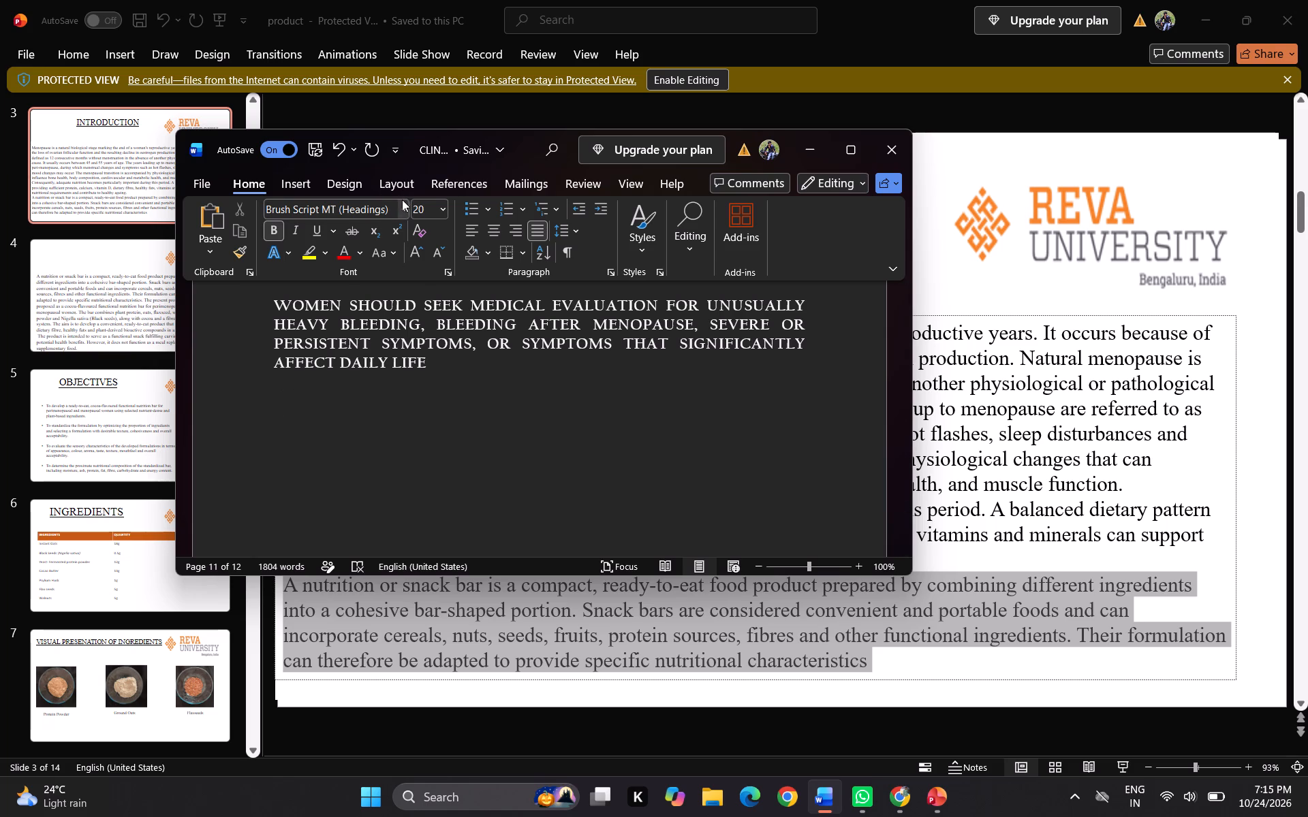
pyautogui.click(402, 198)
pyautogui.click(402, 210)
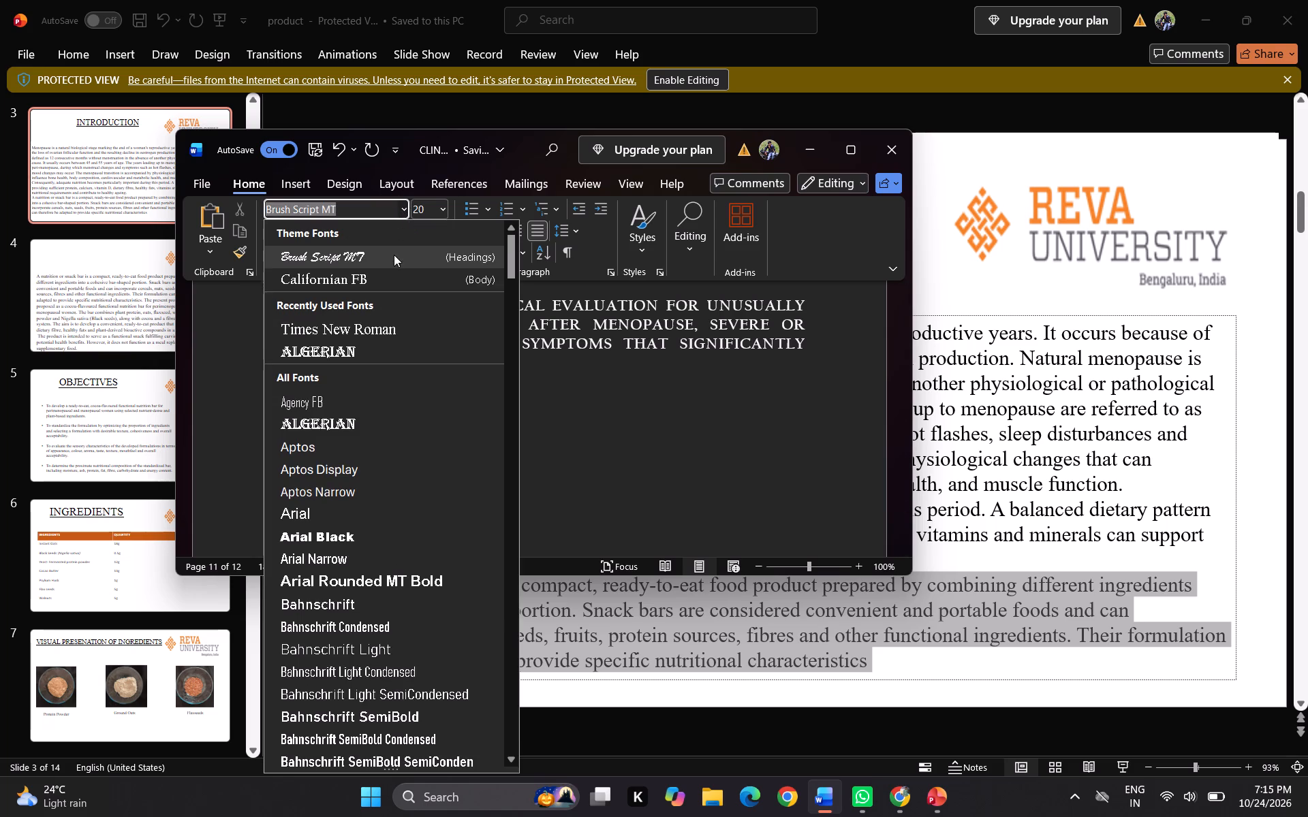
pyautogui.click(386, 281)
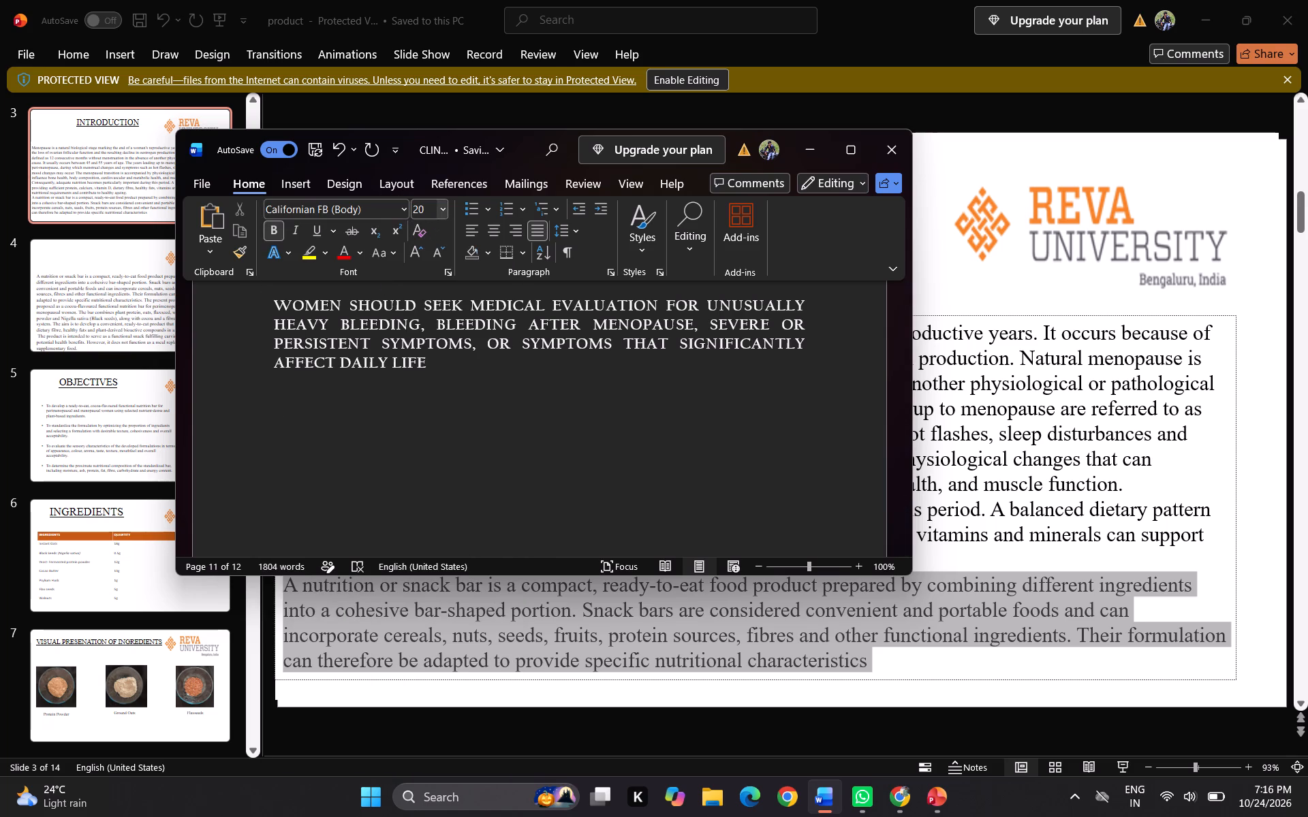
pyautogui.click(434, 214)
pyautogui.click(441, 211)
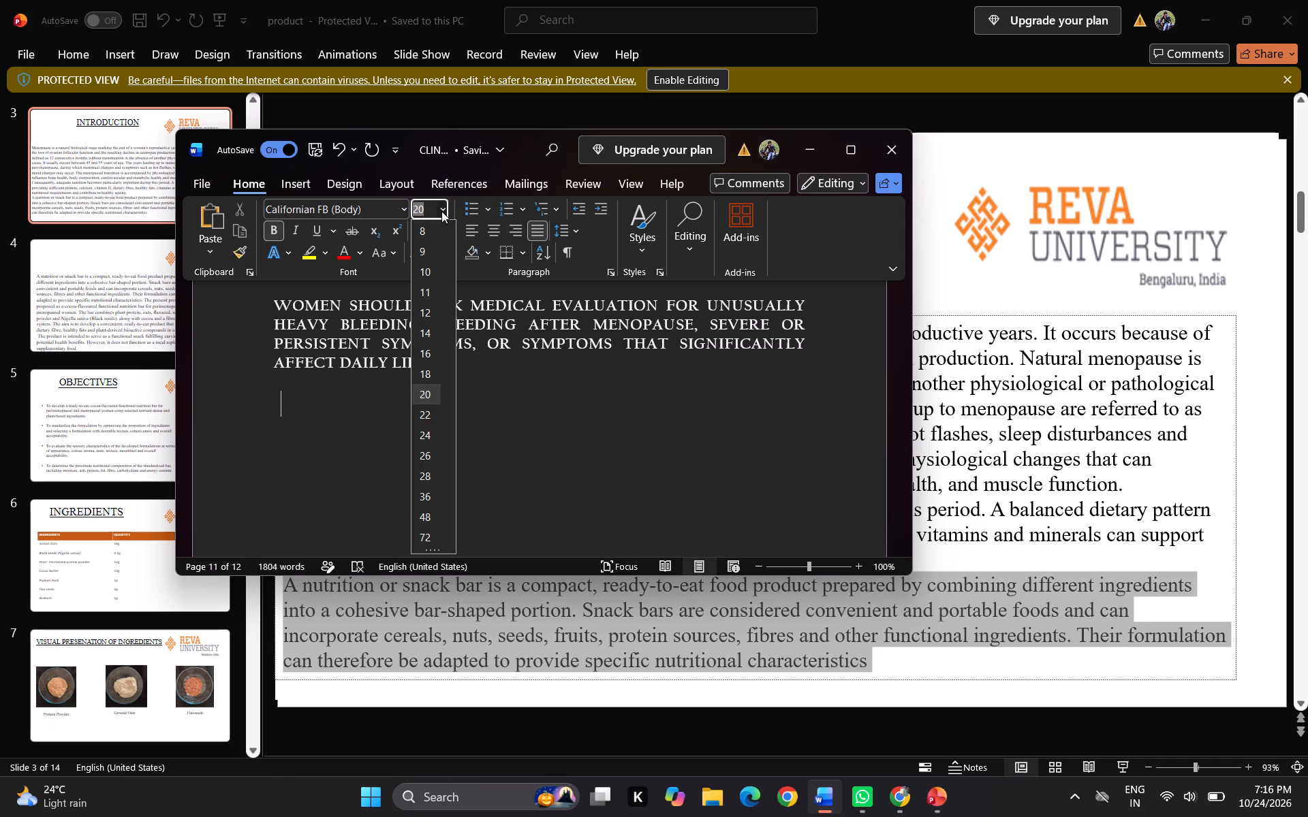
pyautogui.click(429, 332)
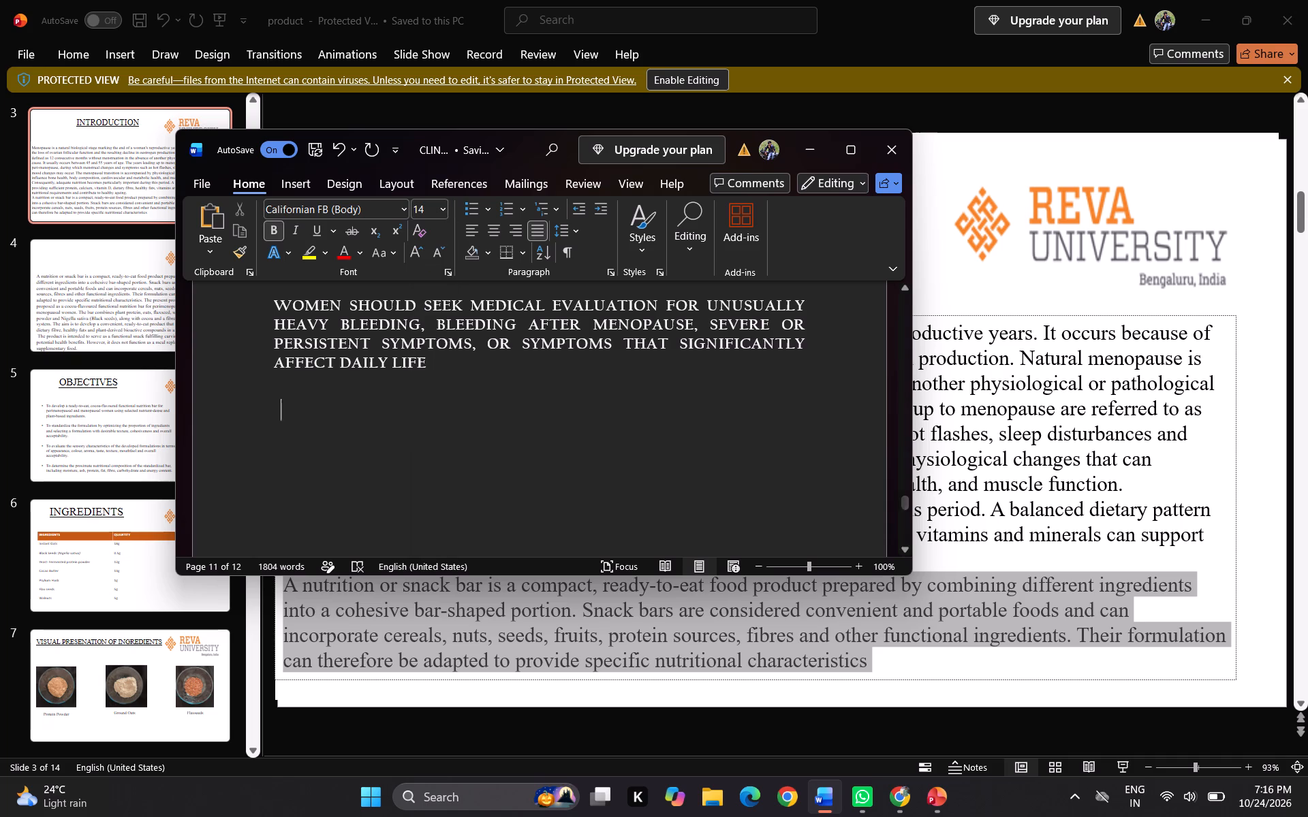
# Start a new paragraph on that line with the text "there fore we have beesn working on this topic realtively".
pyautogui.write('there fore')
pyautogui.press('space')
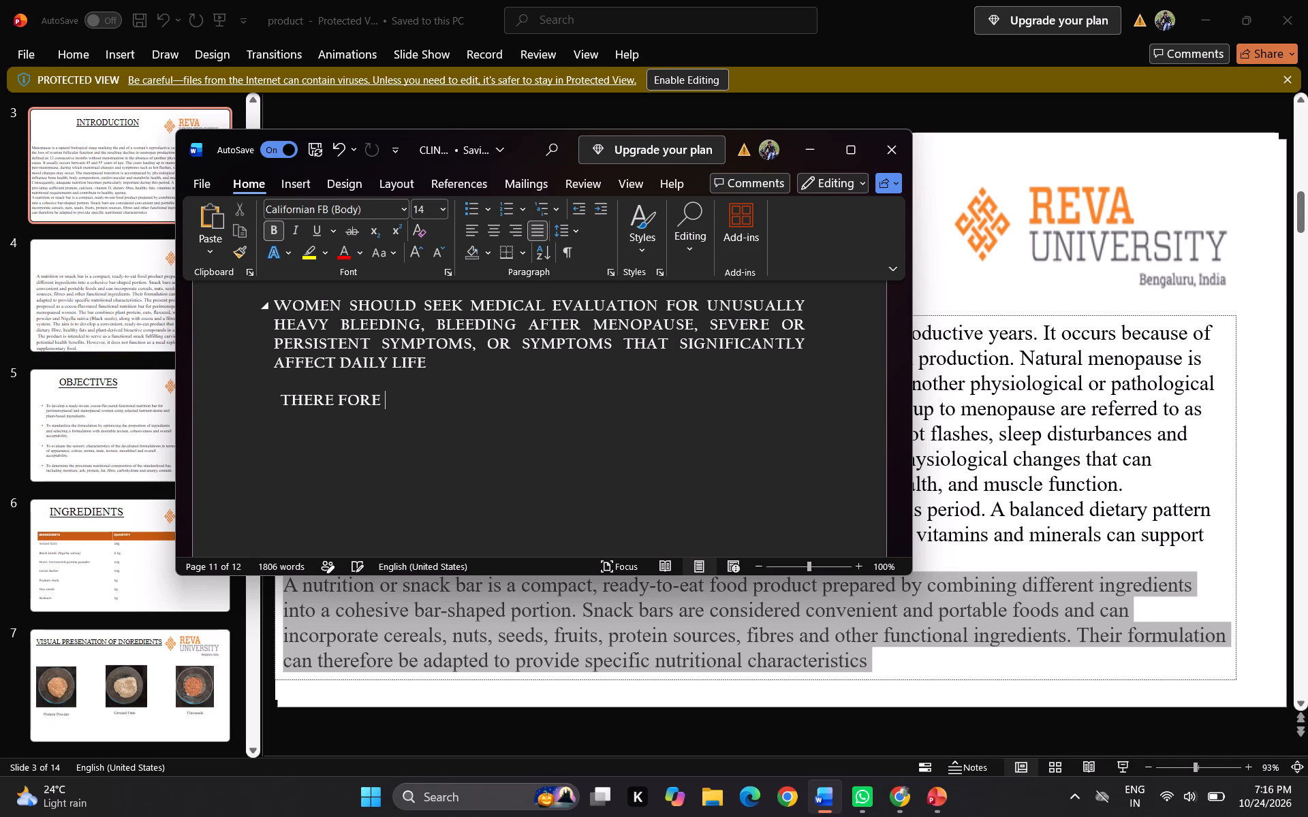
pyautogui.write('we have')
pyautogui.press('space')
pyautogui.write('de')
pyautogui.press('BackSpace')
pyautogui.press('BackSpace')
pyautogui.write('beesn')
pyautogui.press('space')
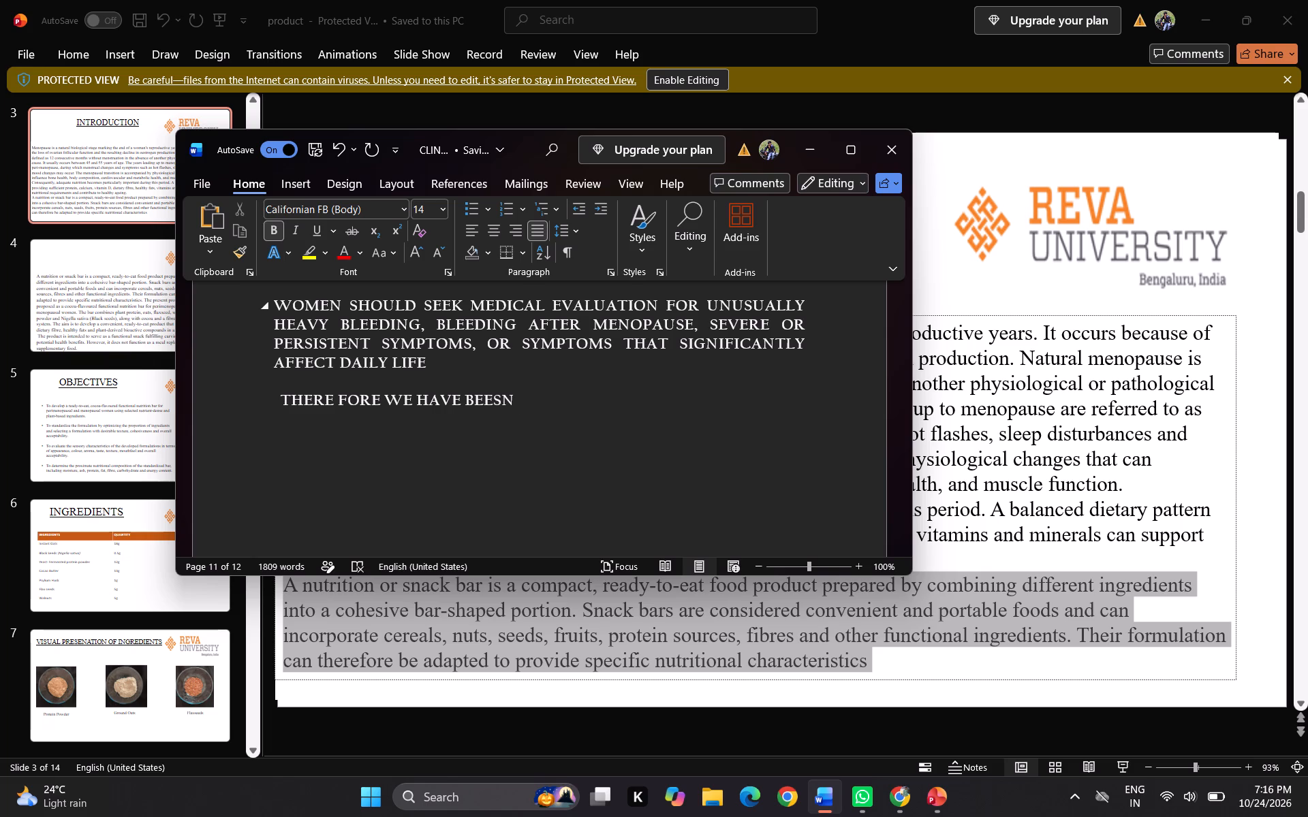
pyautogui.write('working on the')
pyautogui.press('space')
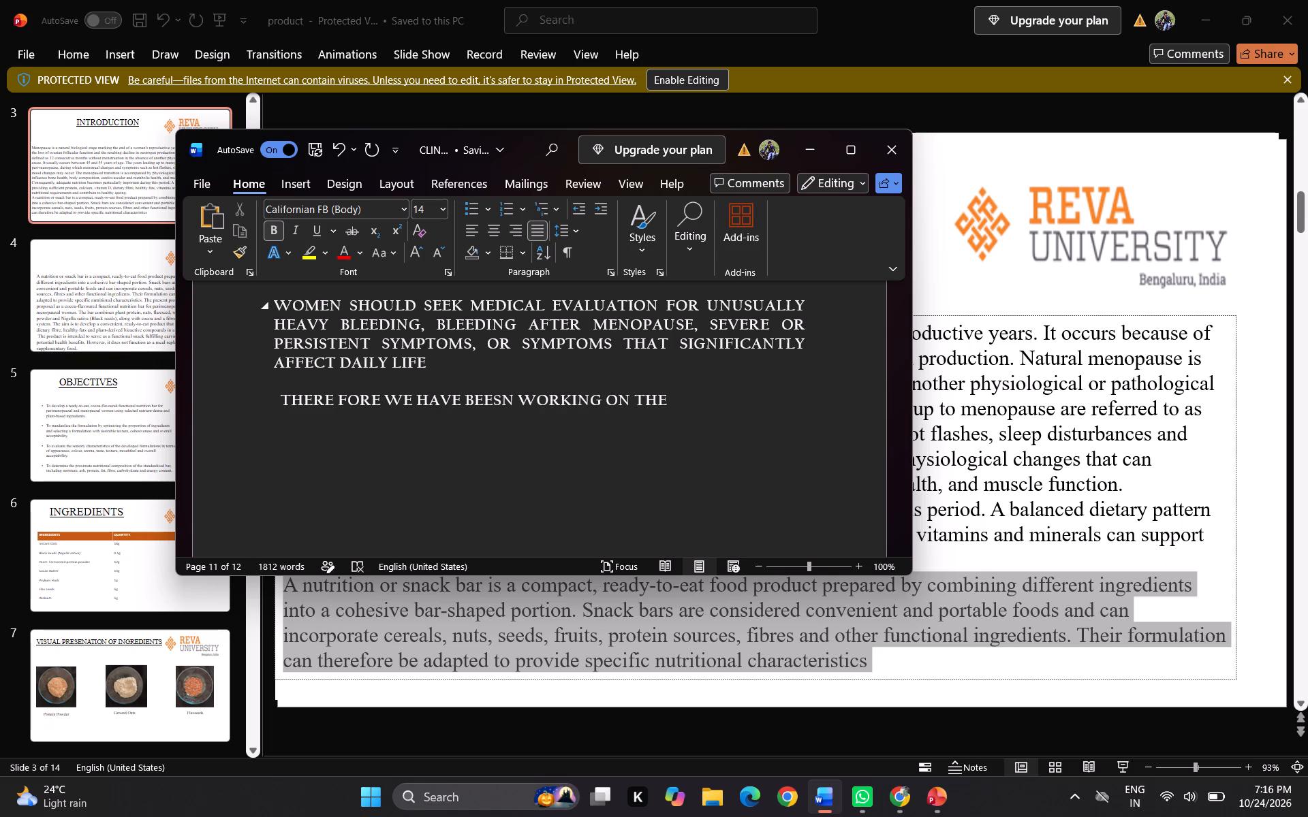
pyautogui.press('BackSpace')
pyautogui.press('BackSpace')
pyautogui.write('is')
pyautogui.press('space')
pyautogui.write('topic realtive')
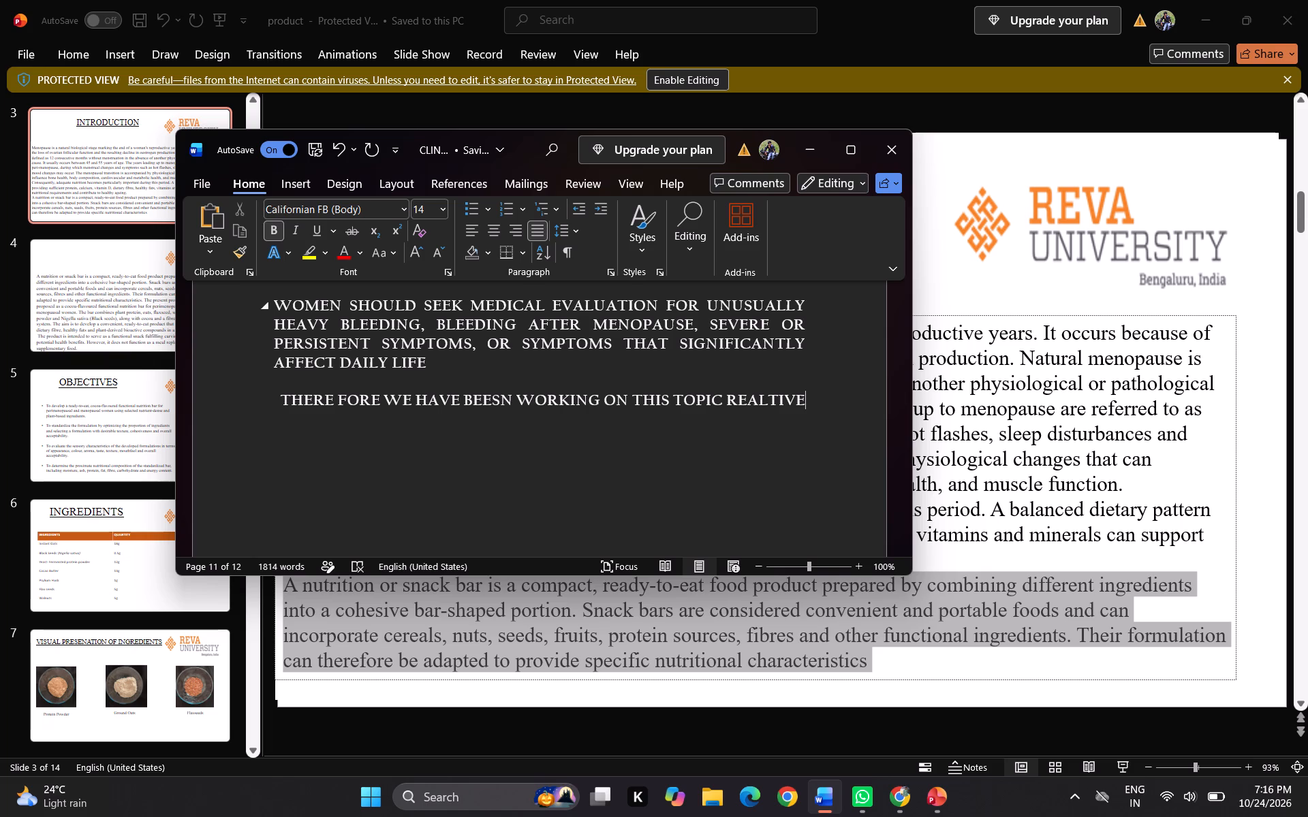
pyautogui.write('ly')
pyautogui.press('space')
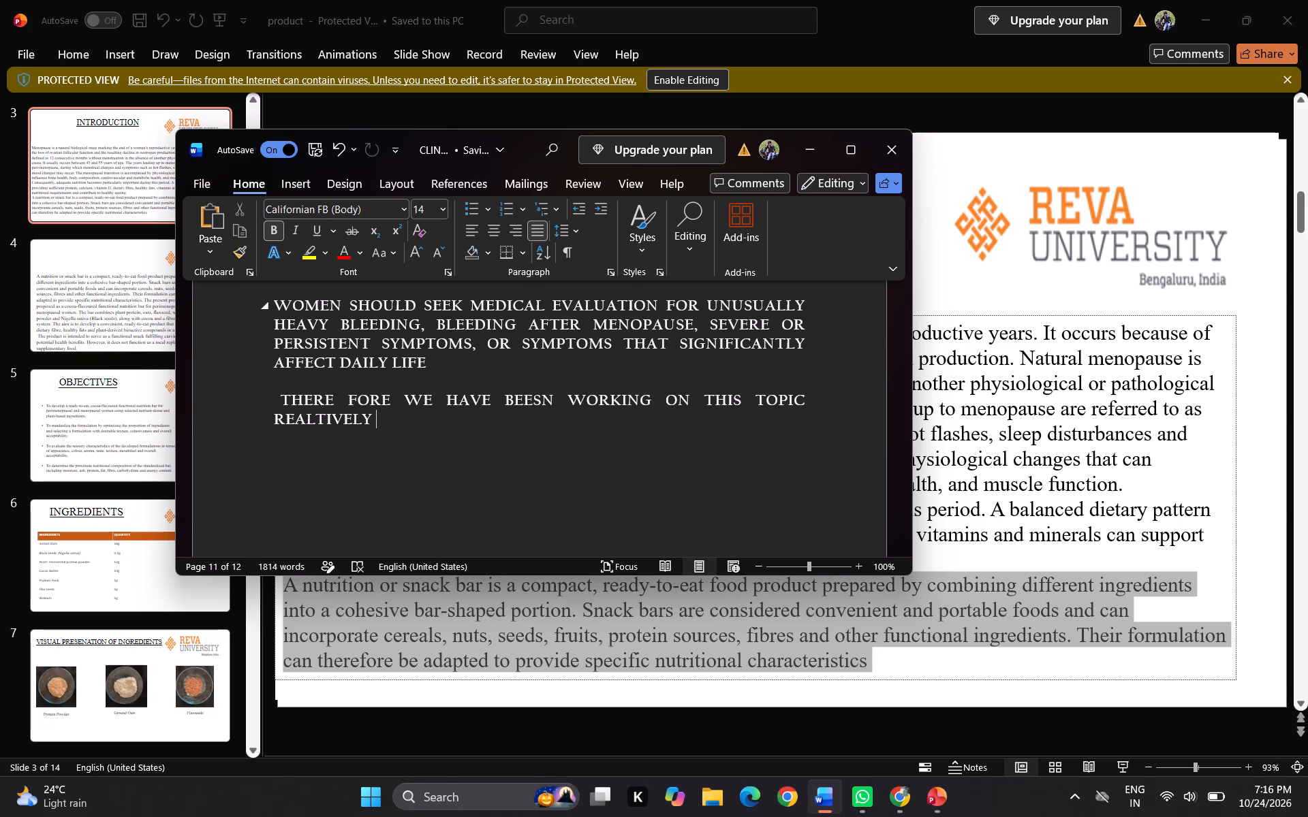
# Continue the sentence with "and inducing a pecular snack bar for this condition ,".
pyautogui.write('and')
pyautogui.press('space')
pyautogui.write('inducing a')
pyautogui.press('space')
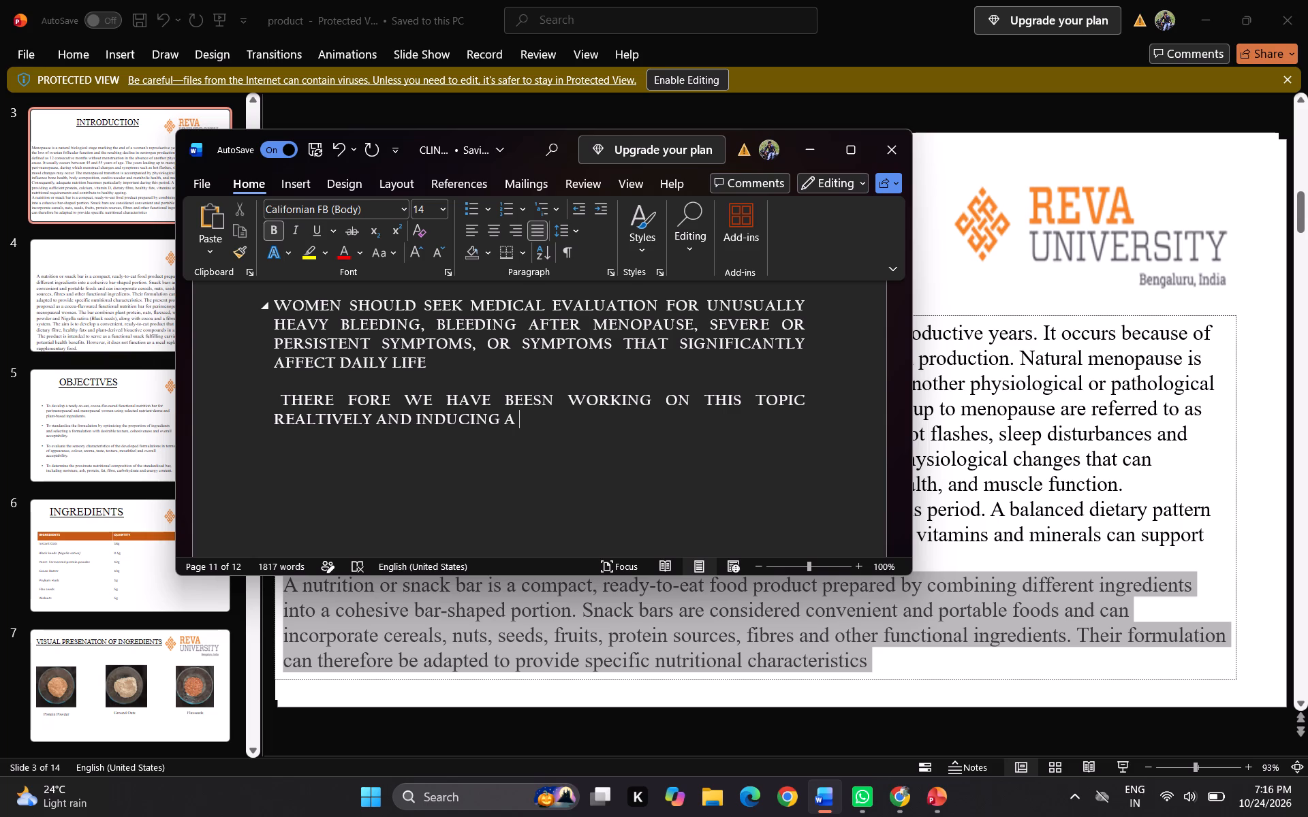
pyautogui.write('pecu')
pyautogui.write('lar')
pyautogui.press('space')
pyautogui.press('s')
pyautogui.write('nack bar')
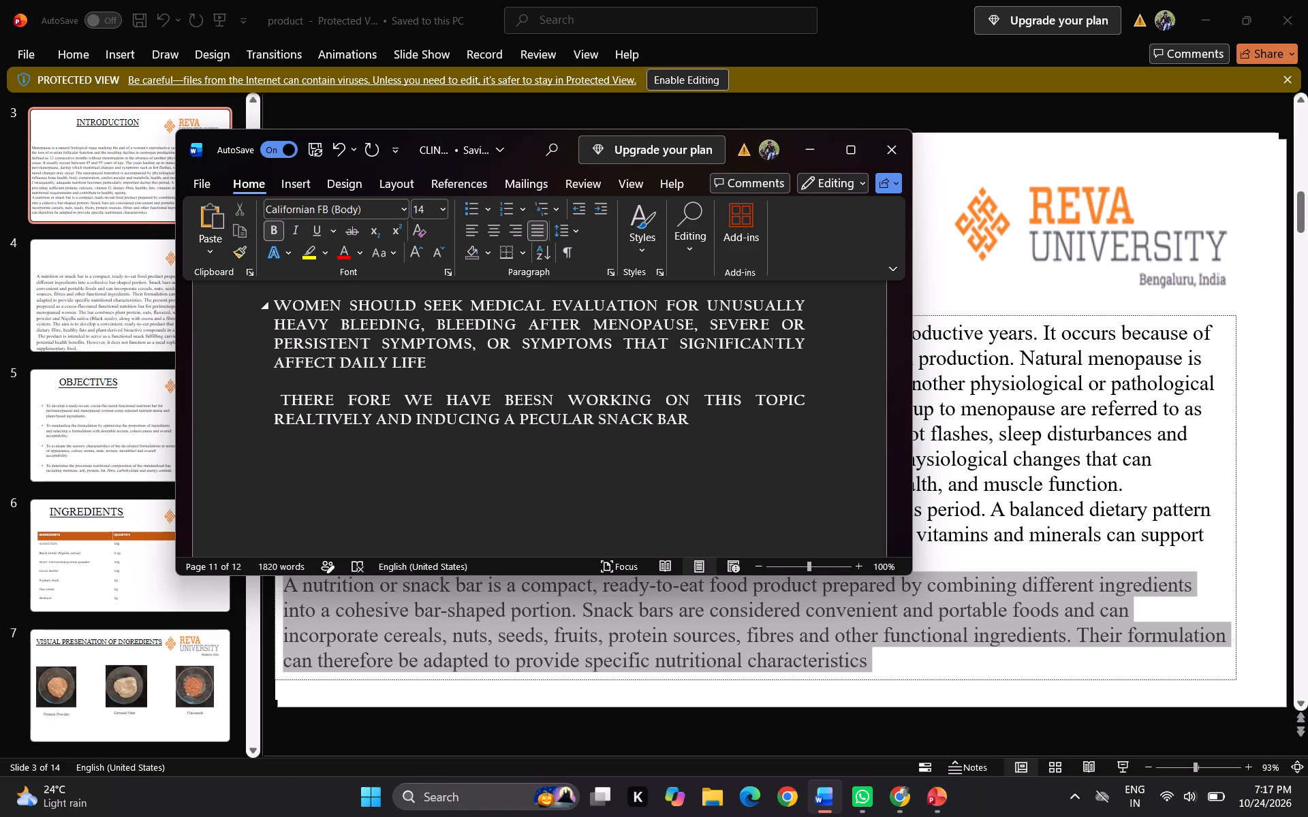
pyautogui.press('space')
pyautogui.write('foe')
pyautogui.press('BackSpace')
pyautogui.write('r this co')
pyautogui.write('ndition')
pyautogui.press('space')
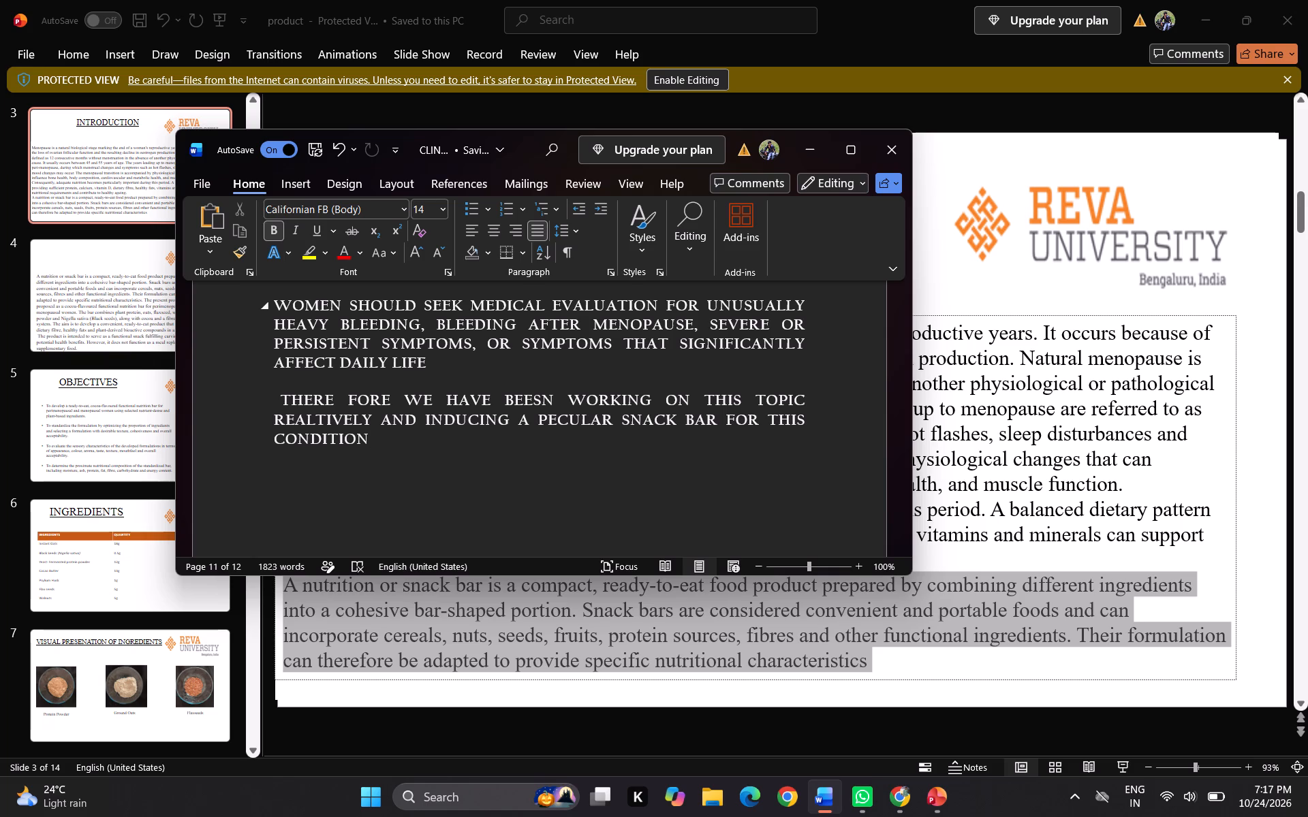
pyautogui.press(',')
# Paste the copied nutrition or snack bar description after the comma of the new sentence.
pyautogui.hotkey('ctrl', 'v')
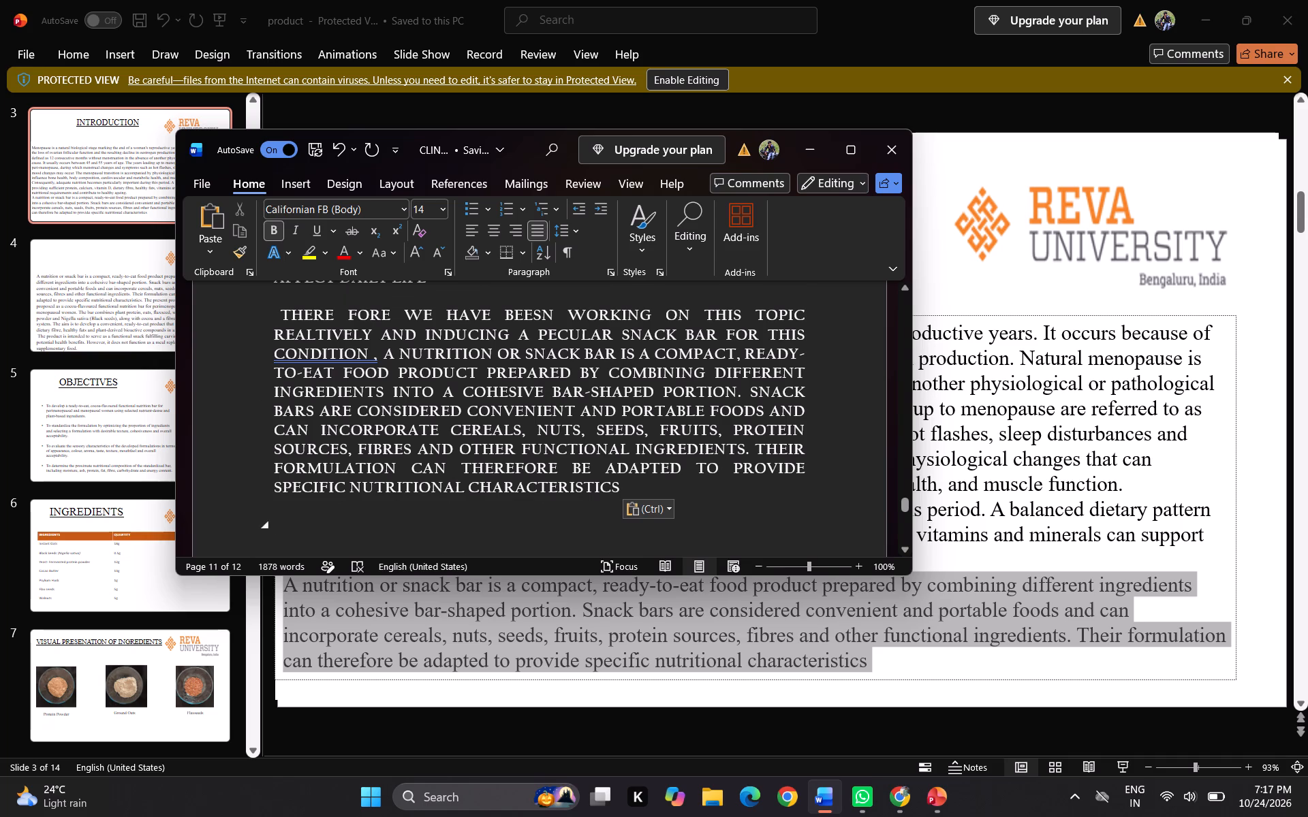
# Switch to the PowerPoint presentation and copy the whole text of slide 4, from "A nutrition or snack bar" to "supplementary food.".
pyautogui.scroll(-1, 963, 524)
pyautogui.scroll(1, 963, 524)
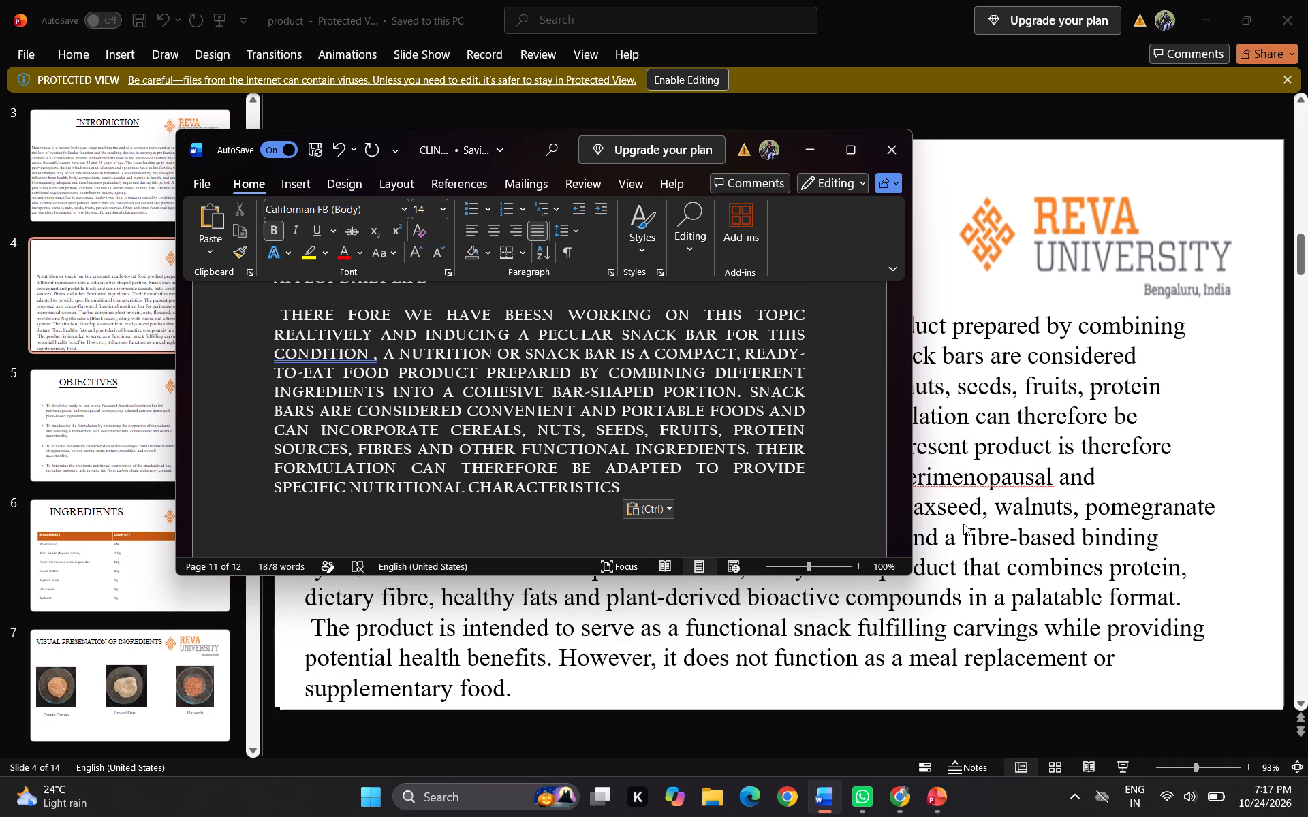
pyautogui.scroll(1, 963, 524)
pyautogui.click(823, 153)
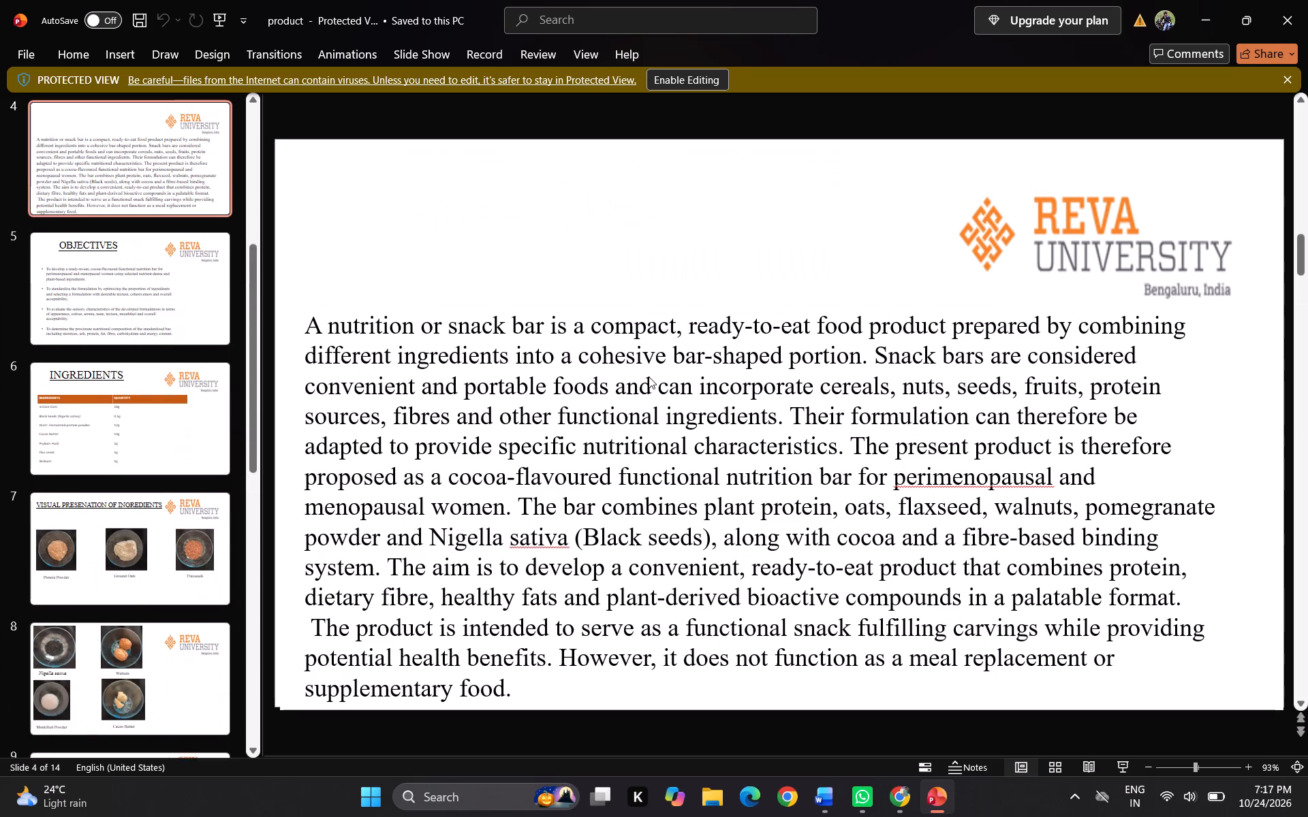
pyautogui.hscroll(-1, 649, 377)
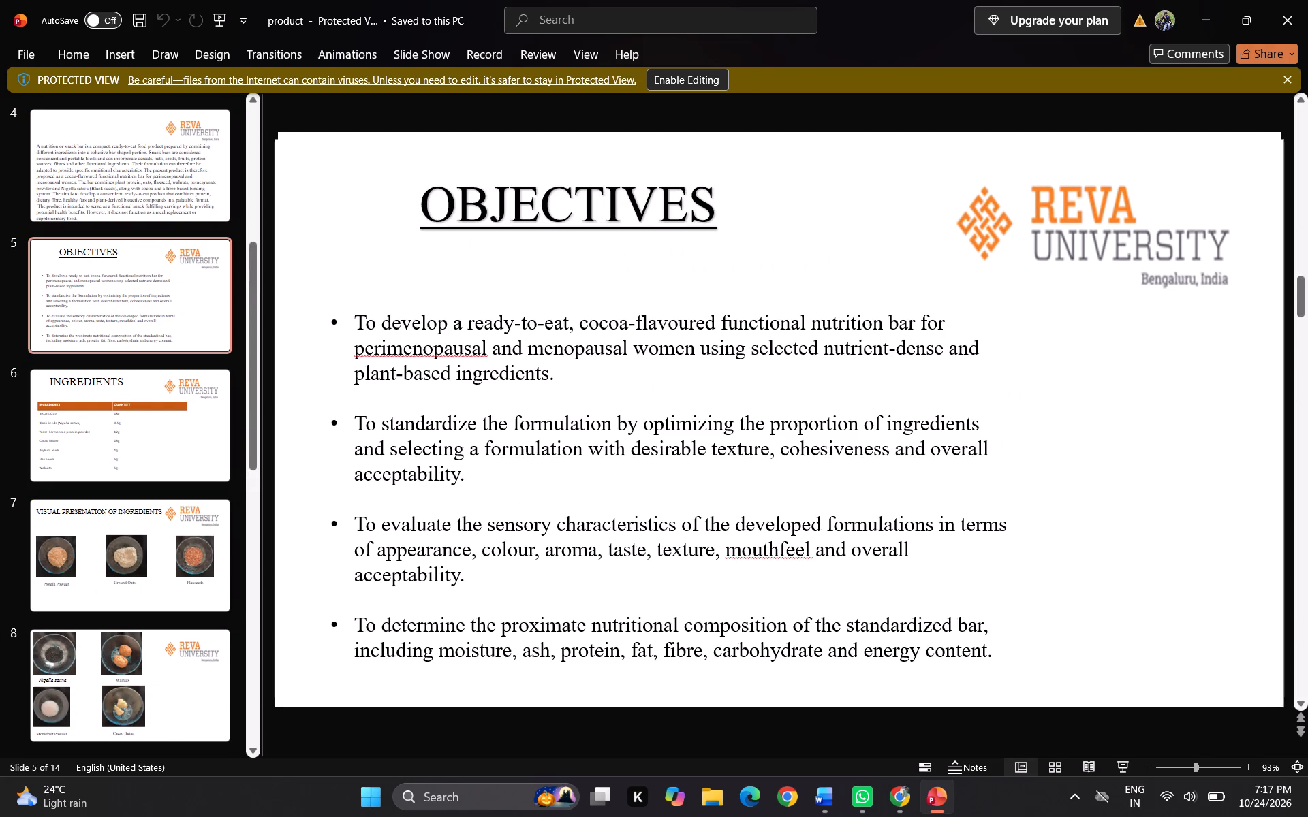
pyautogui.scroll(1, 756, 320)
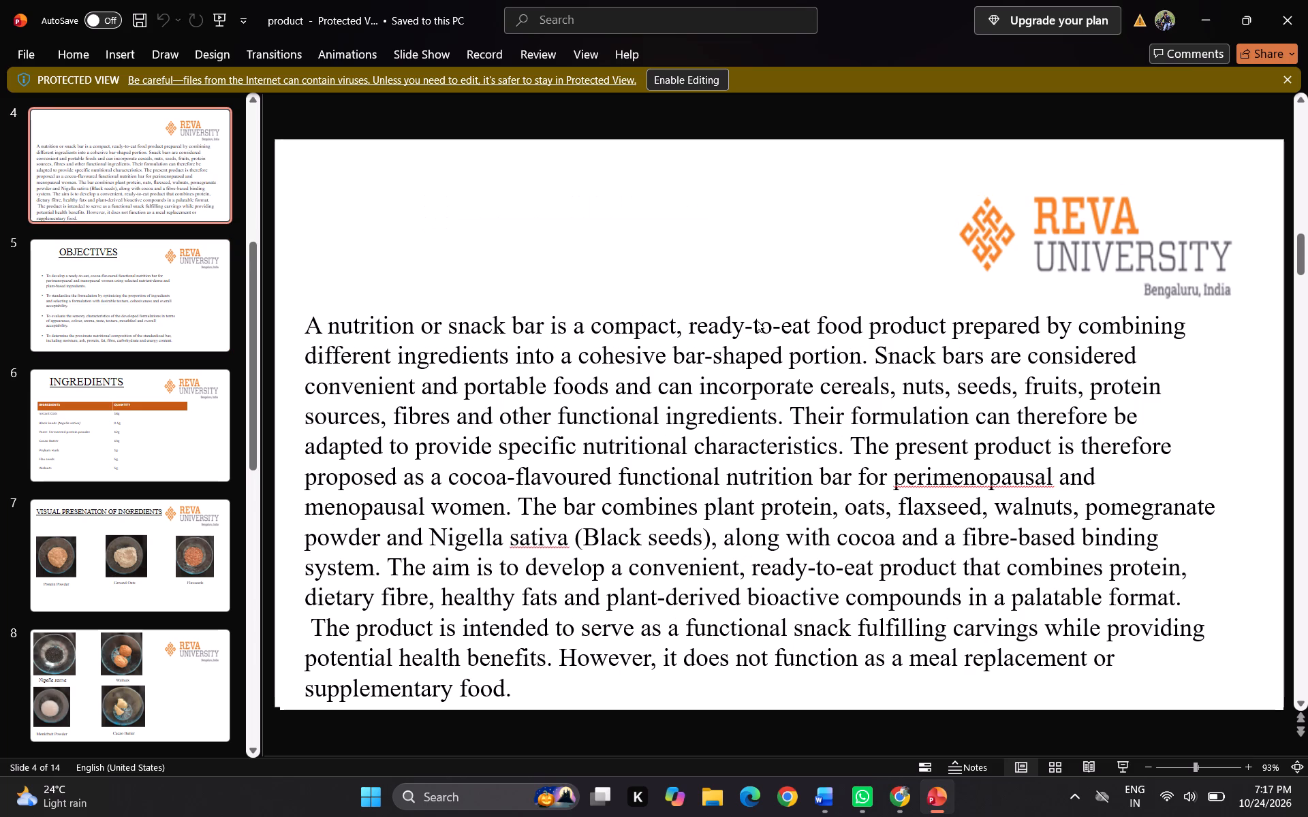
pyautogui.moveTo(310, 331); pyautogui.dragTo(385, 345)
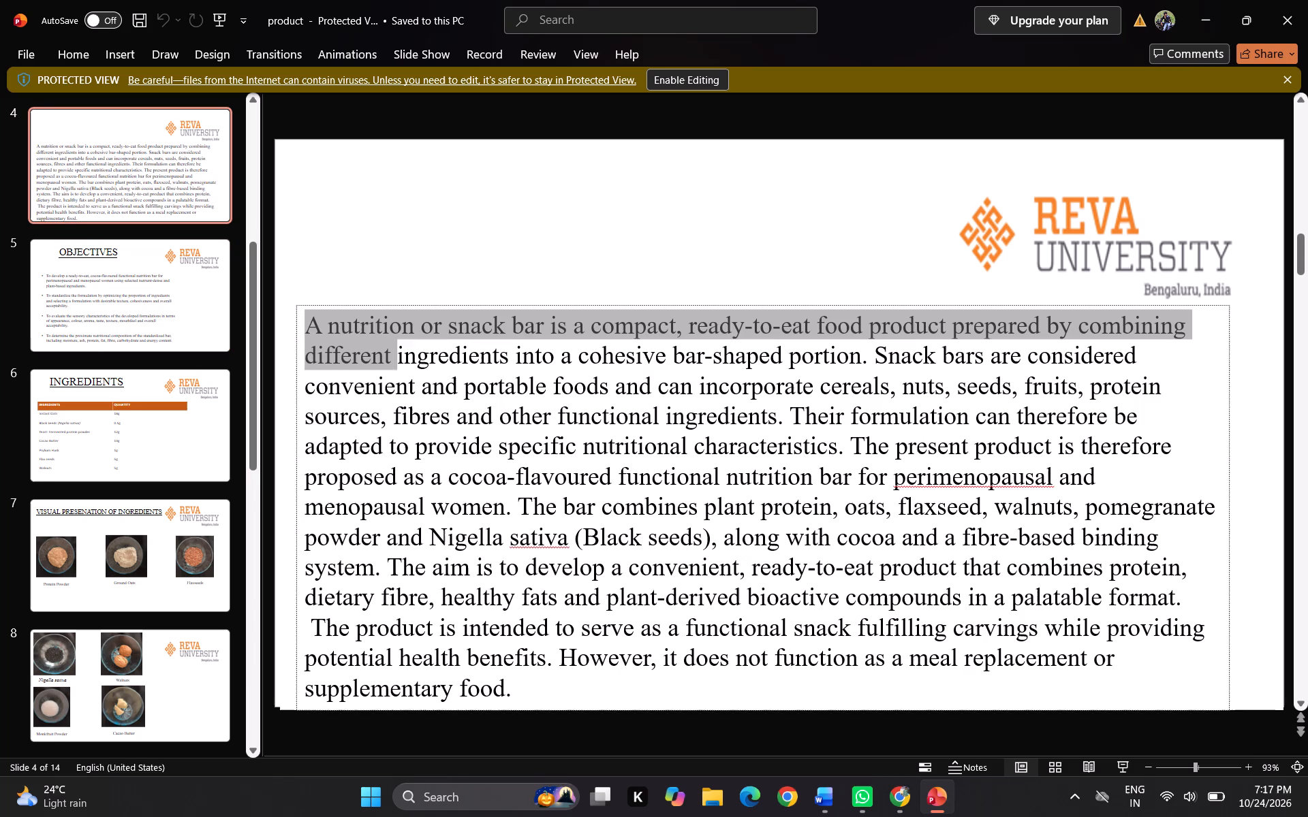
pyautogui.moveTo(385, 345); pyautogui.dragTo(679, 755)
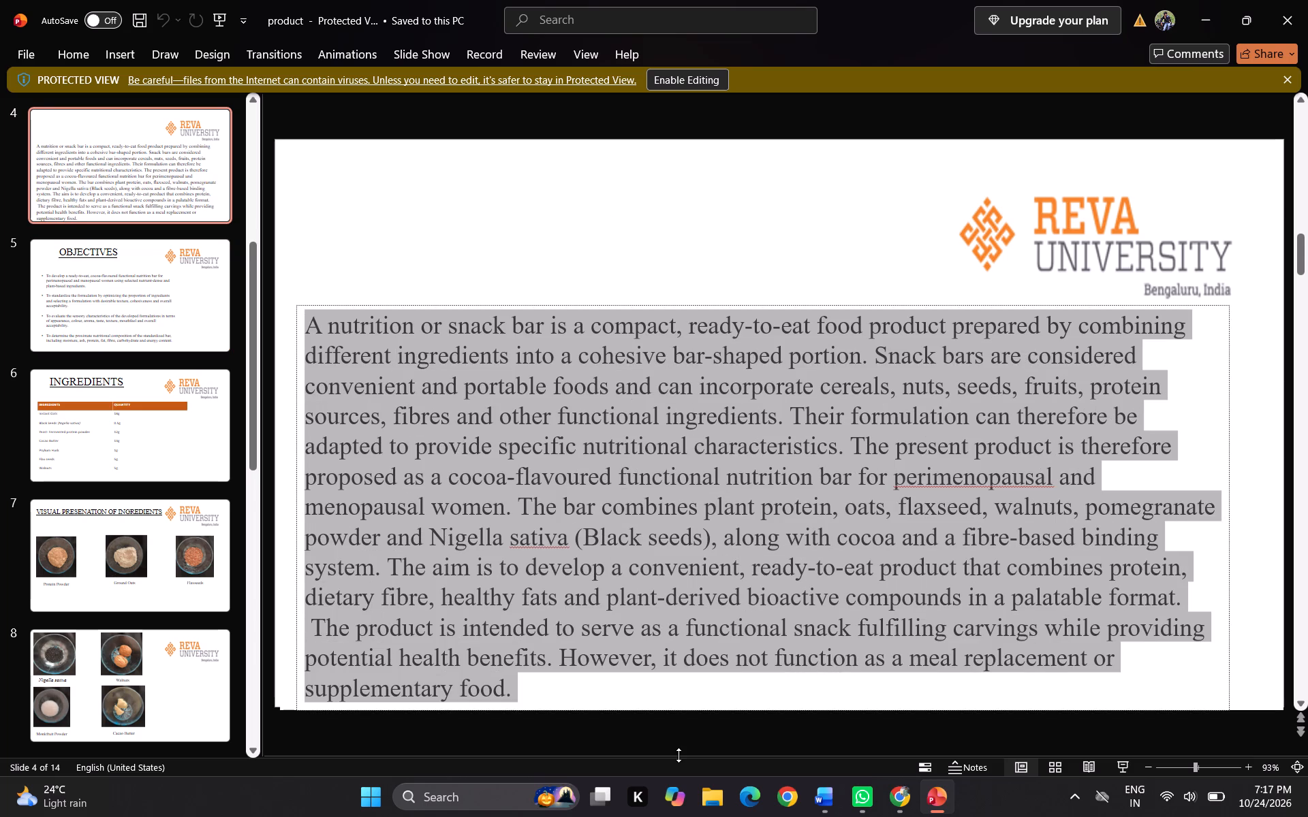
pyautogui.hotkey('ctrl', 'v')
pyautogui.click(617, 697)
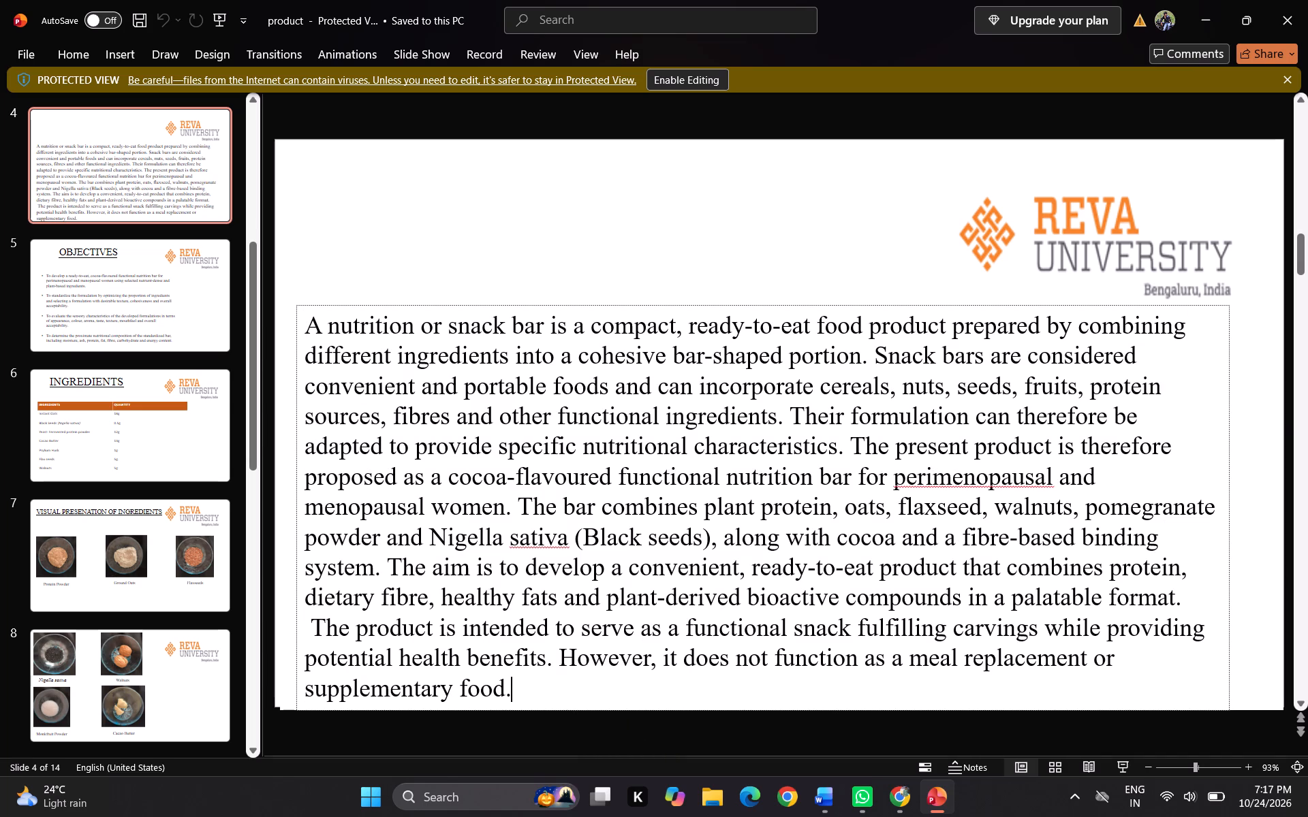
pyautogui.moveTo(307, 330); pyautogui.dragTo(555, 750)
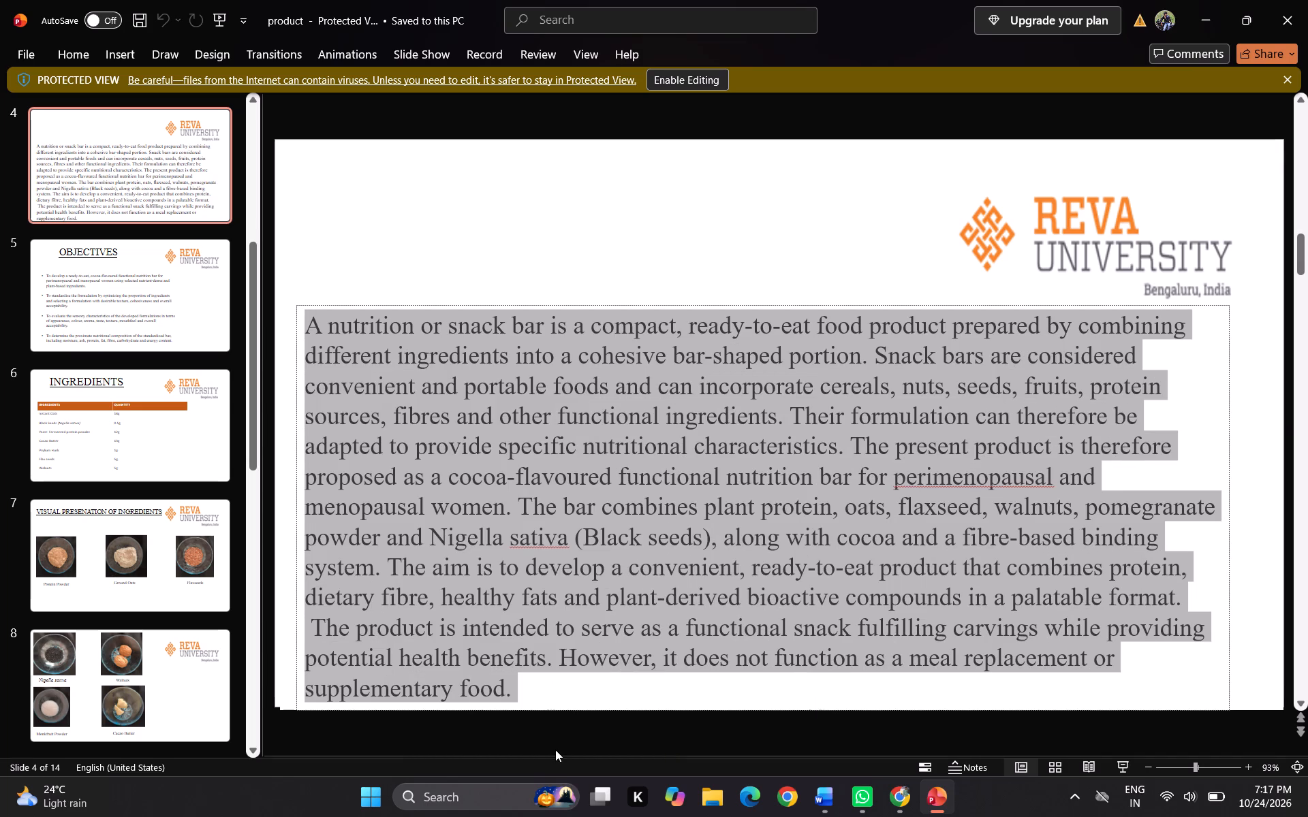
pyautogui.hotkey('ctrl', 'v')
pyautogui.hotkey('ctrl', 'c')
# Switch to the Word report and paste the copied slide text after "specific nutritional characteristics", separated by a space.
pyautogui.click(843, 803)
pyautogui.click(629, 490)
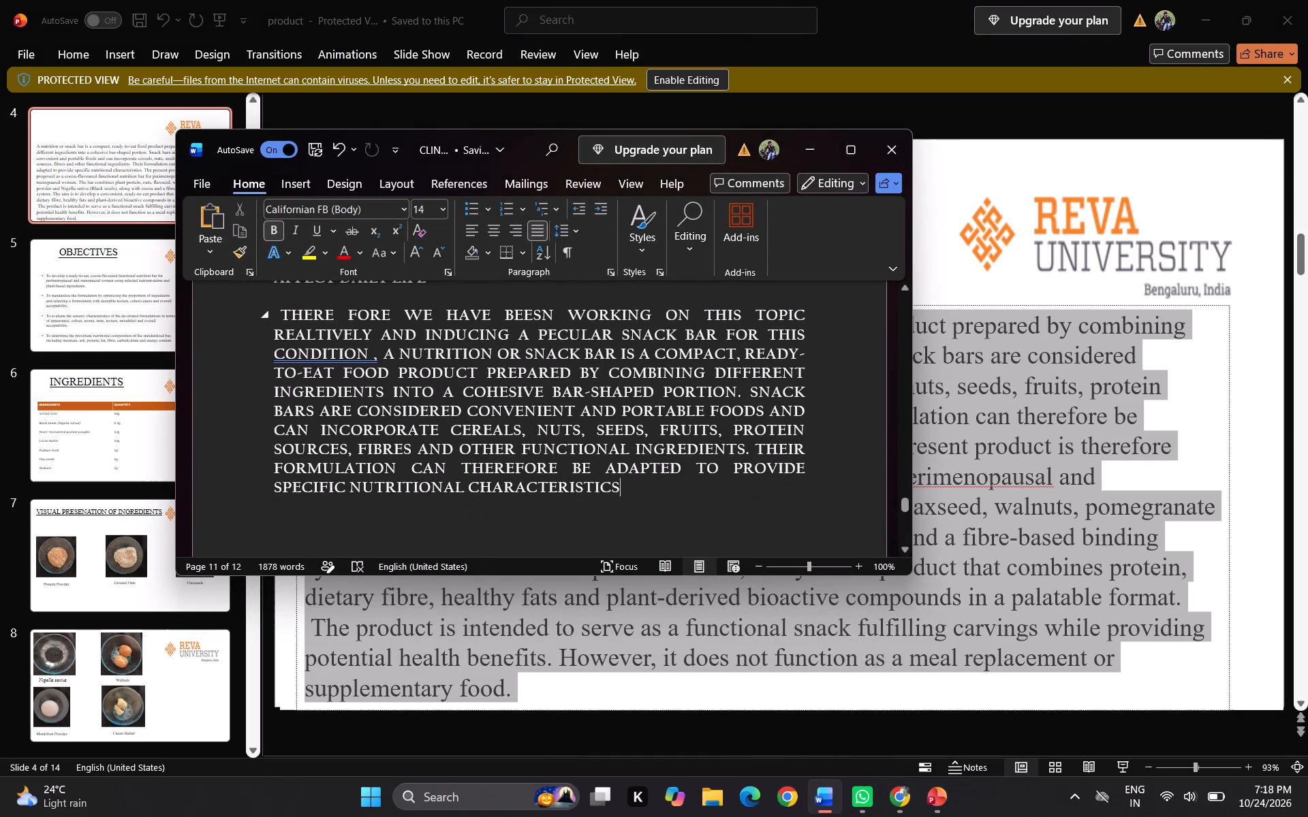
pyautogui.press('space')
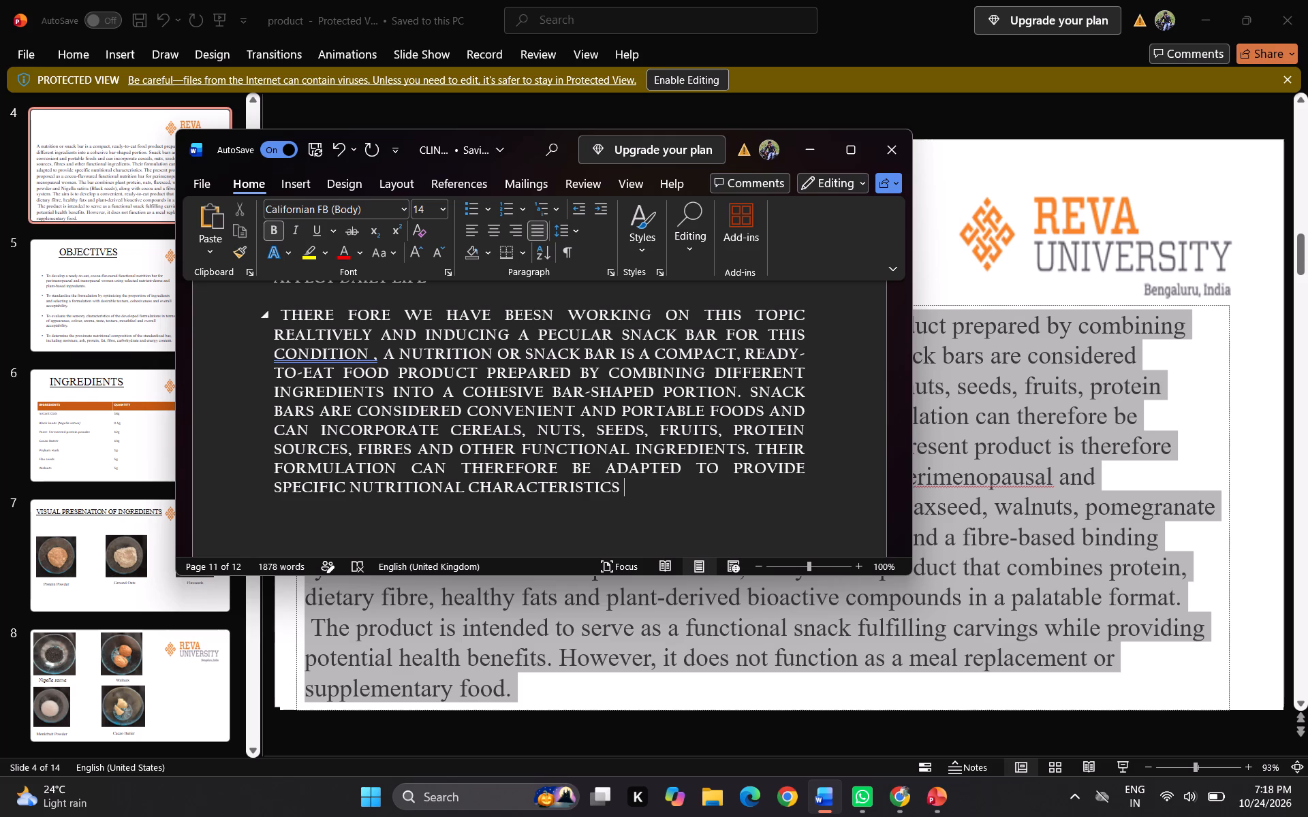
pyautogui.hotkey('ctrl', 'v')
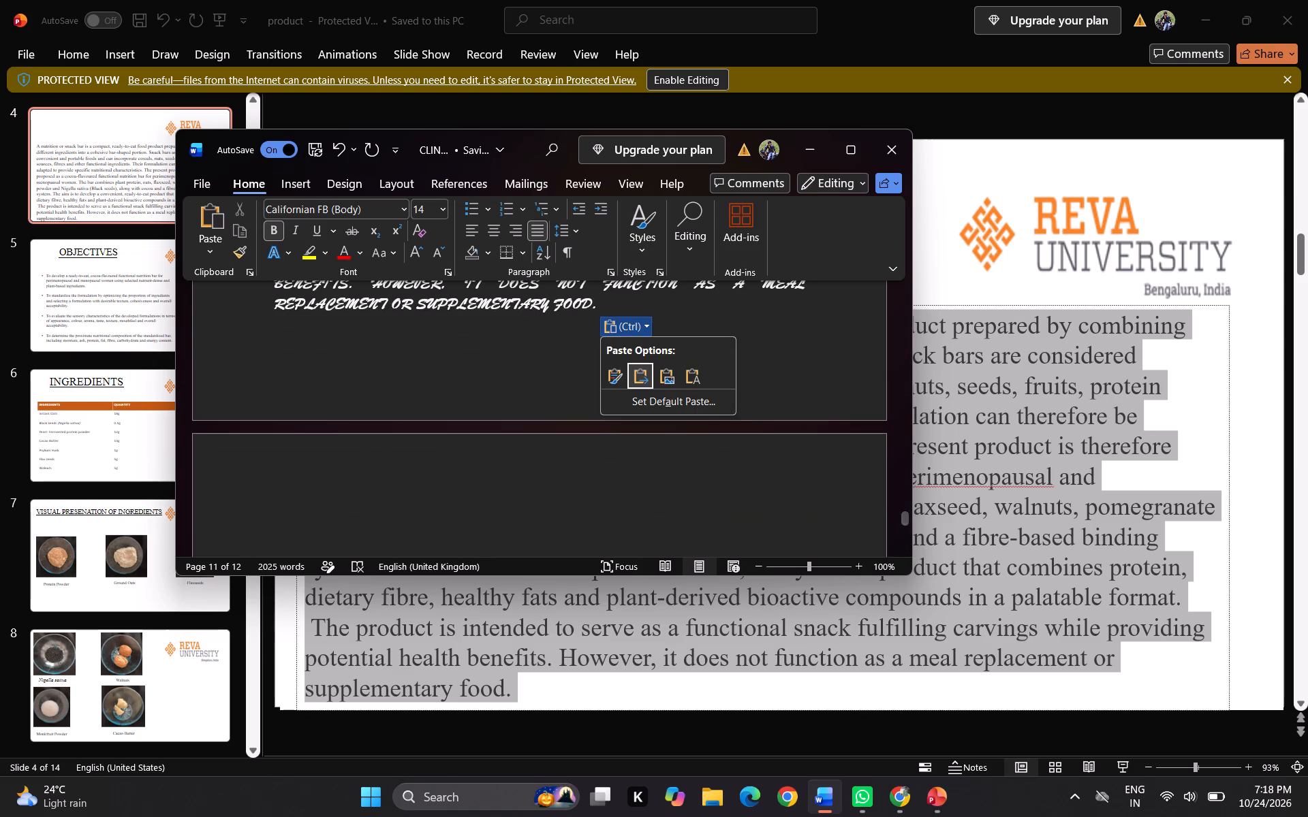
pyautogui.press('BackSpace')
pyautogui.press('BackSpace')
pyautogui.press('BackSpace')
pyautogui.press('BackSpace')
pyautogui.press('BackSpace')
# Review the pasted snack bar description from the "there fore we have beesn working" paragraph through its last sentences.
pyautogui.scroll(1, 629, 490)
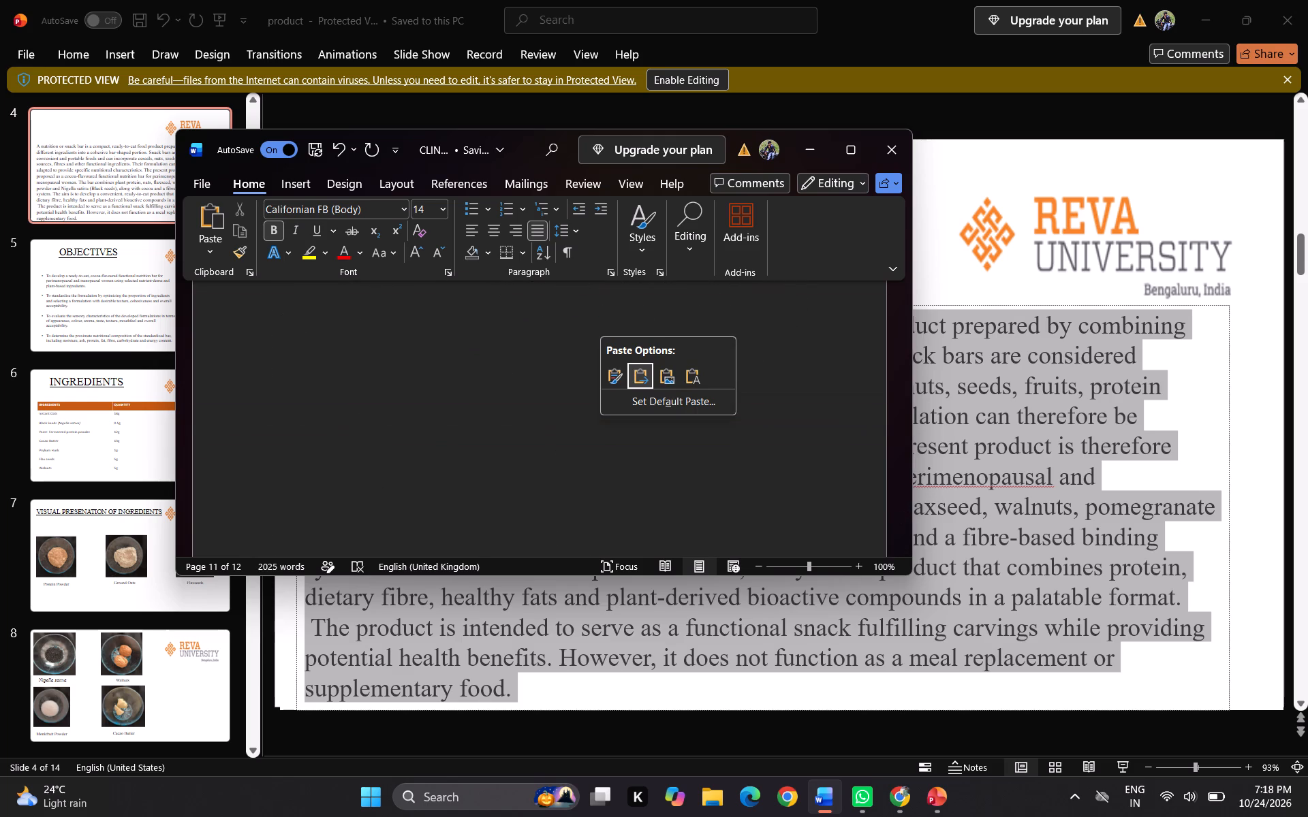
pyautogui.scroll(1, 629, 490)
pyautogui.scroll(-1, 629, 490)
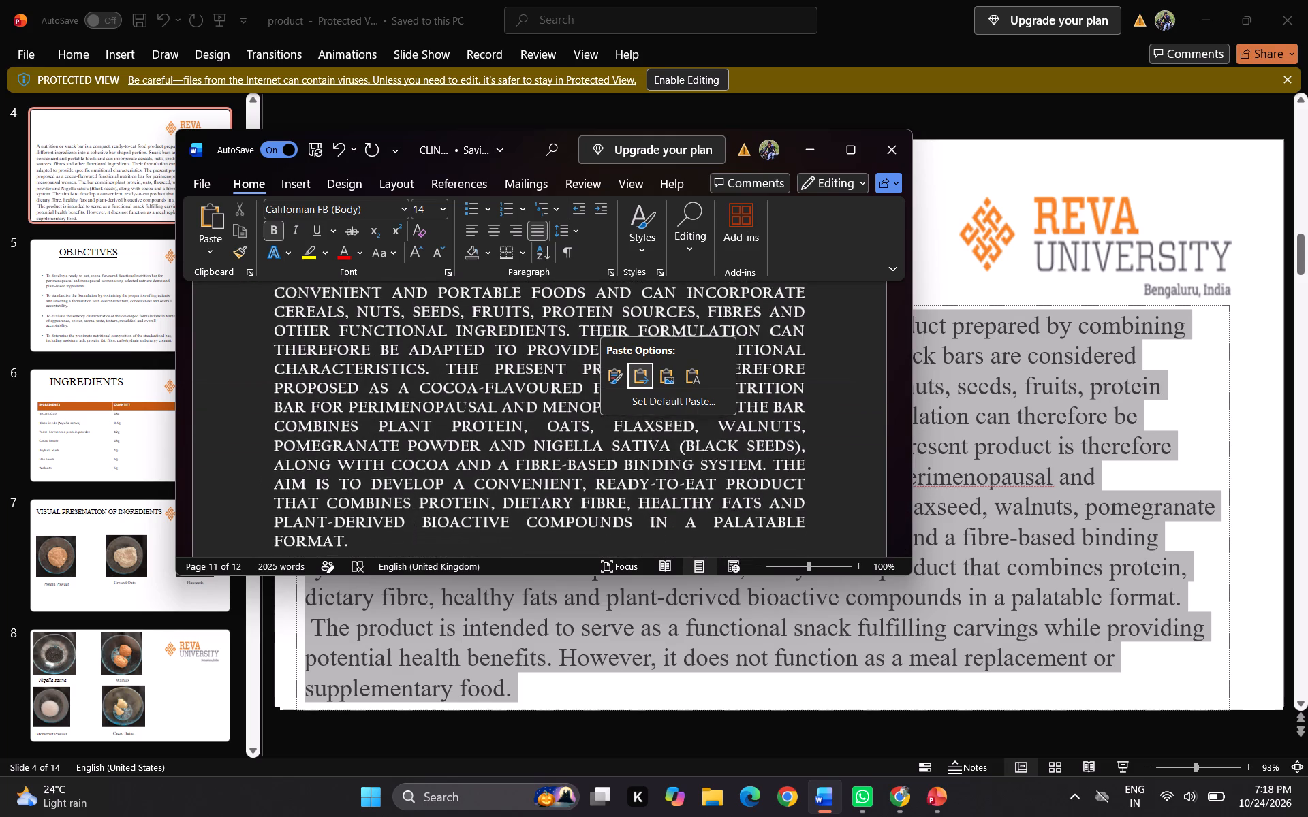
pyautogui.scroll(-1, 629, 490)
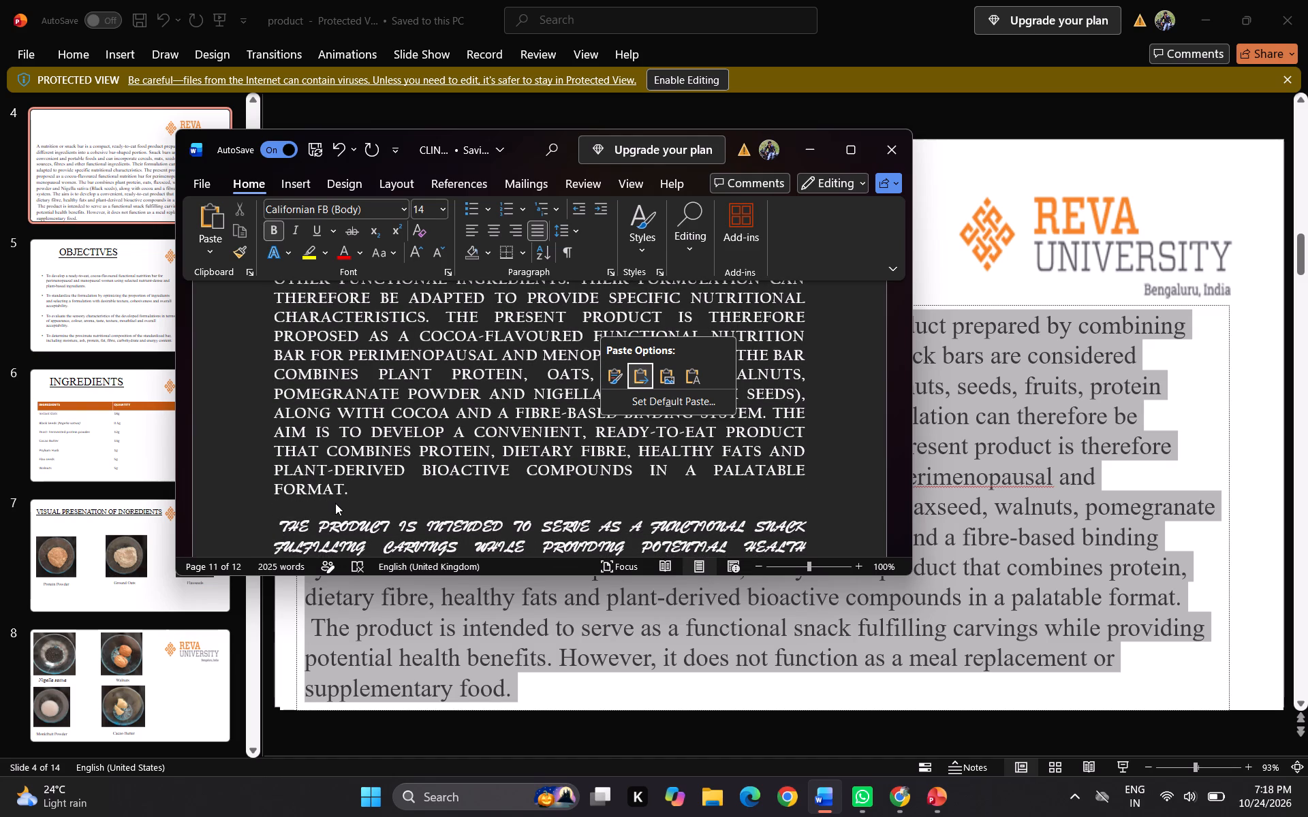
pyautogui.scroll(1, 335, 503)
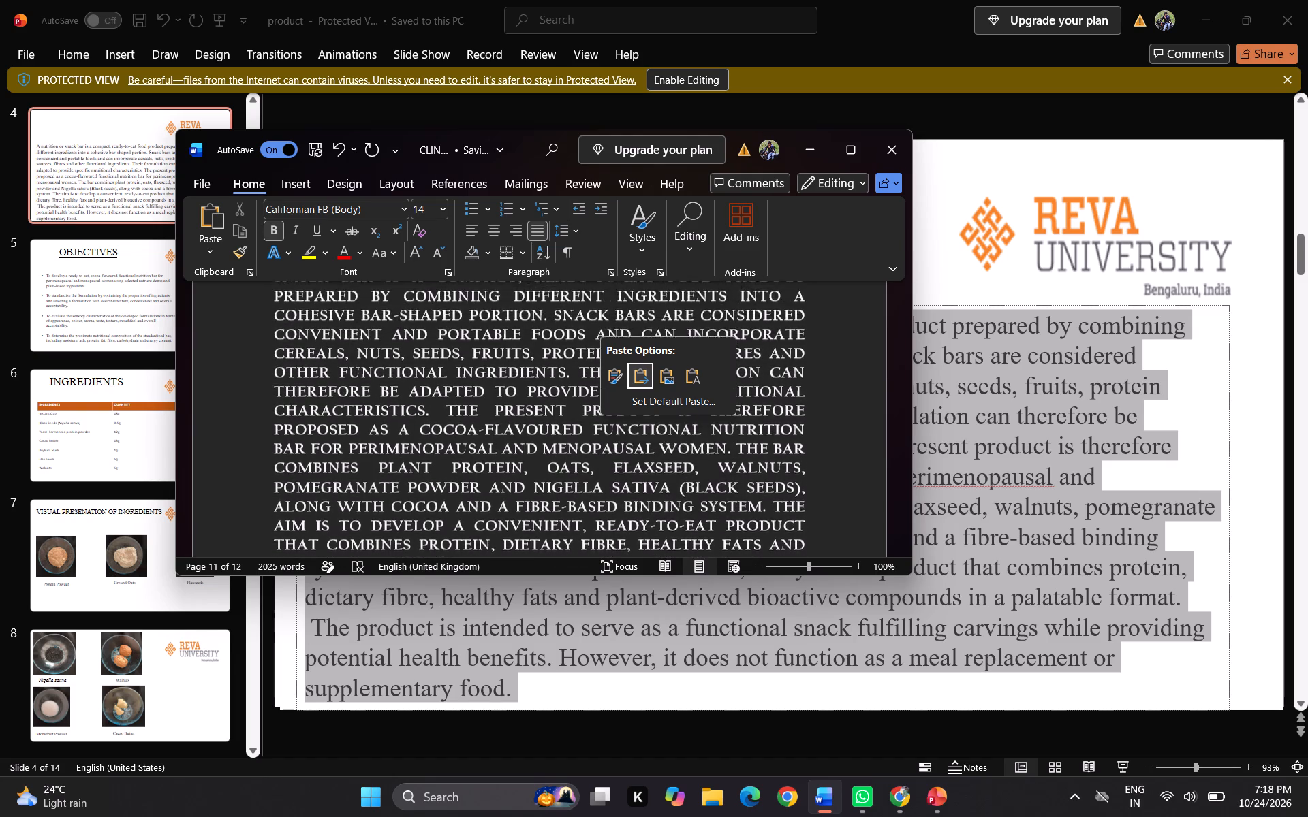
pyautogui.scroll(1, 335, 503)
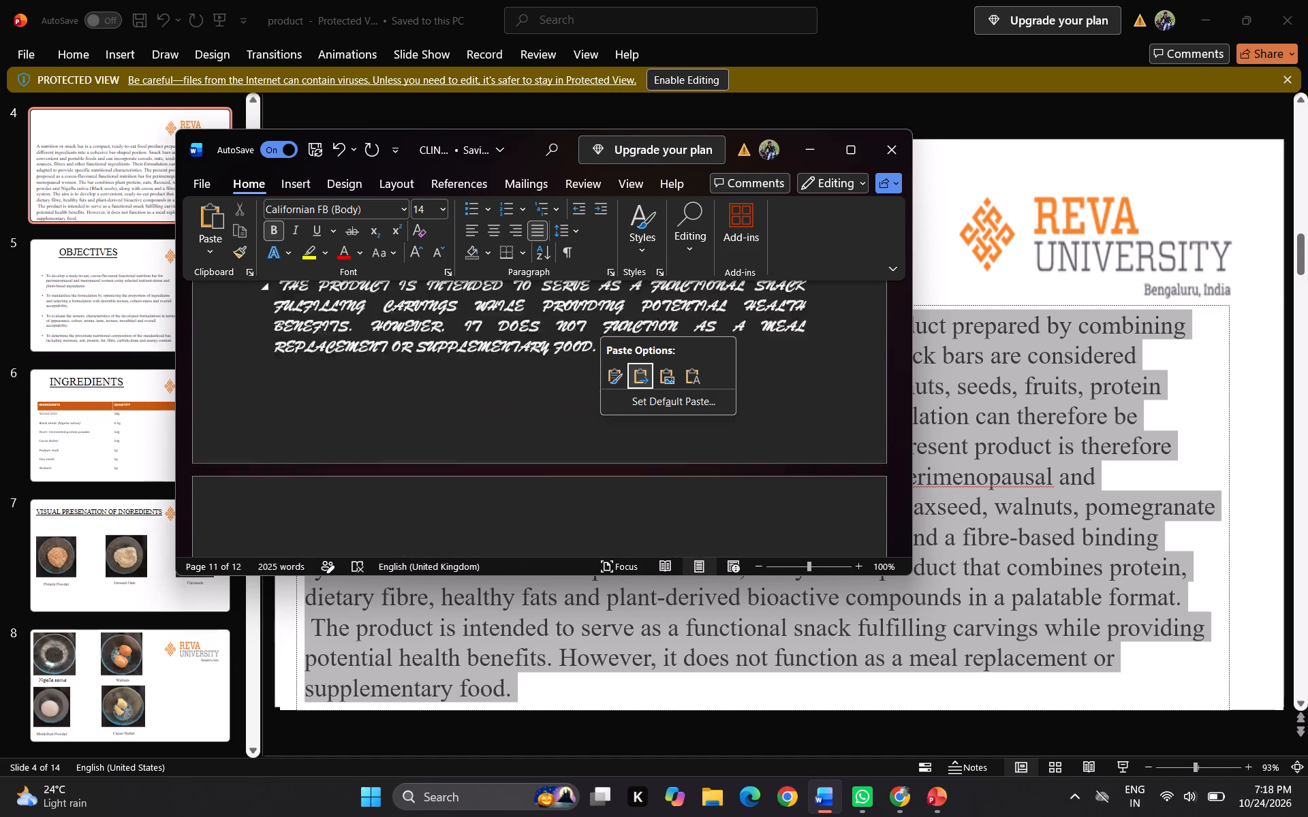
pyautogui.scroll(2, 335, 503)
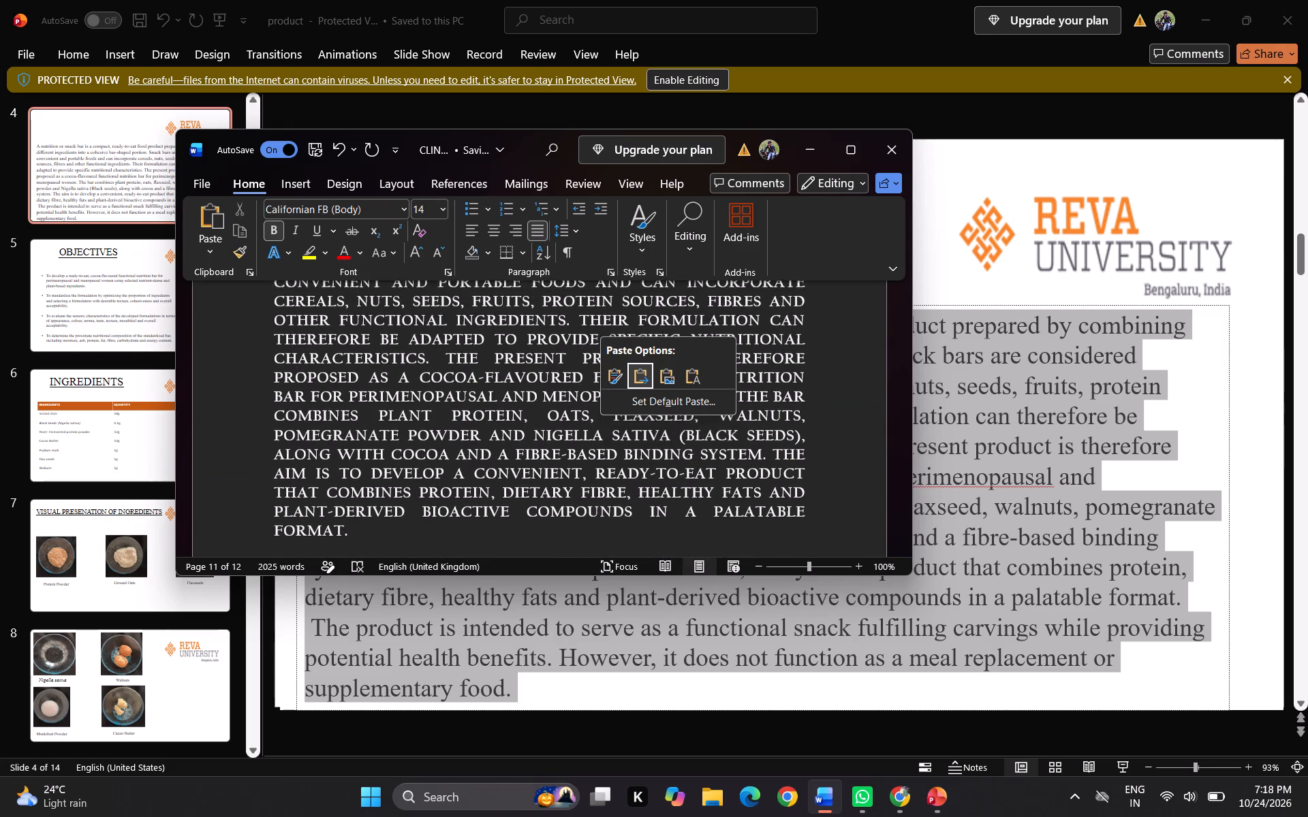
pyautogui.scroll(3, 335, 503)
pyautogui.scroll(-1, 335, 503)
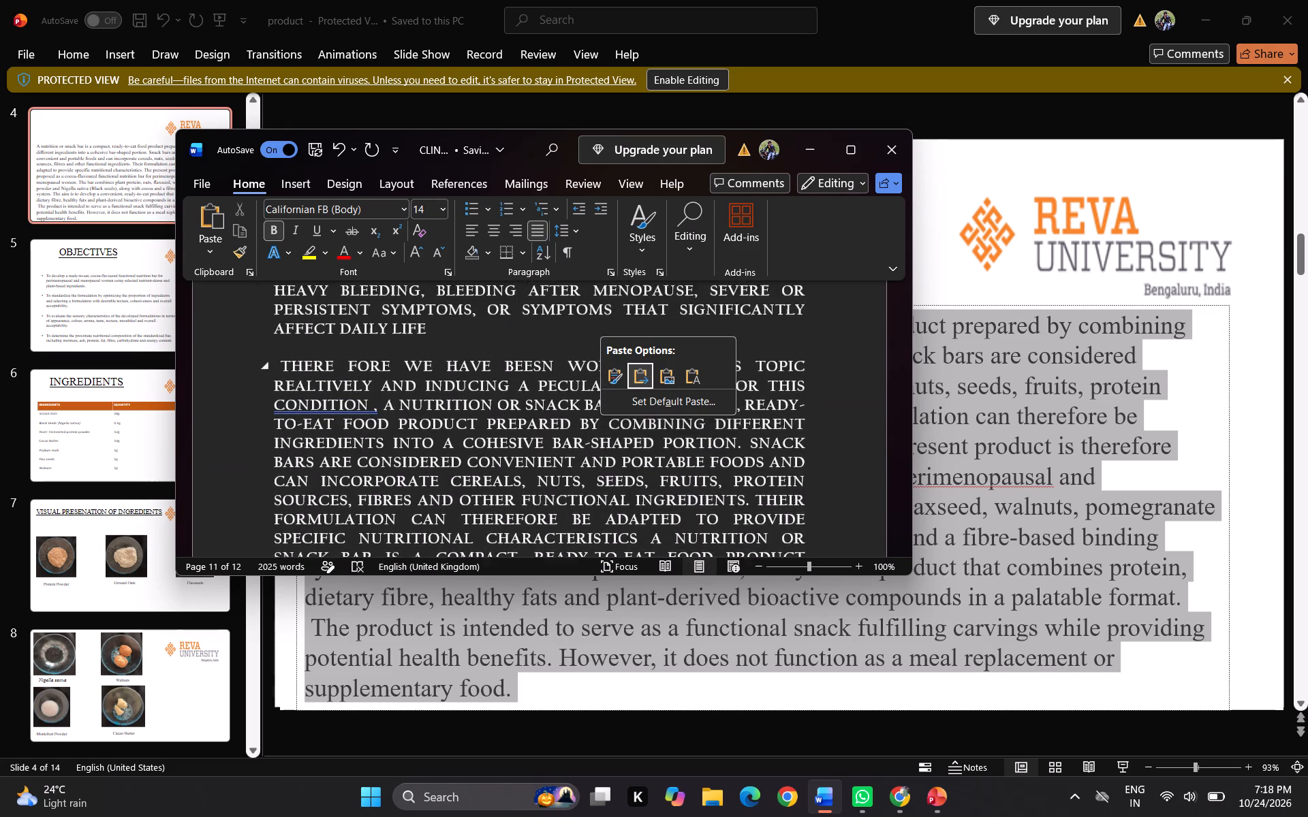
pyautogui.scroll(-1, 335, 503)
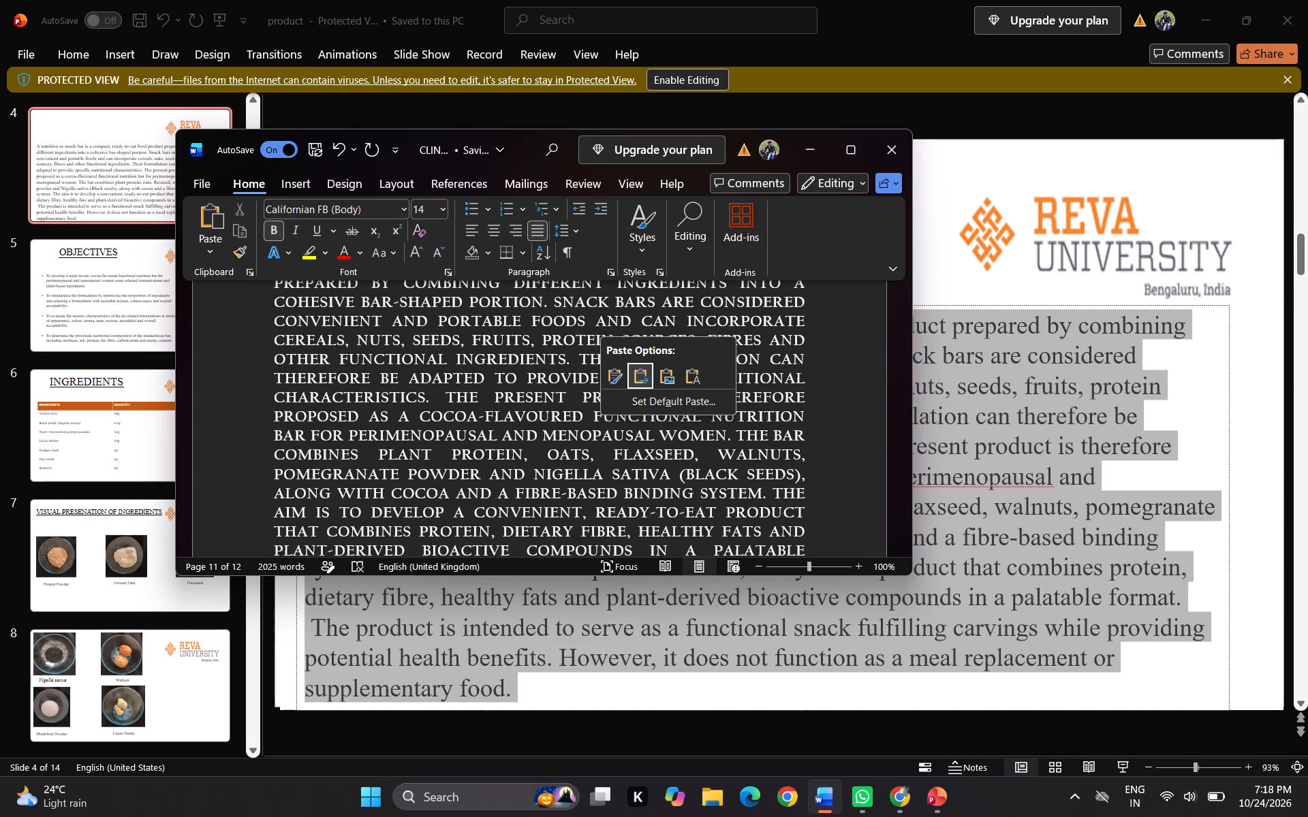
pyautogui.scroll(-2, 335, 503)
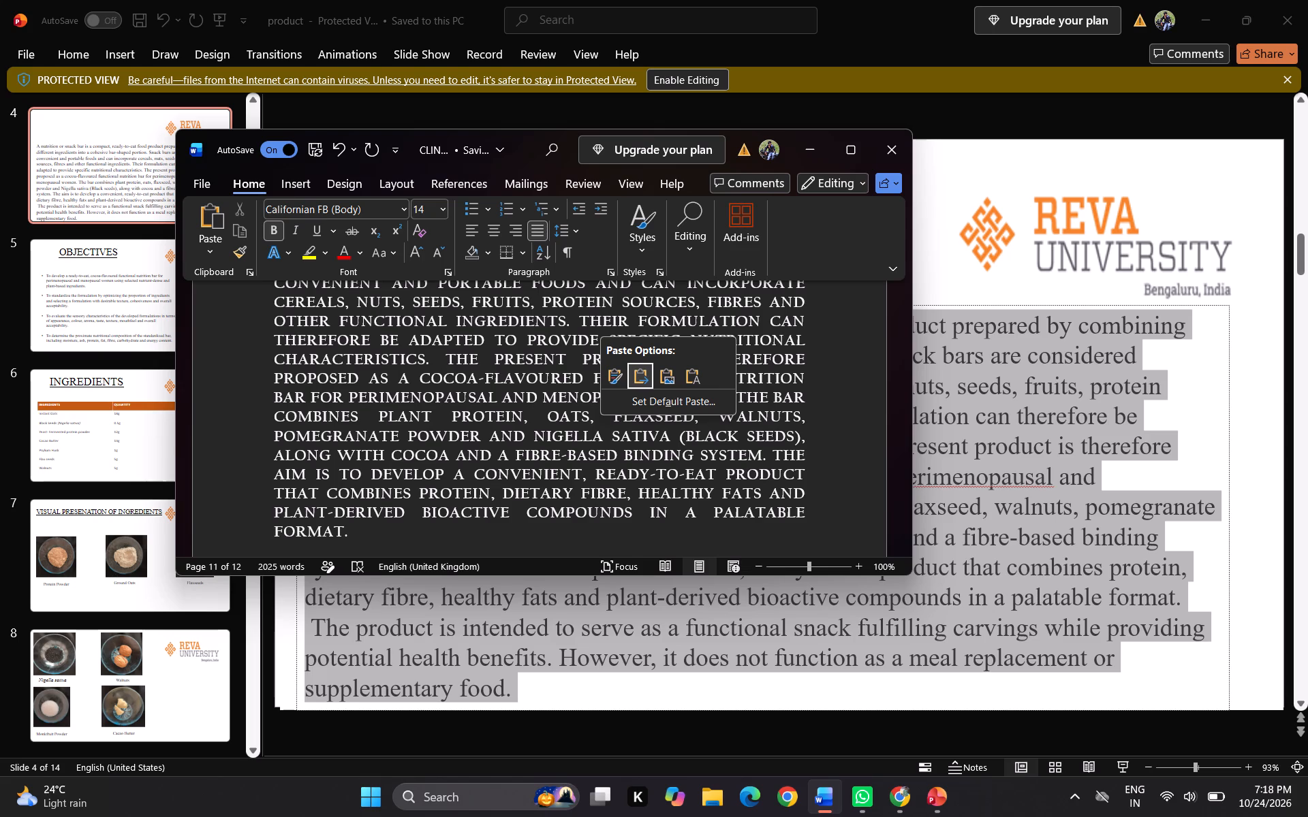
pyautogui.scroll(-1, 335, 503)
# Switch to the PowerPoint presentation and copy slide 4's last paragraph, from "The product is intended" to "supplementary food.".
pyautogui.doubleClick(322, 624)
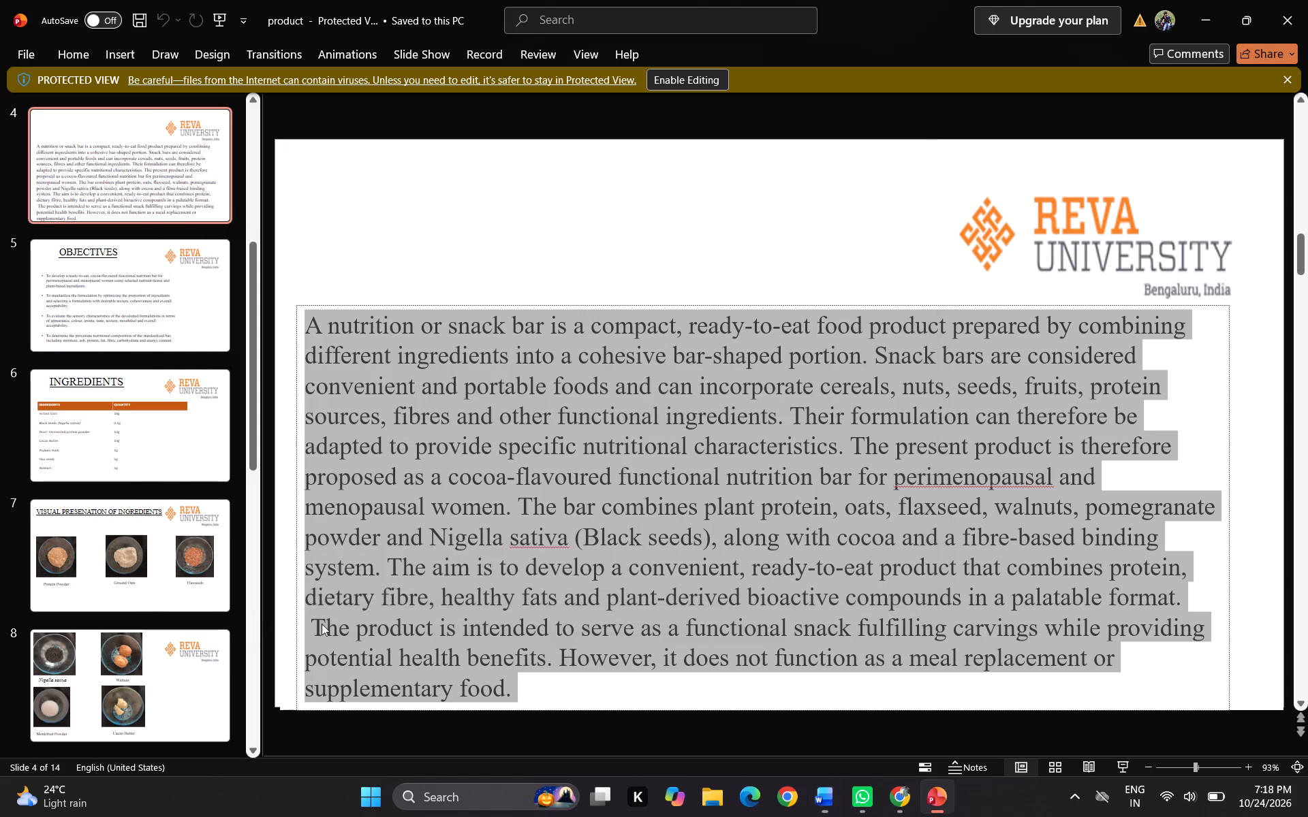
pyautogui.moveTo(322, 624); pyautogui.dragTo(342, 618)
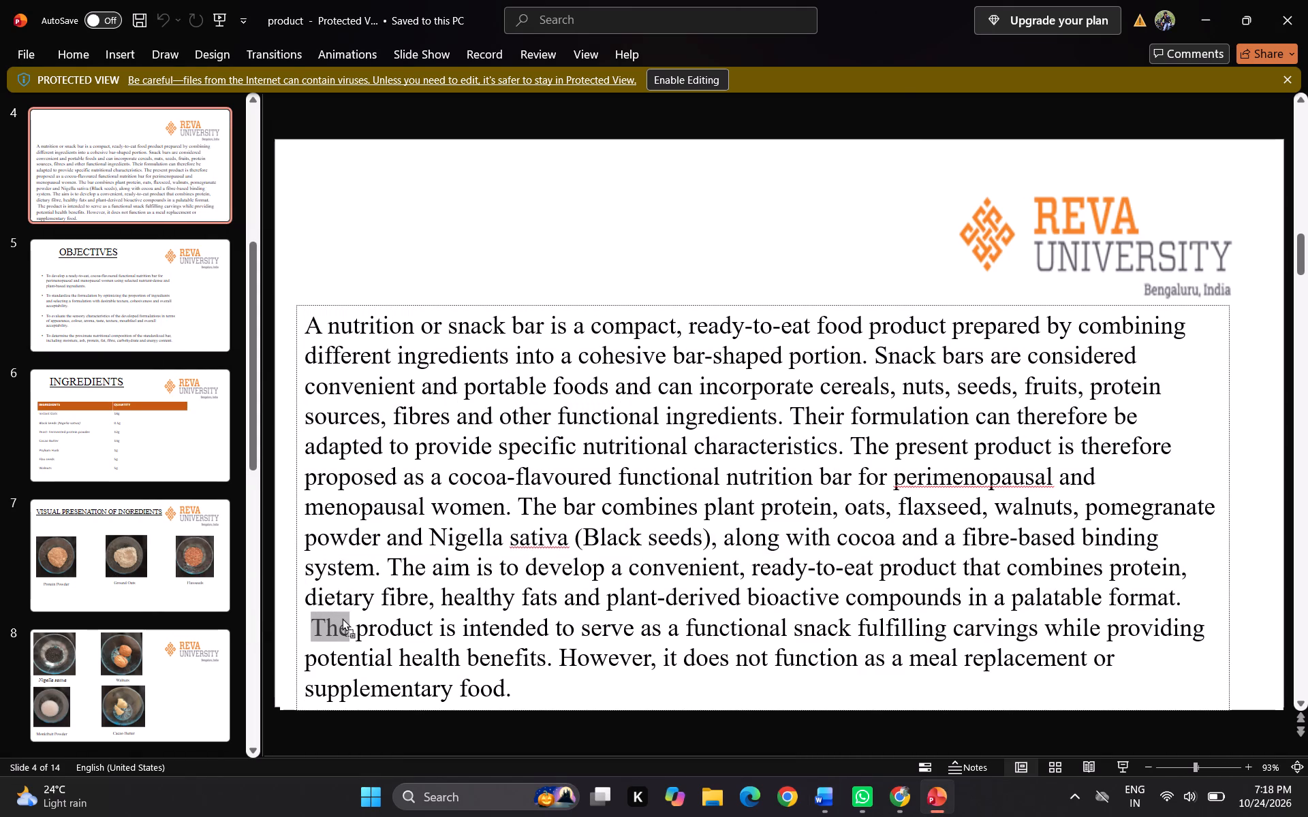
pyautogui.moveTo(342, 618); pyautogui.dragTo(330, 615)
pyautogui.click(330, 615)
pyautogui.doubleClick(330, 615)
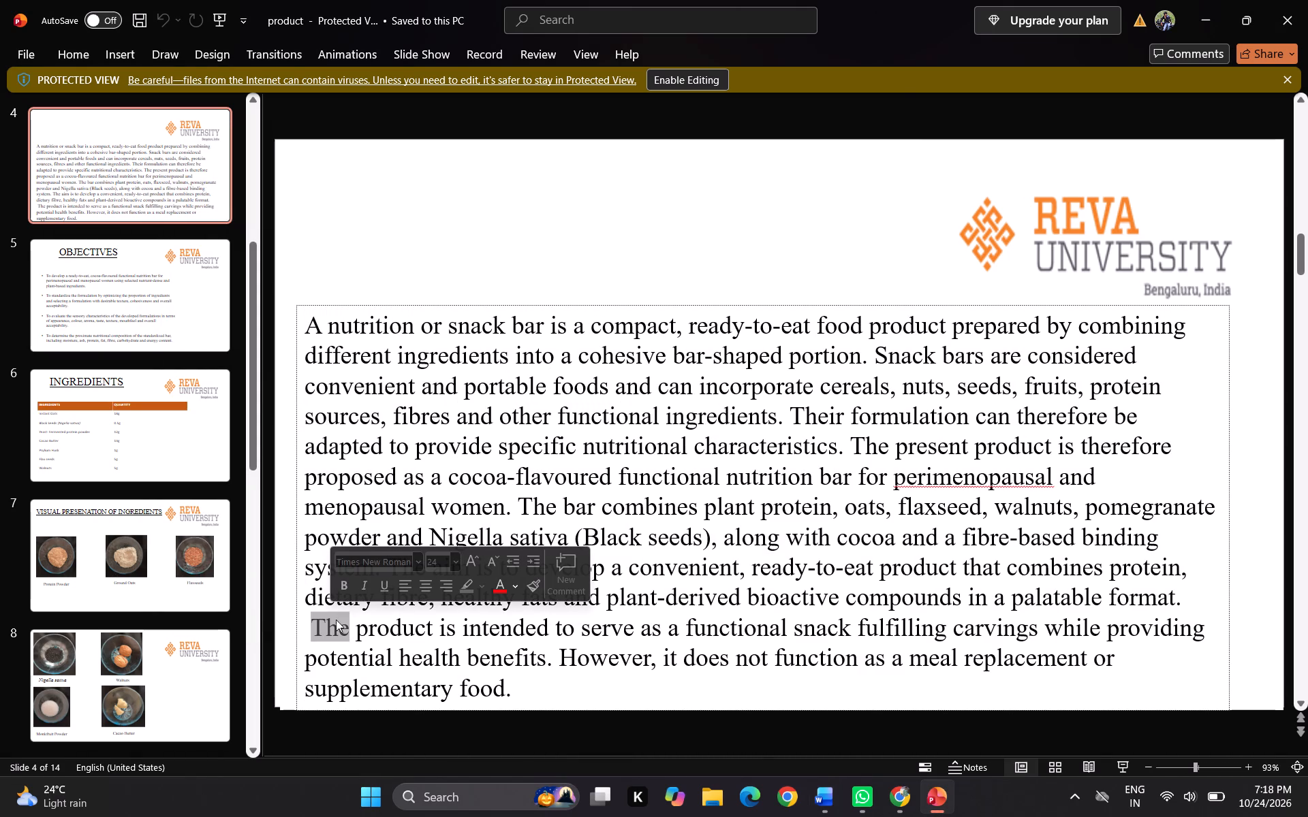
pyautogui.click(319, 627)
pyautogui.moveTo(319, 627); pyautogui.dragTo(427, 637)
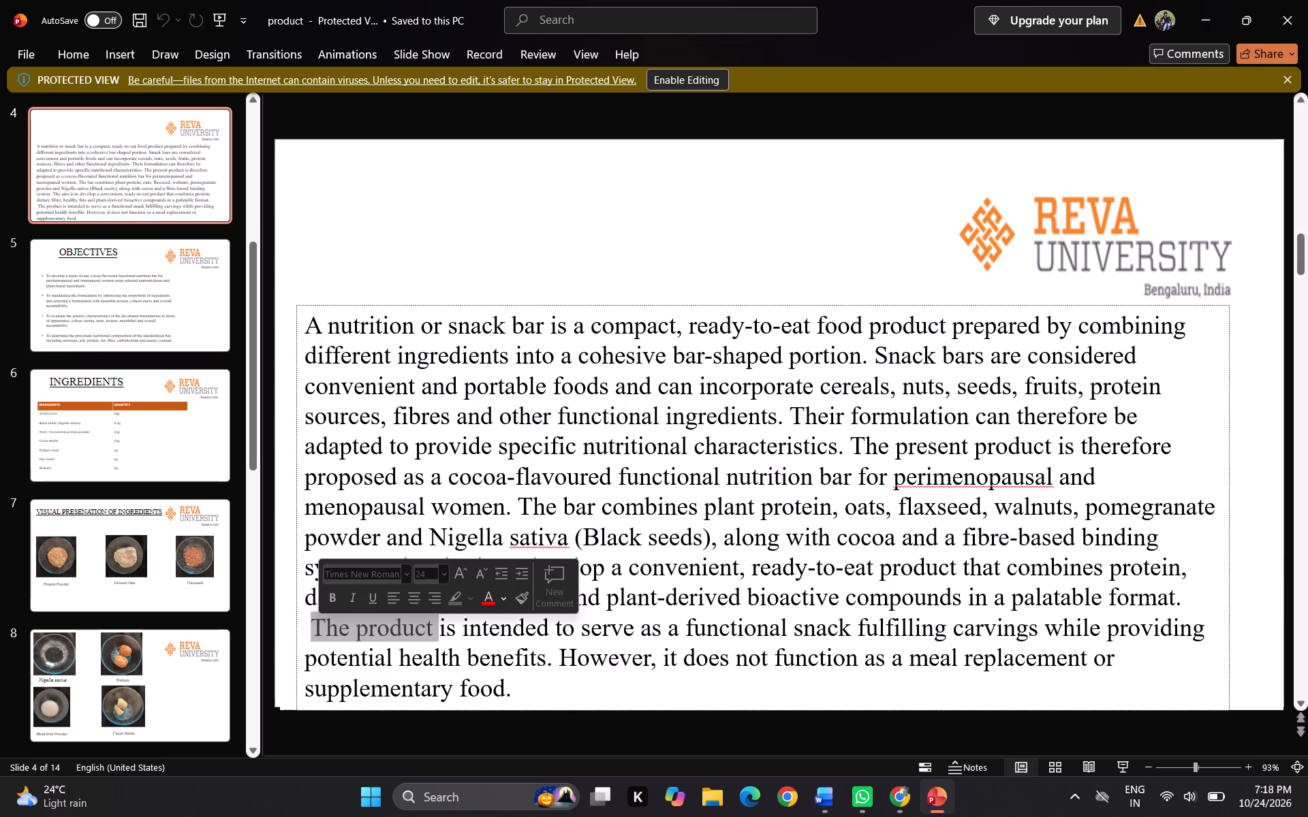
pyautogui.moveTo(427, 637); pyautogui.dragTo(535, 684)
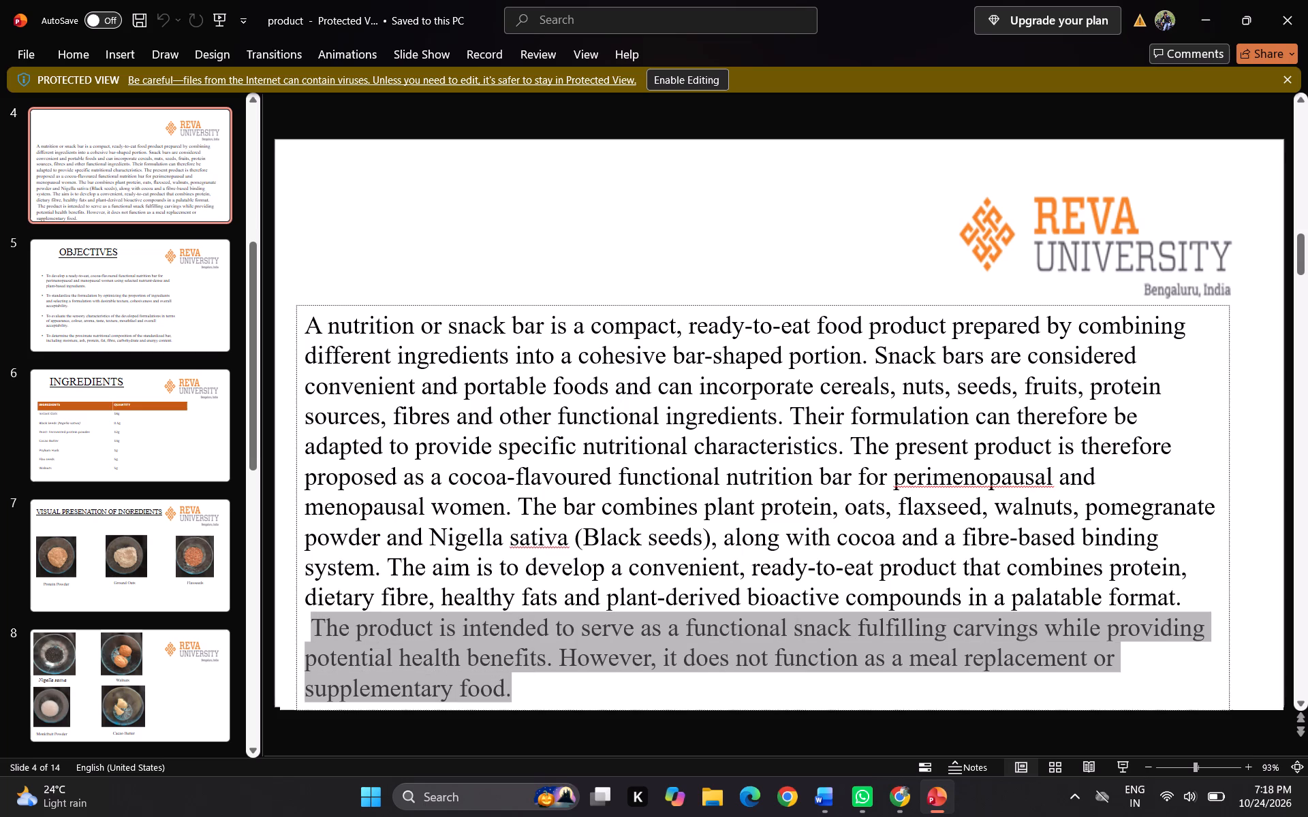
pyautogui.hotkey('ctrl', 'c')
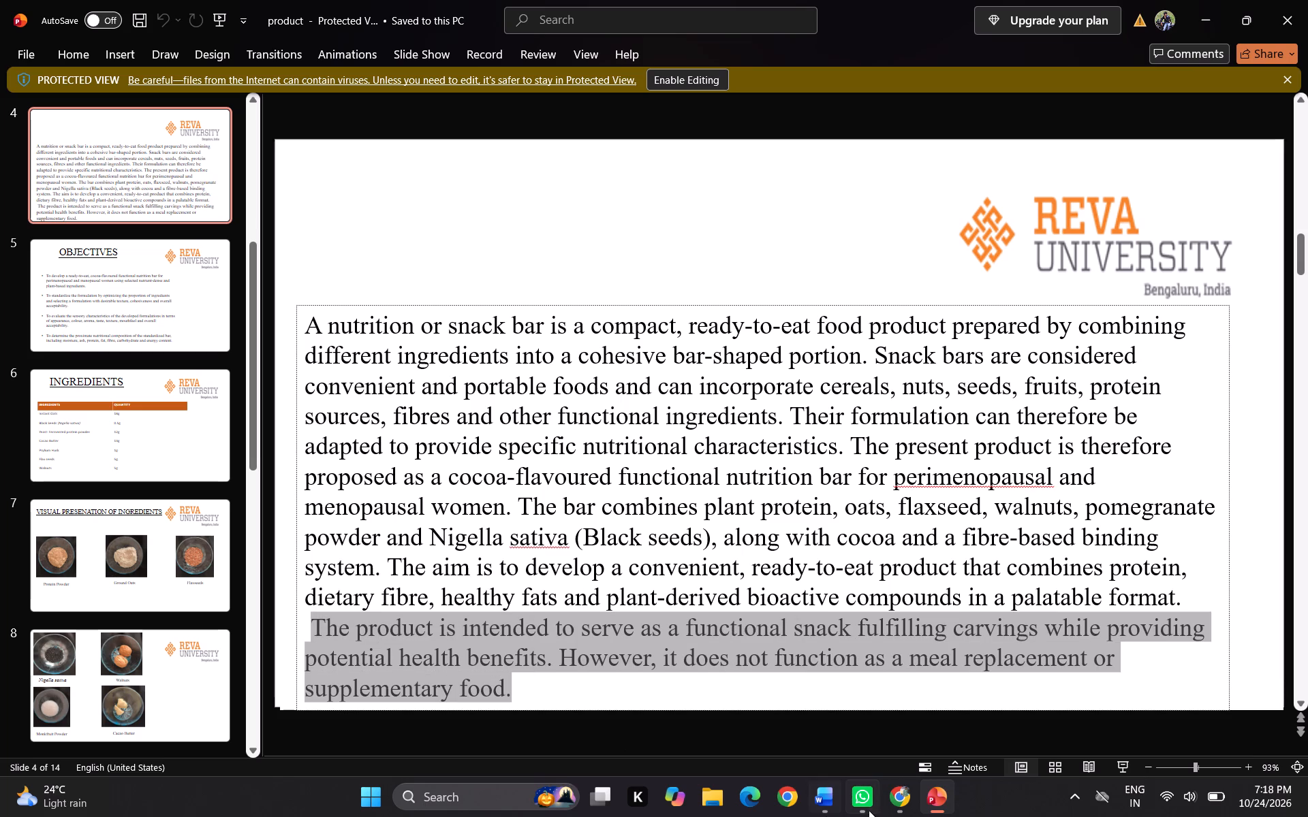
# Switch back to the Word report and start a new paragraph after "supplementary food.".
pyautogui.click(840, 799)
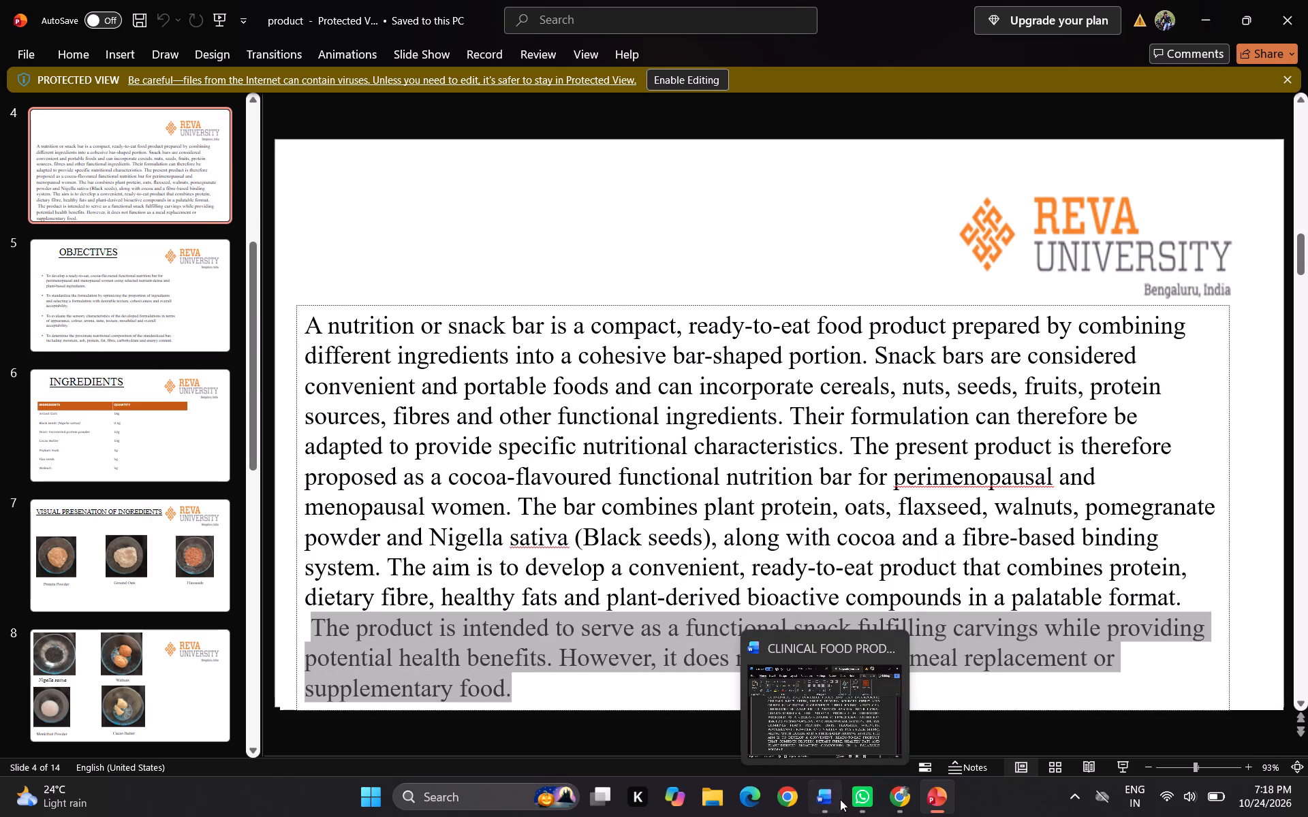
pyautogui.scroll(-1, 650, 509)
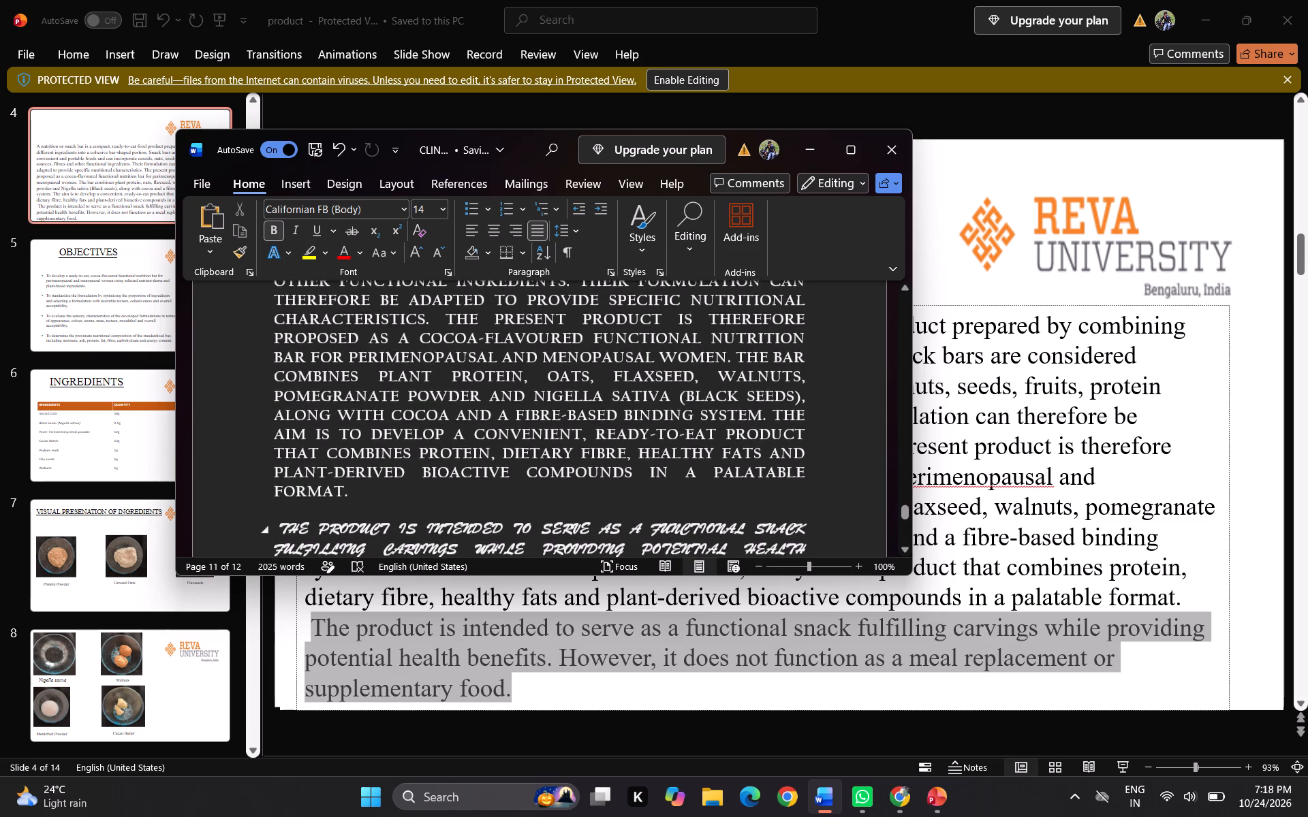
pyautogui.scroll(-1, 650, 509)
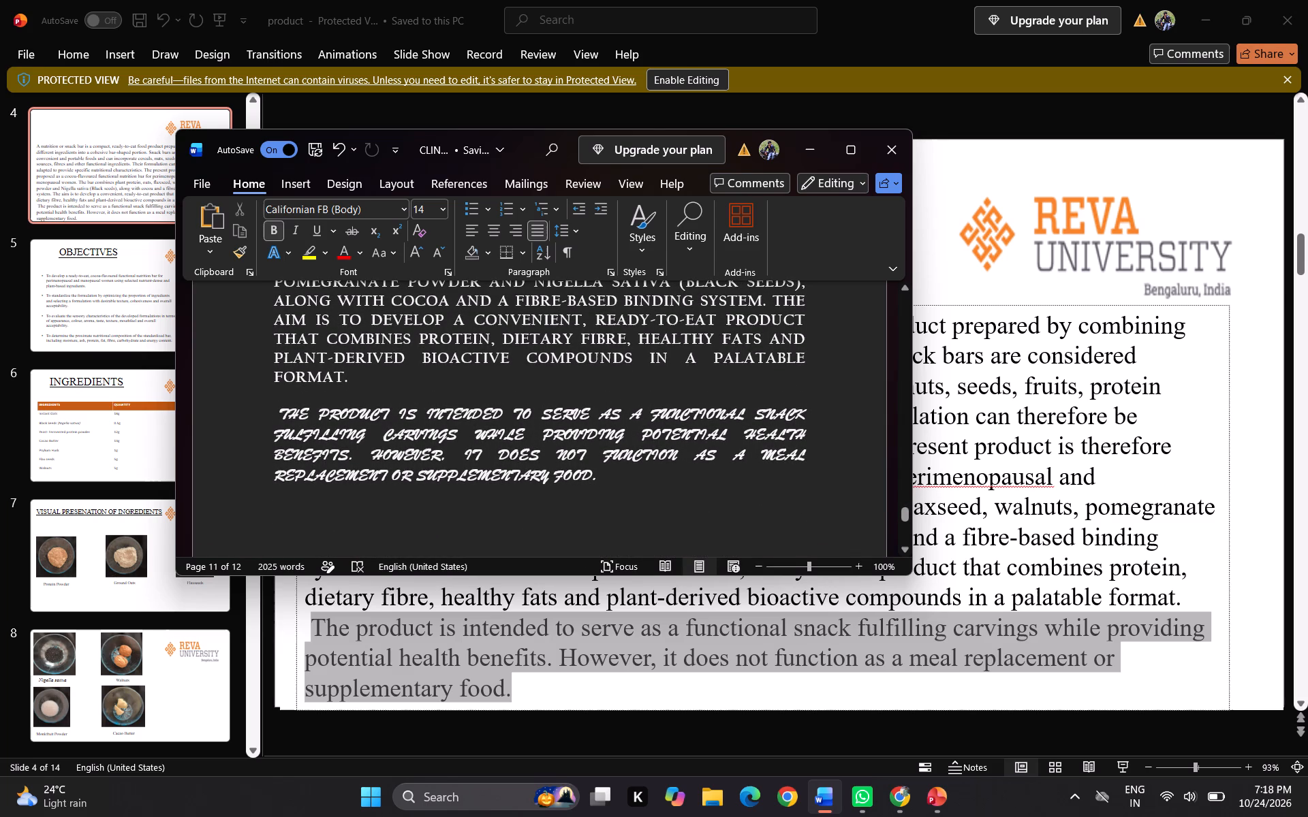
pyautogui.click(683, 495)
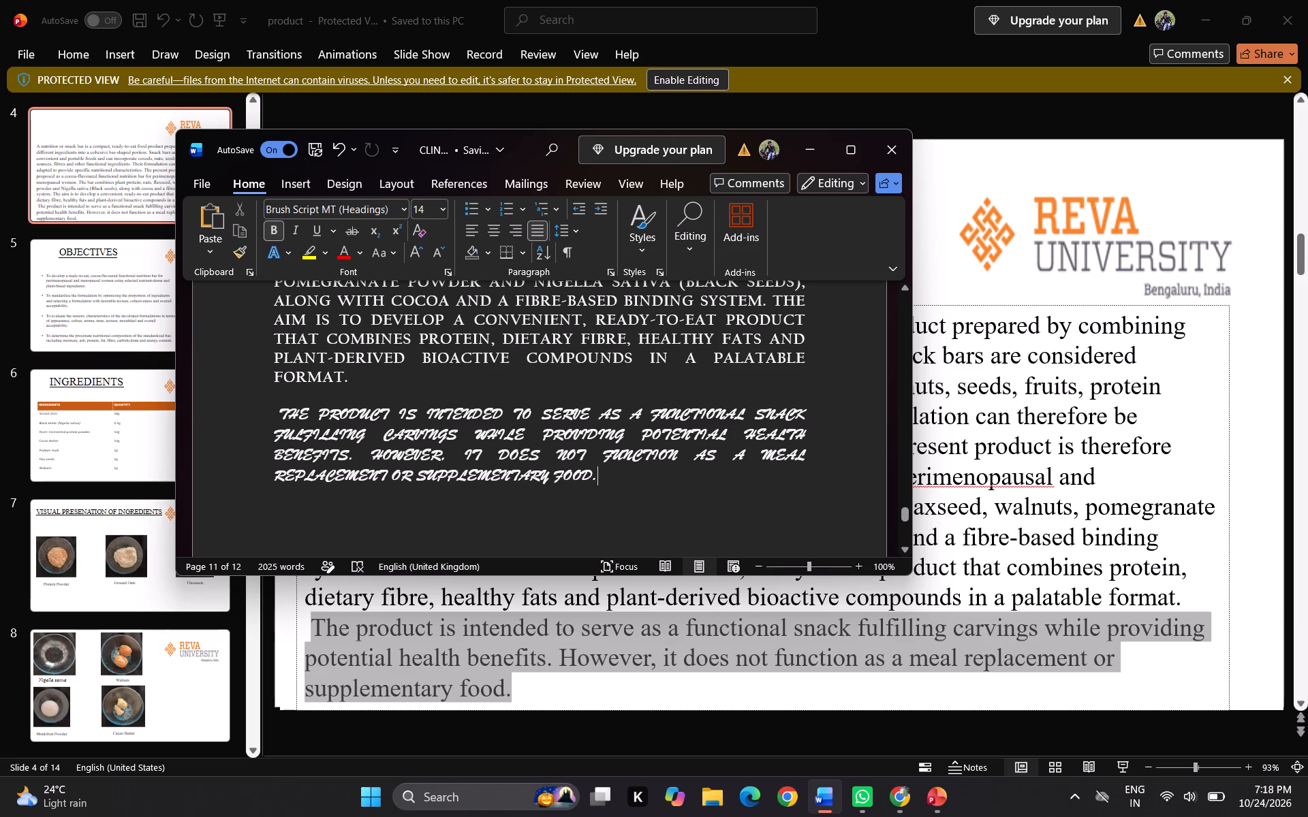
pyautogui.click(896, 546)
pyautogui.click(909, 555)
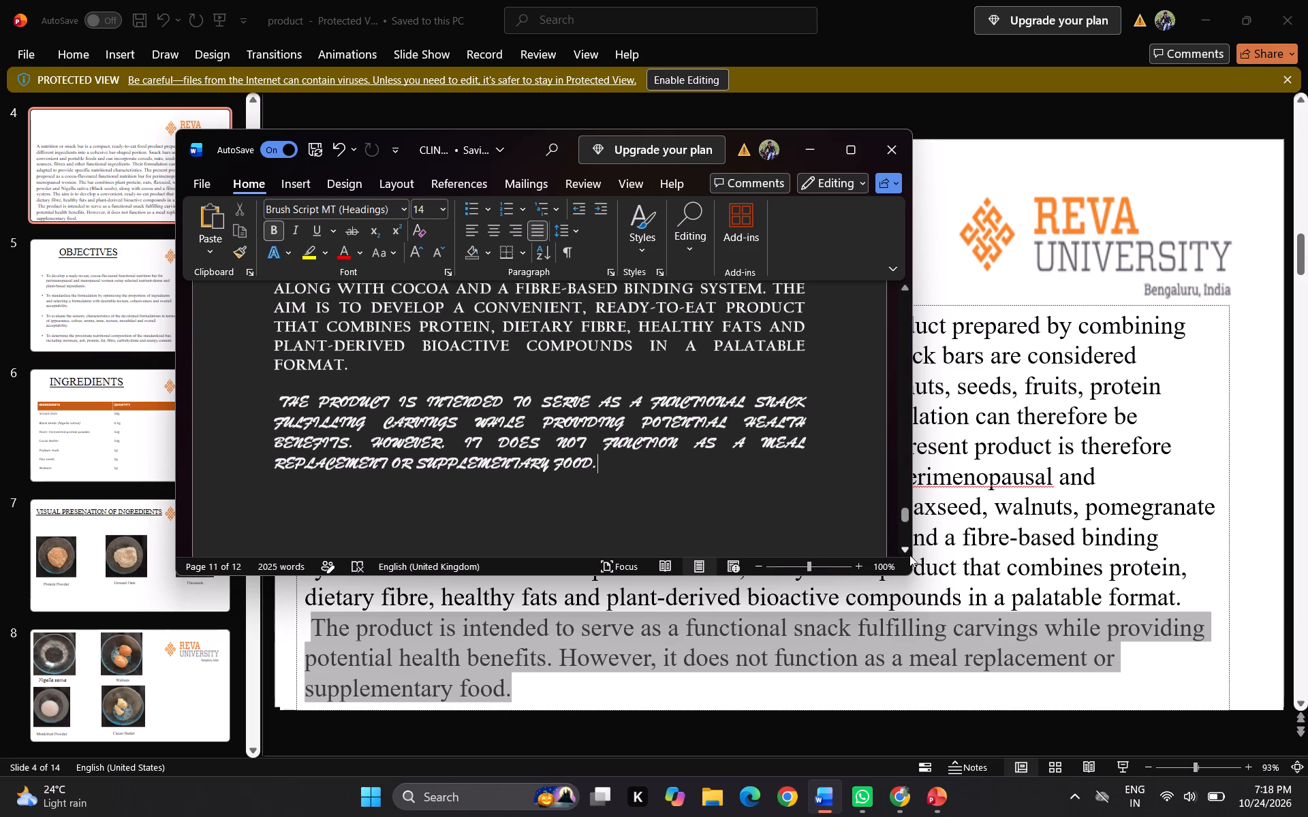
pyautogui.tripleClick(909, 555)
pyautogui.click(909, 555)
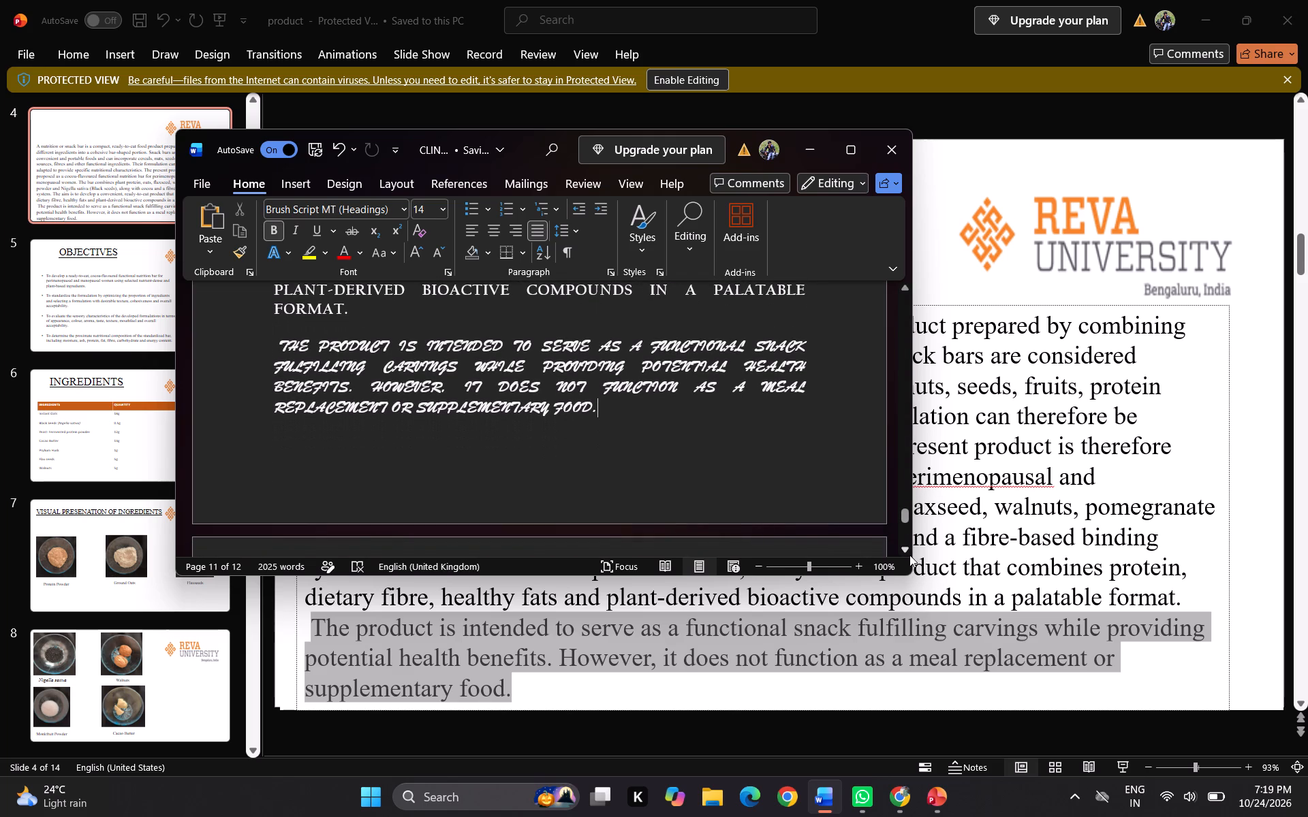
pyautogui.press('Return')
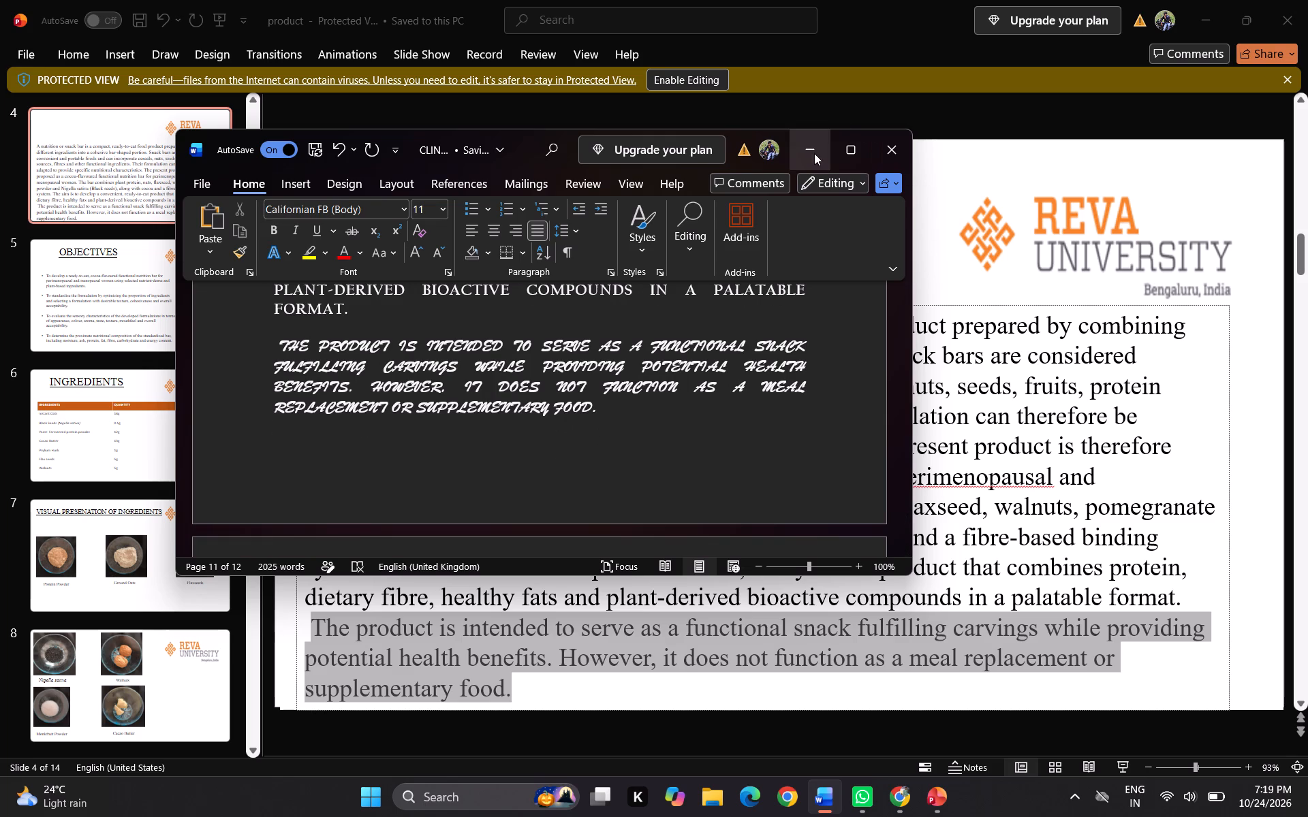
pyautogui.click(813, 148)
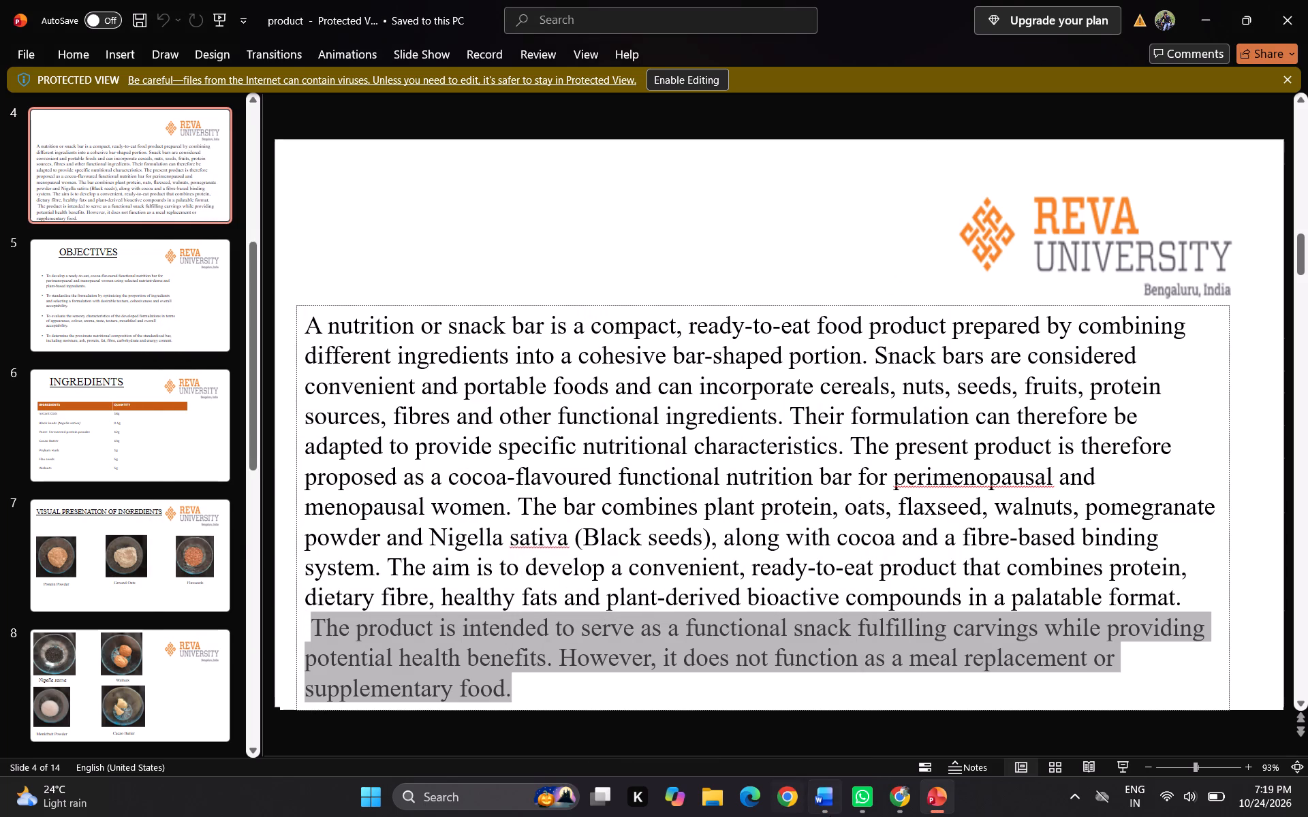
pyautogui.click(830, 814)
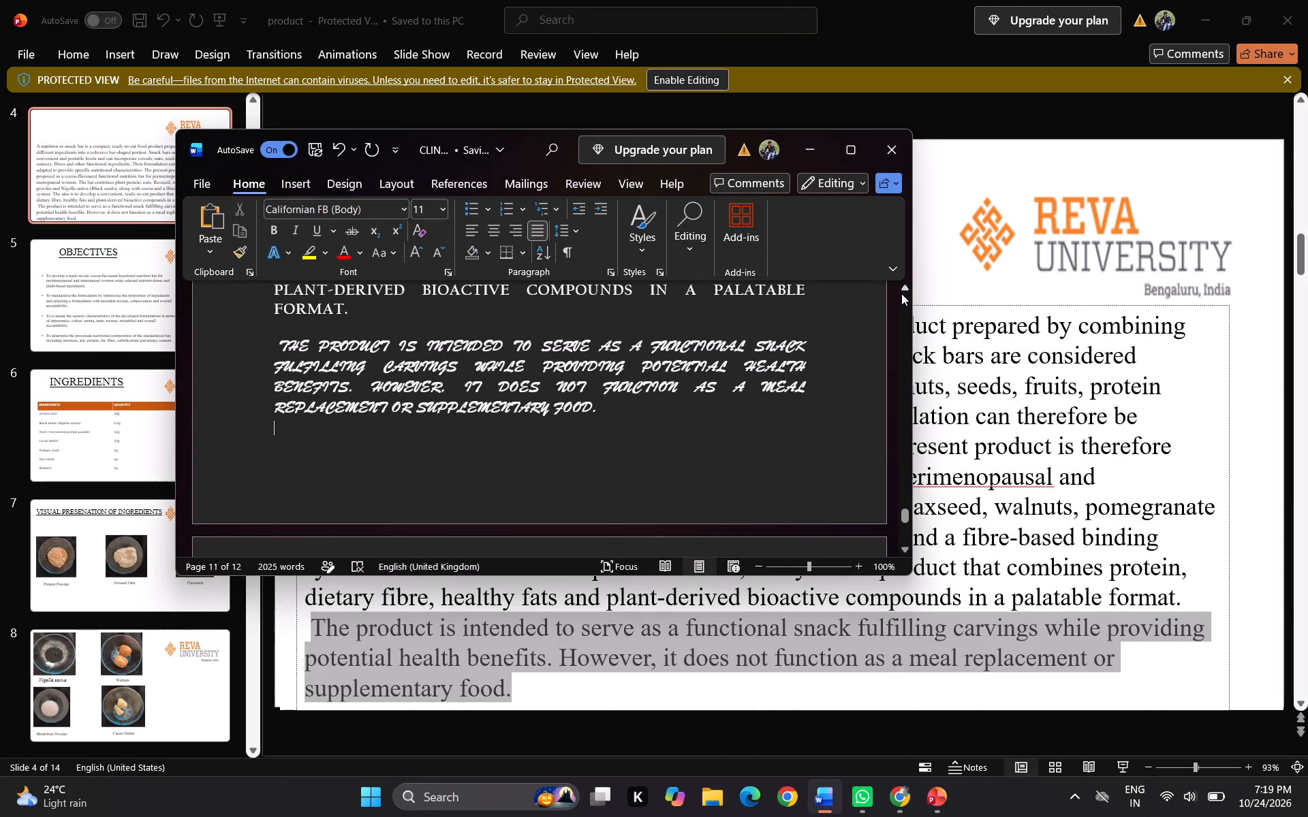
# Extend the "INTRODUCTION" entry in row 2 of the index table with "and objectives".
pyautogui.doubleClick(901, 286)
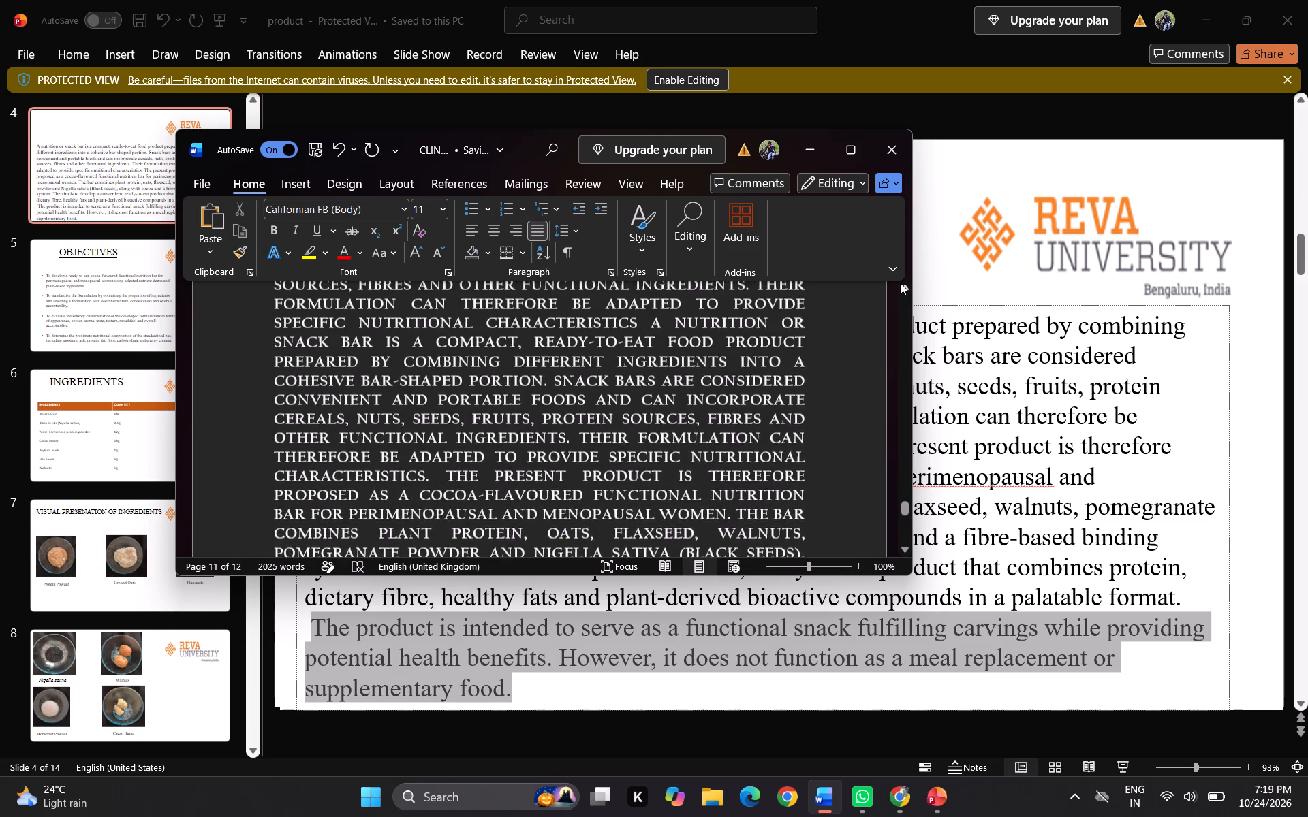
pyautogui.scroll(14, 781, 355)
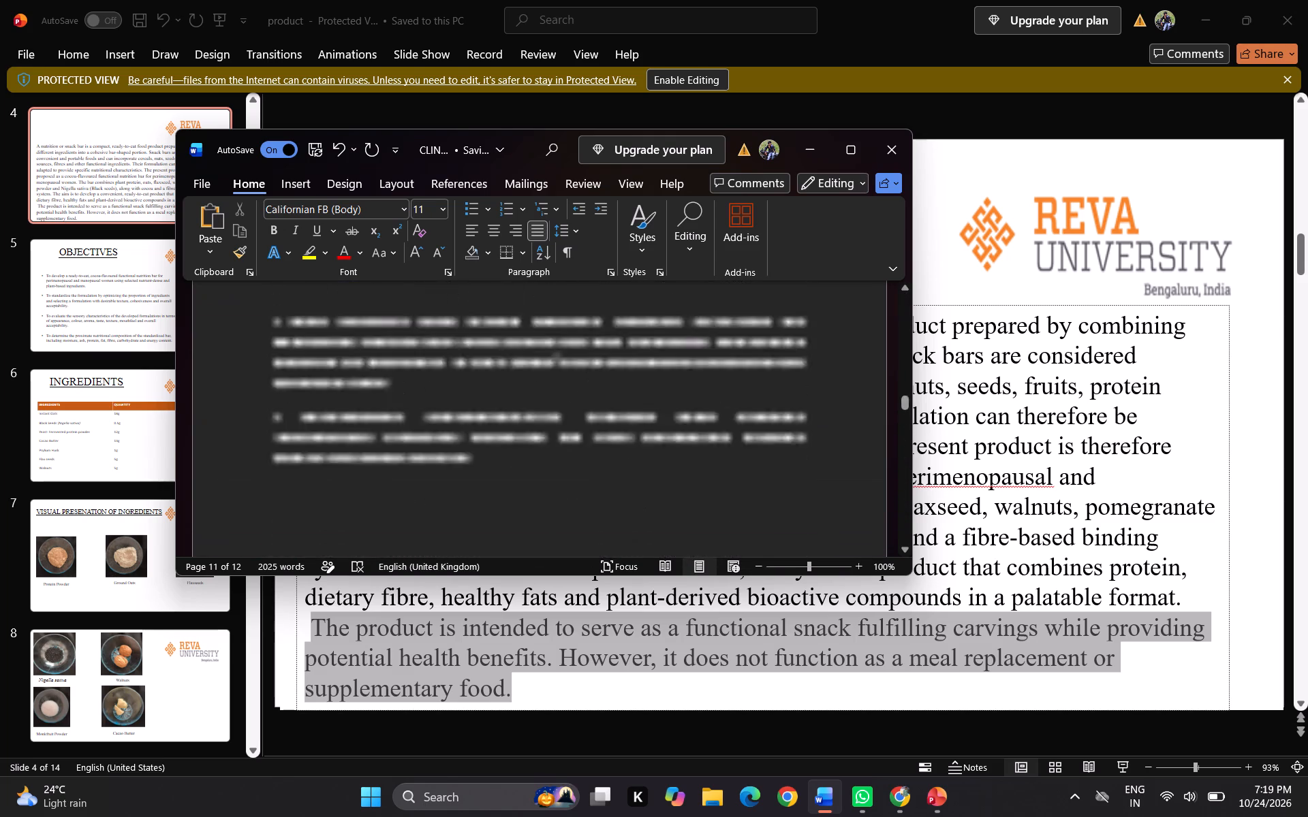
pyautogui.scroll(4, 781, 355)
pyautogui.scroll(-2, 781, 355)
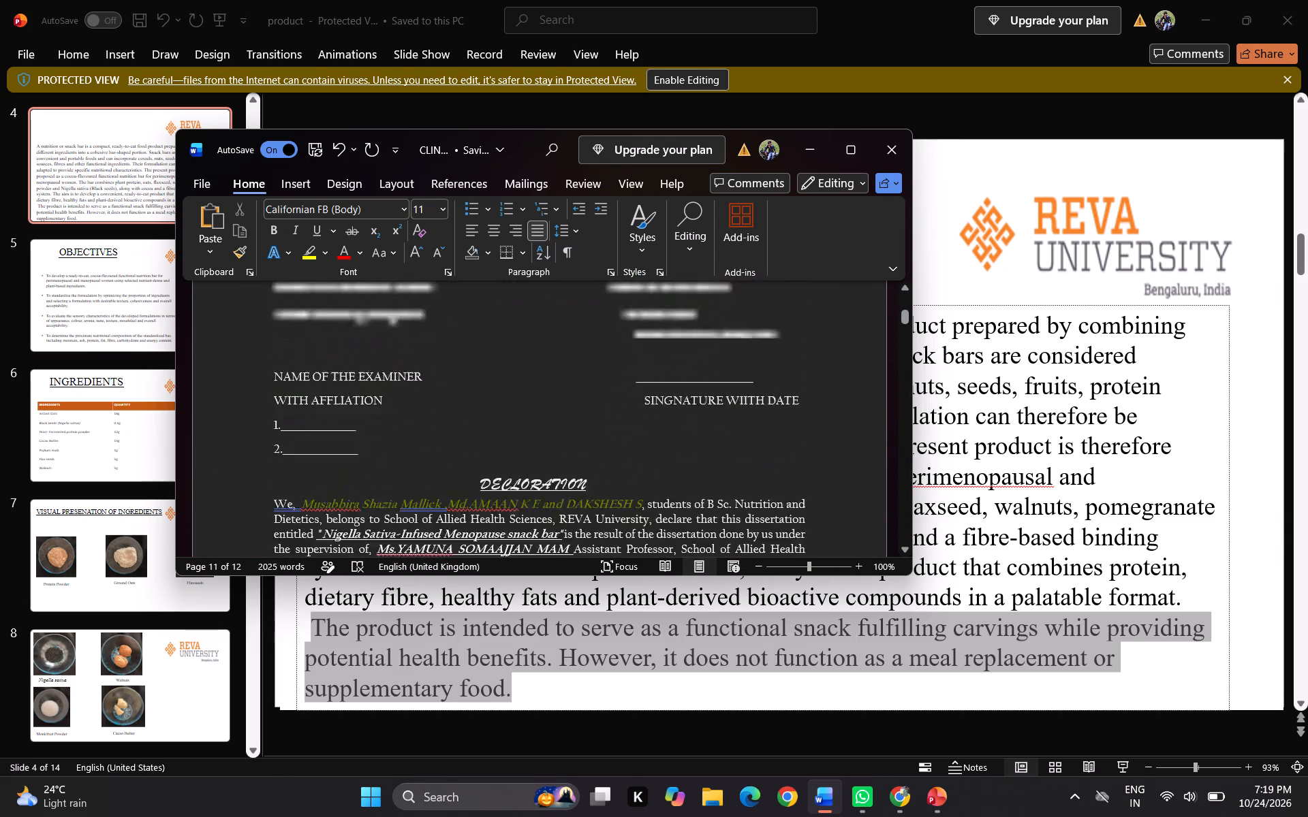
pyautogui.scroll(-4, 781, 355)
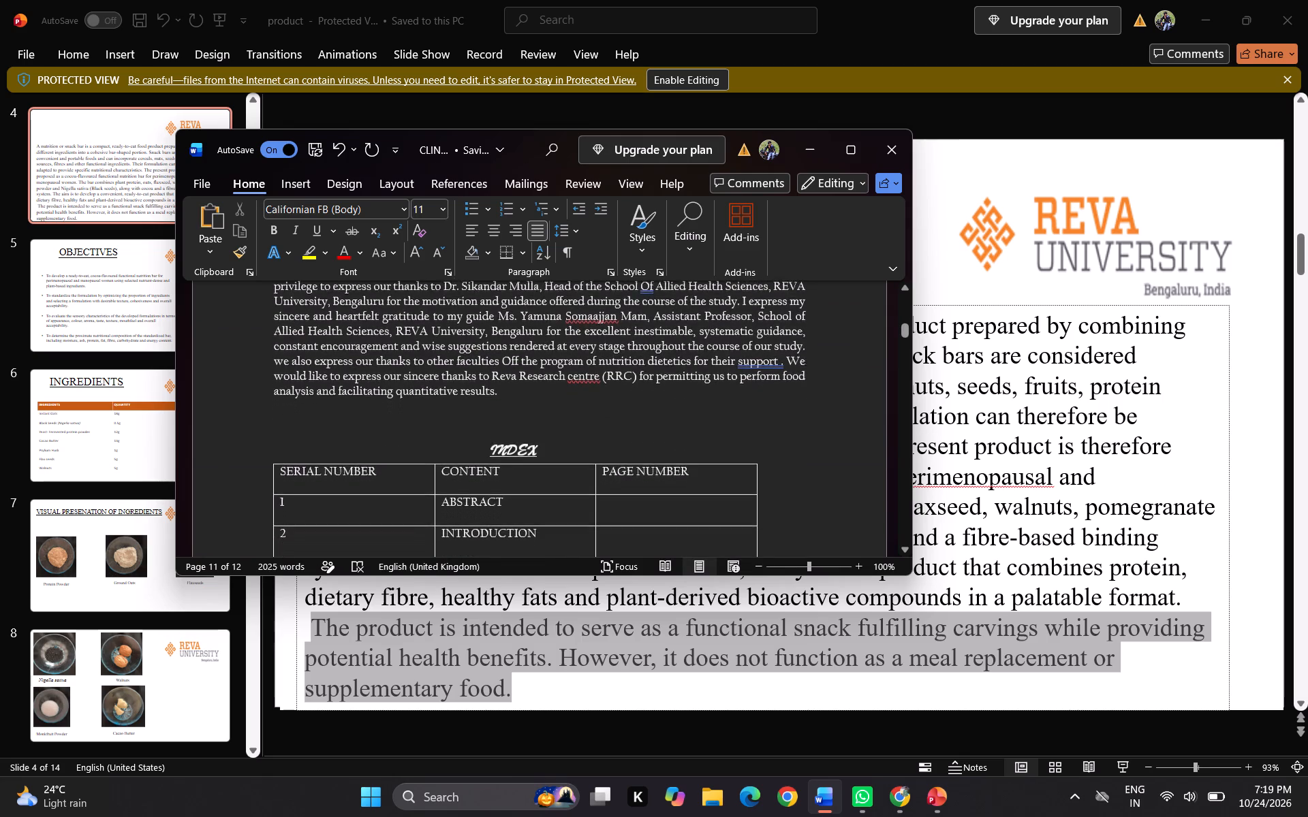
pyautogui.scroll(-2, 781, 355)
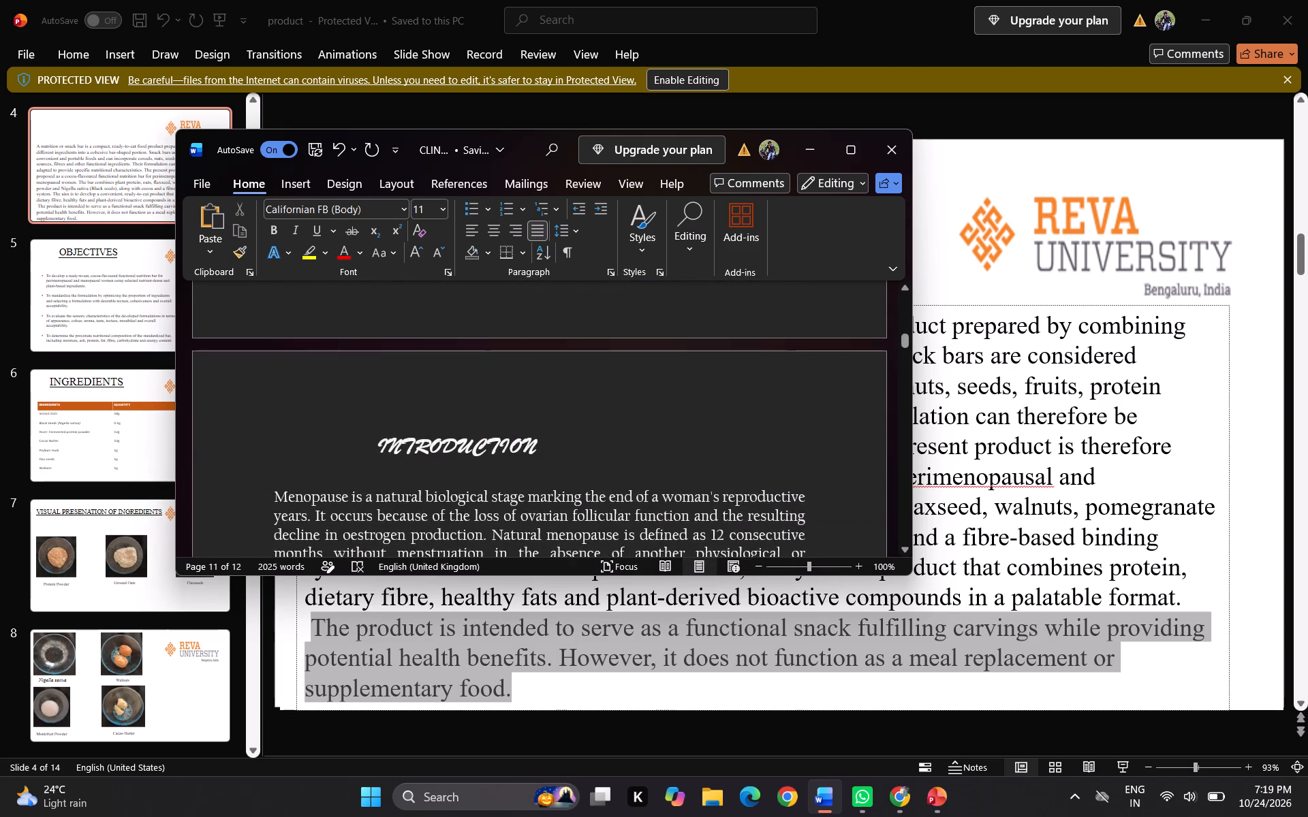
pyautogui.scroll(3, 781, 355)
pyautogui.hscroll(-1, 781, 355)
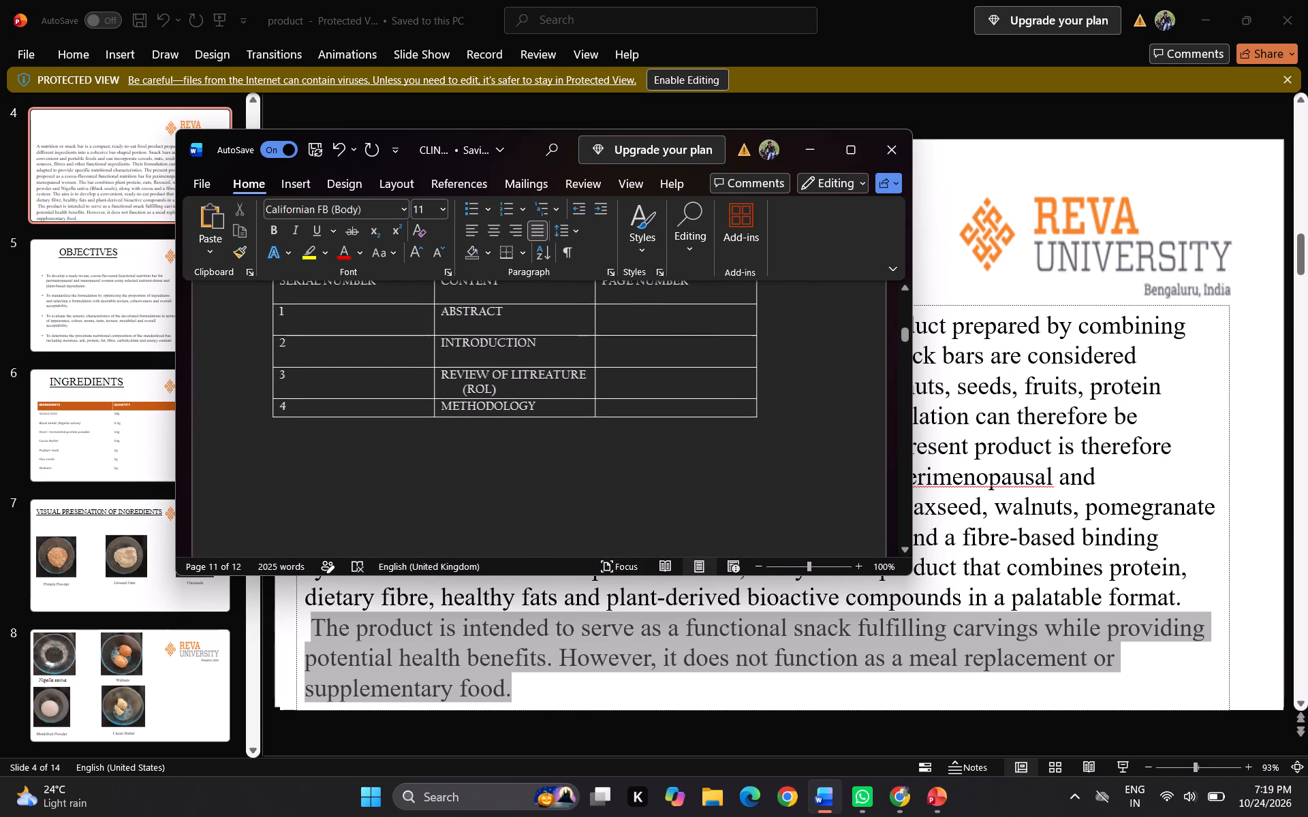
pyautogui.hscroll(-1, 781, 355)
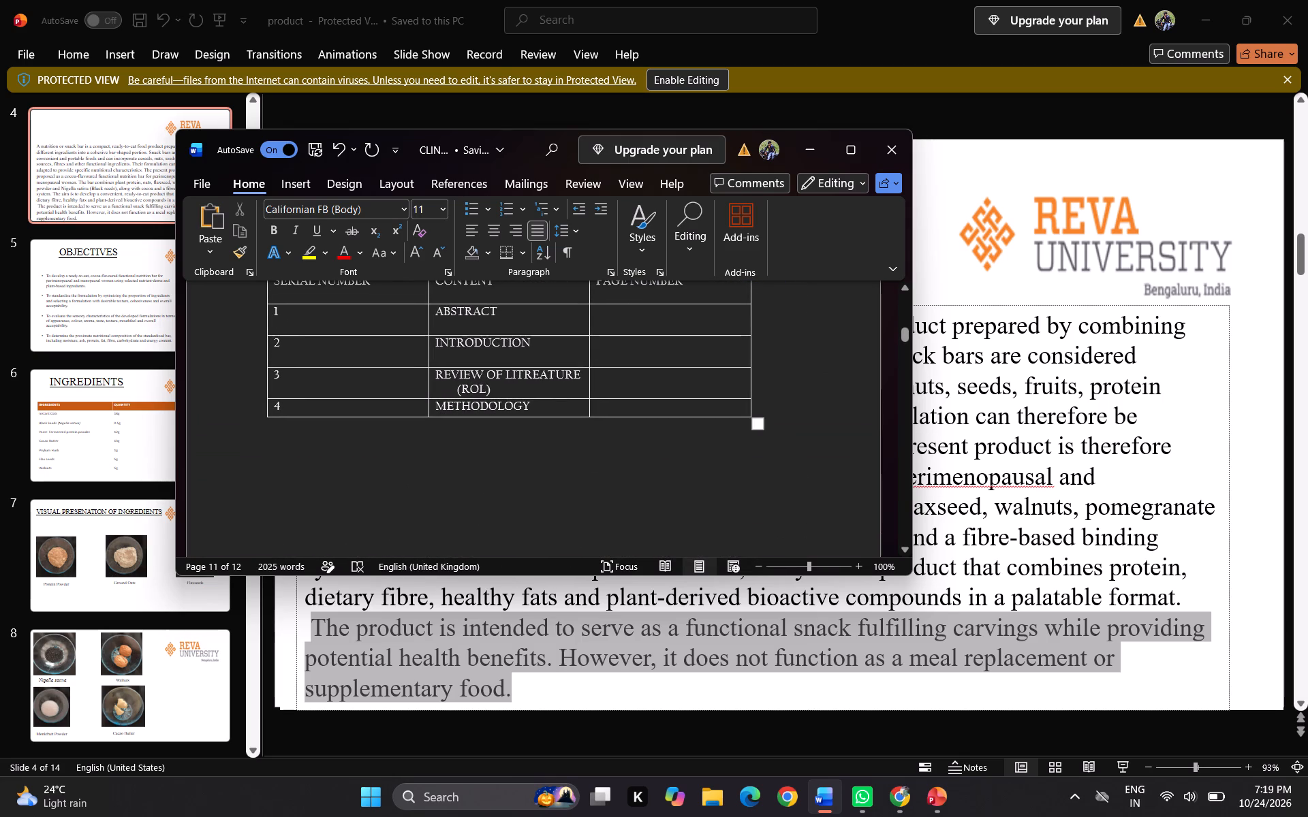
pyautogui.scroll(1, 533, 414)
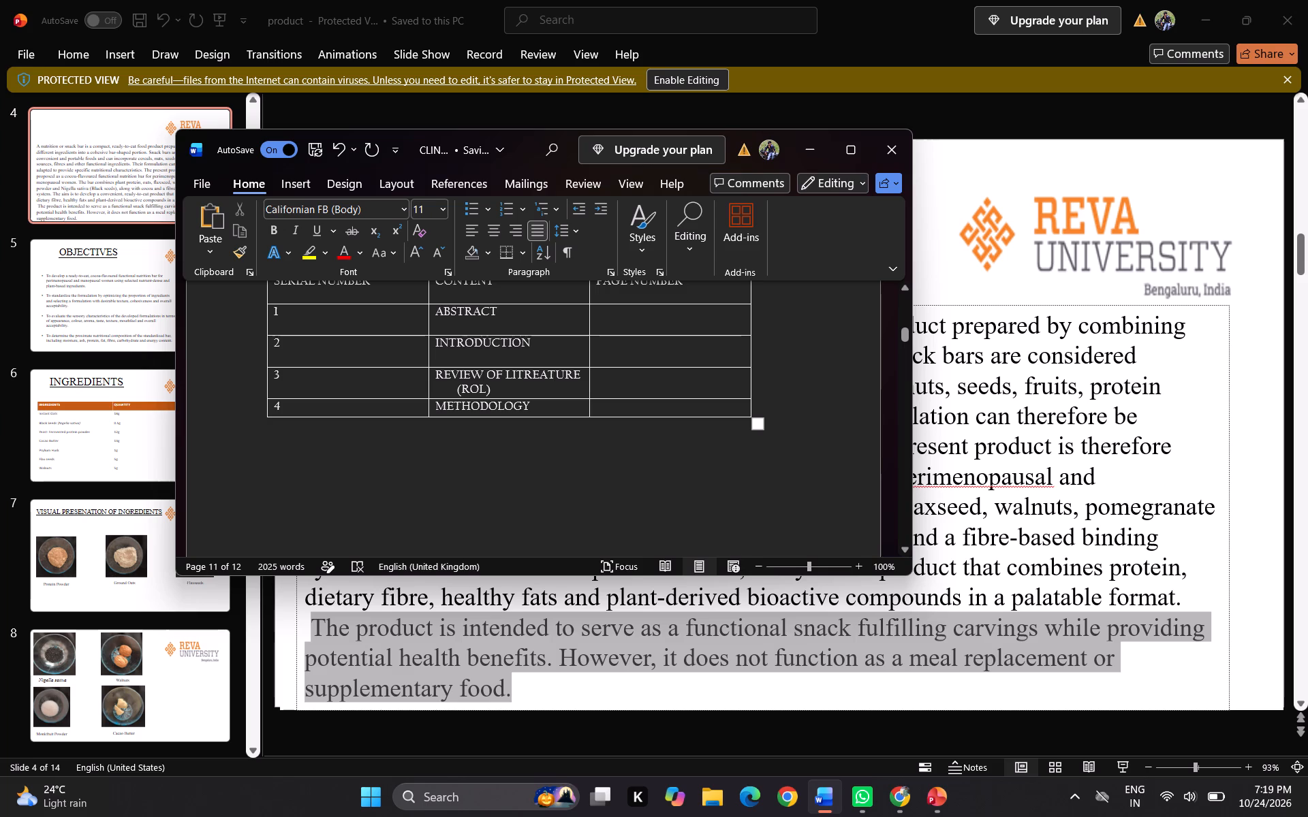
pyautogui.click(542, 351)
pyautogui.press('space')
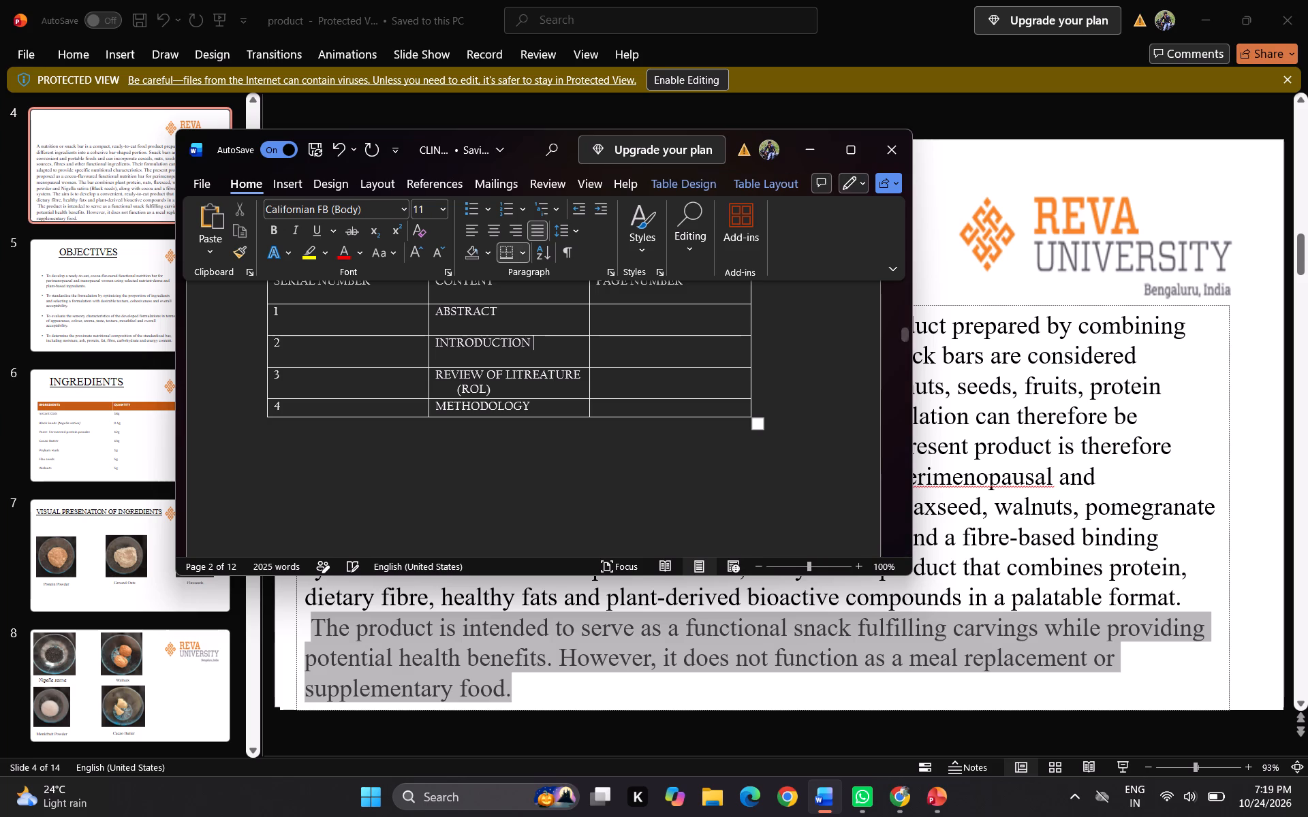
pyautogui.write('and object')
pyautogui.write('ives')
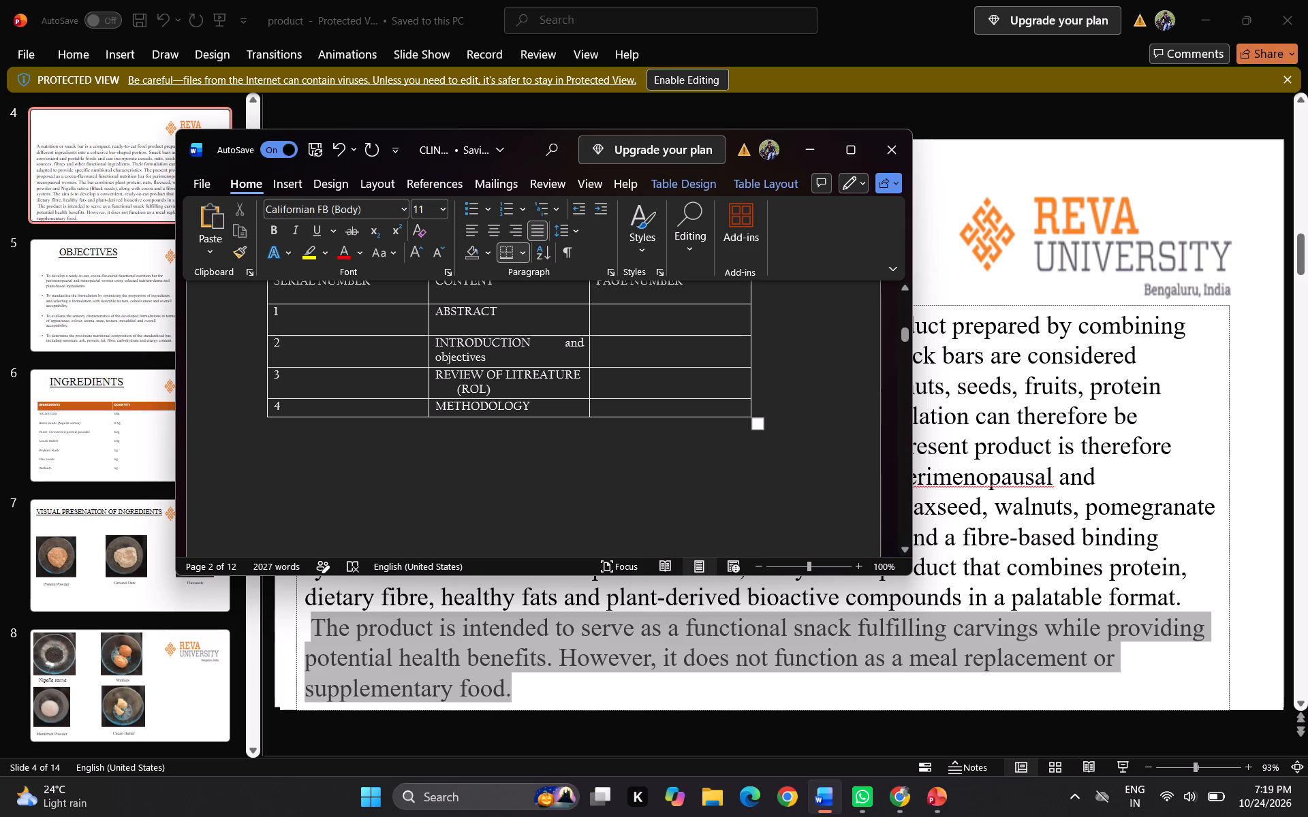
pyautogui.click(563, 340)
pyautogui.press('BackSpace')
pyautogui.press('space')
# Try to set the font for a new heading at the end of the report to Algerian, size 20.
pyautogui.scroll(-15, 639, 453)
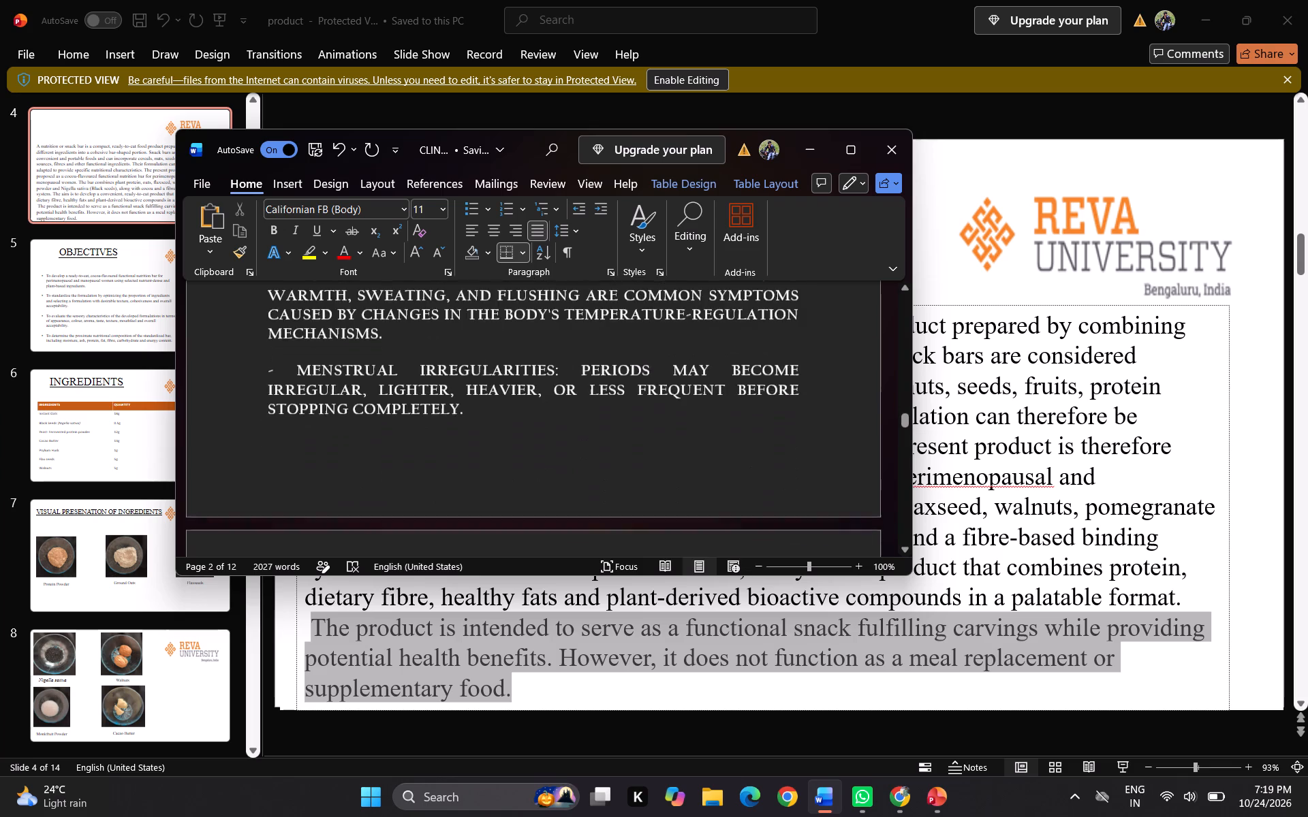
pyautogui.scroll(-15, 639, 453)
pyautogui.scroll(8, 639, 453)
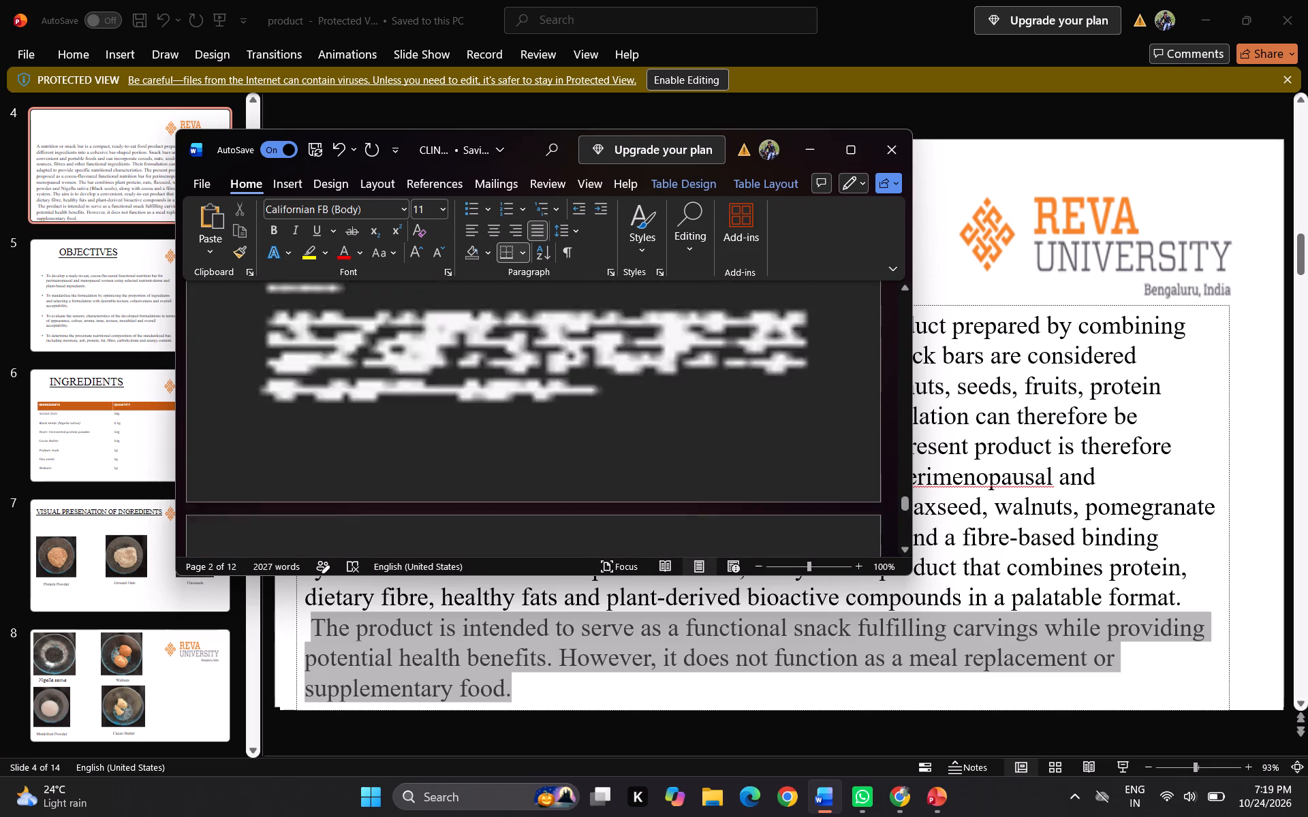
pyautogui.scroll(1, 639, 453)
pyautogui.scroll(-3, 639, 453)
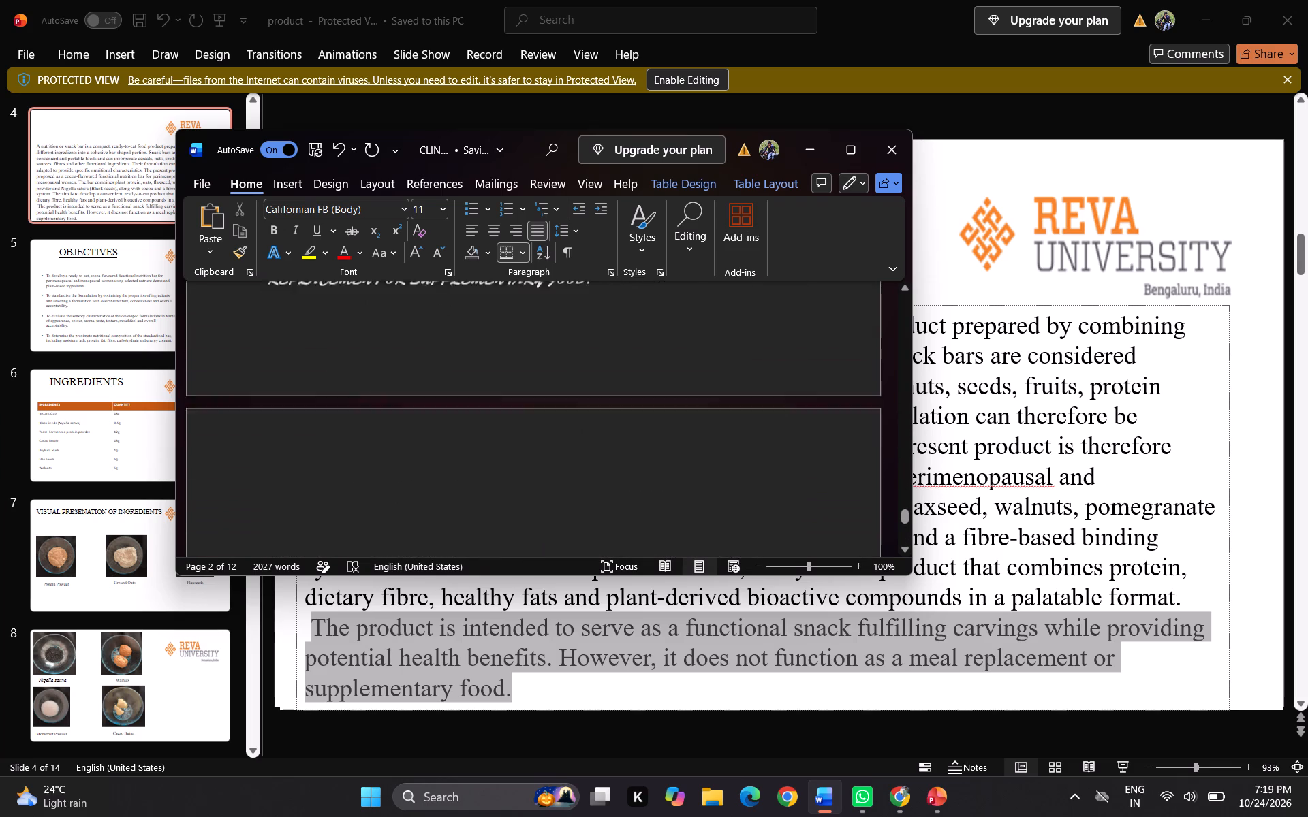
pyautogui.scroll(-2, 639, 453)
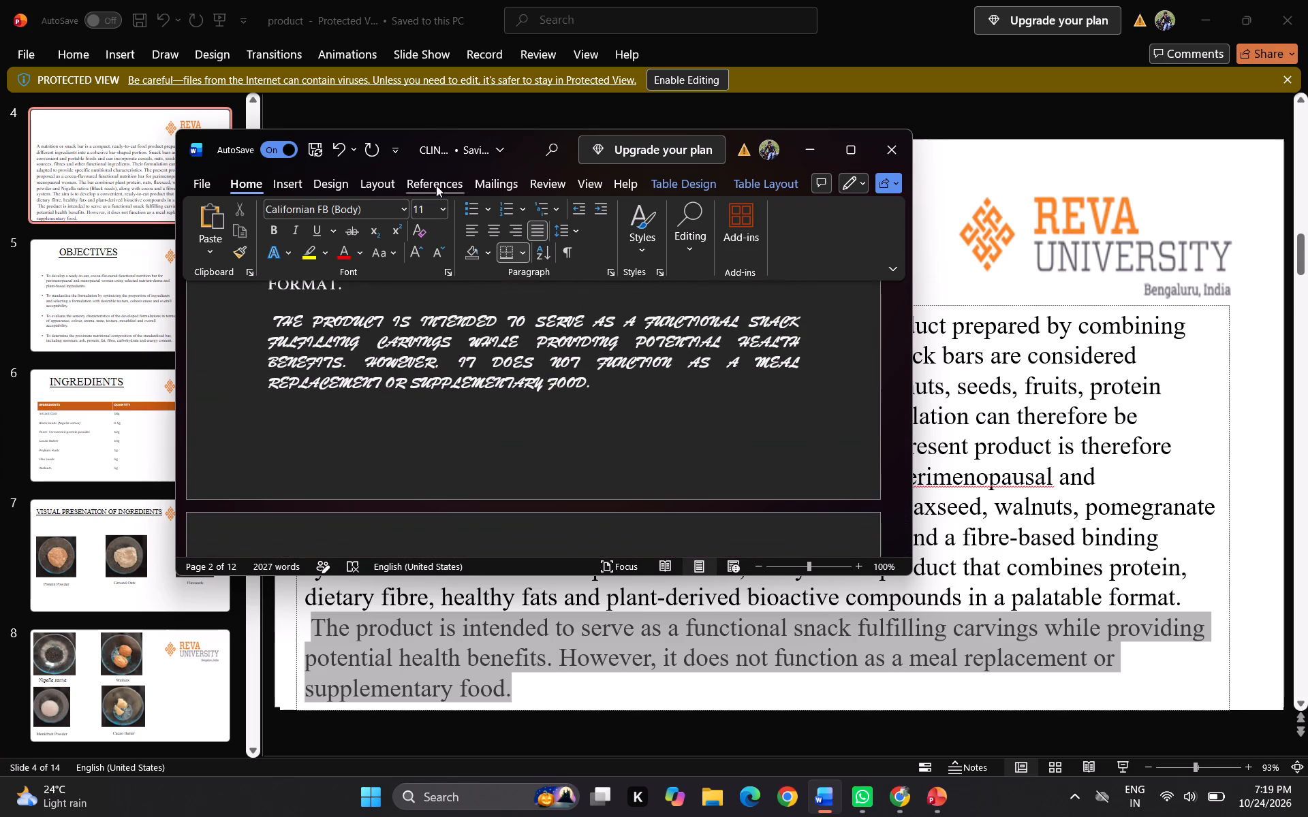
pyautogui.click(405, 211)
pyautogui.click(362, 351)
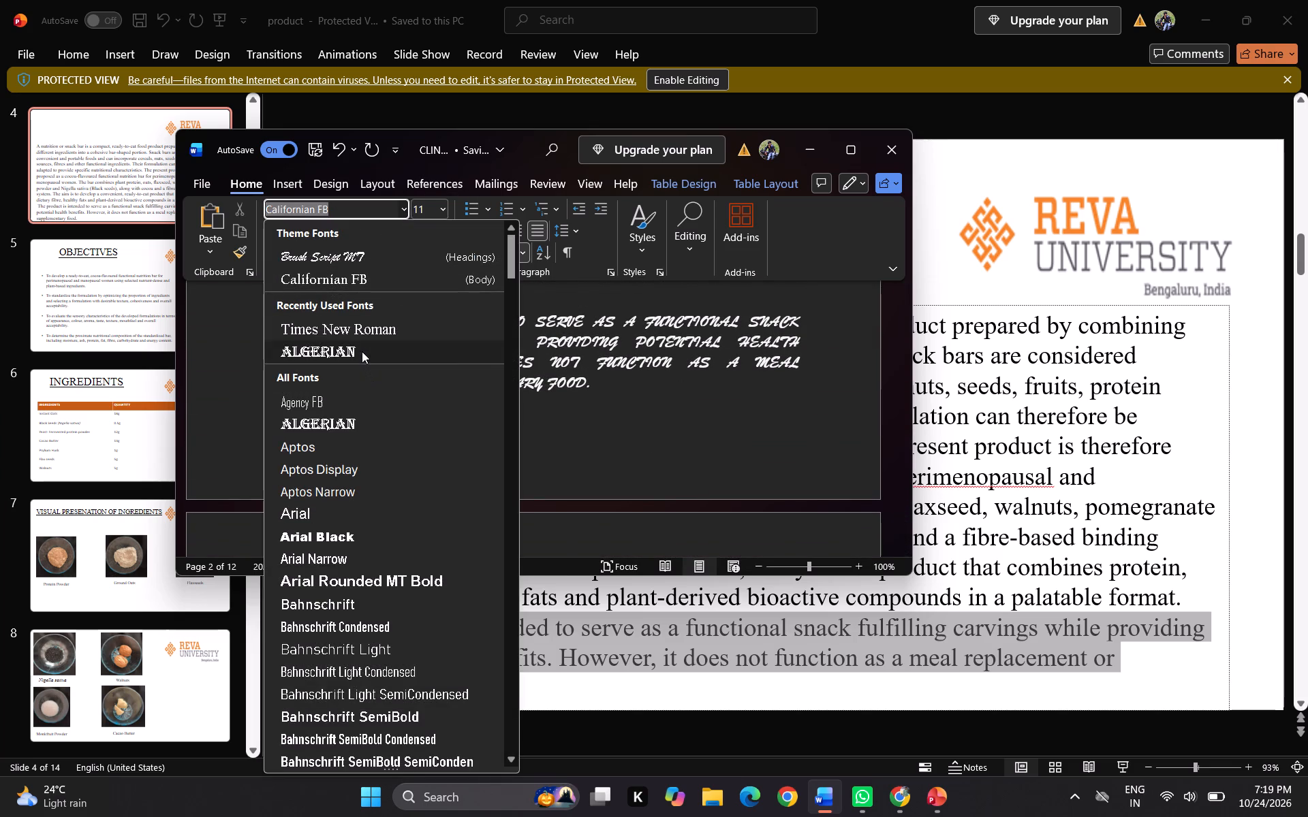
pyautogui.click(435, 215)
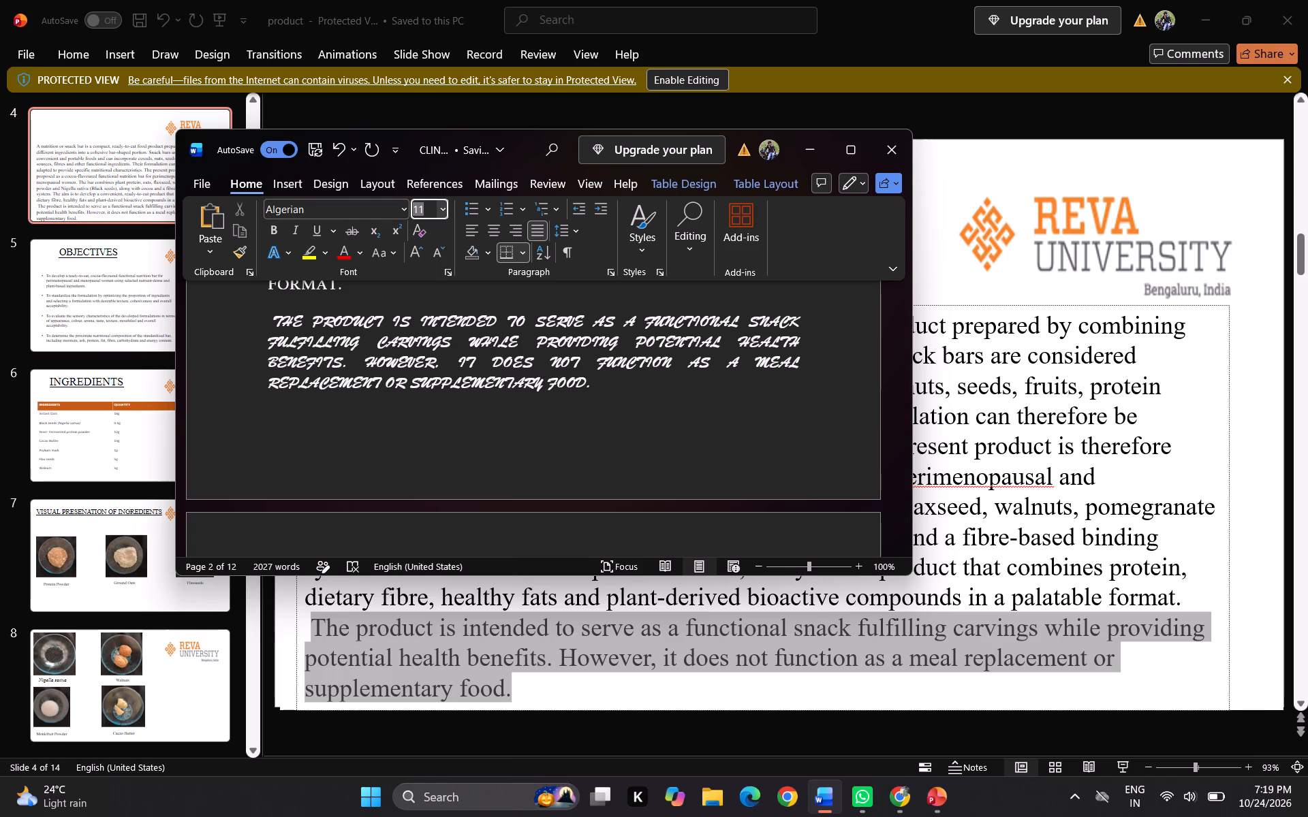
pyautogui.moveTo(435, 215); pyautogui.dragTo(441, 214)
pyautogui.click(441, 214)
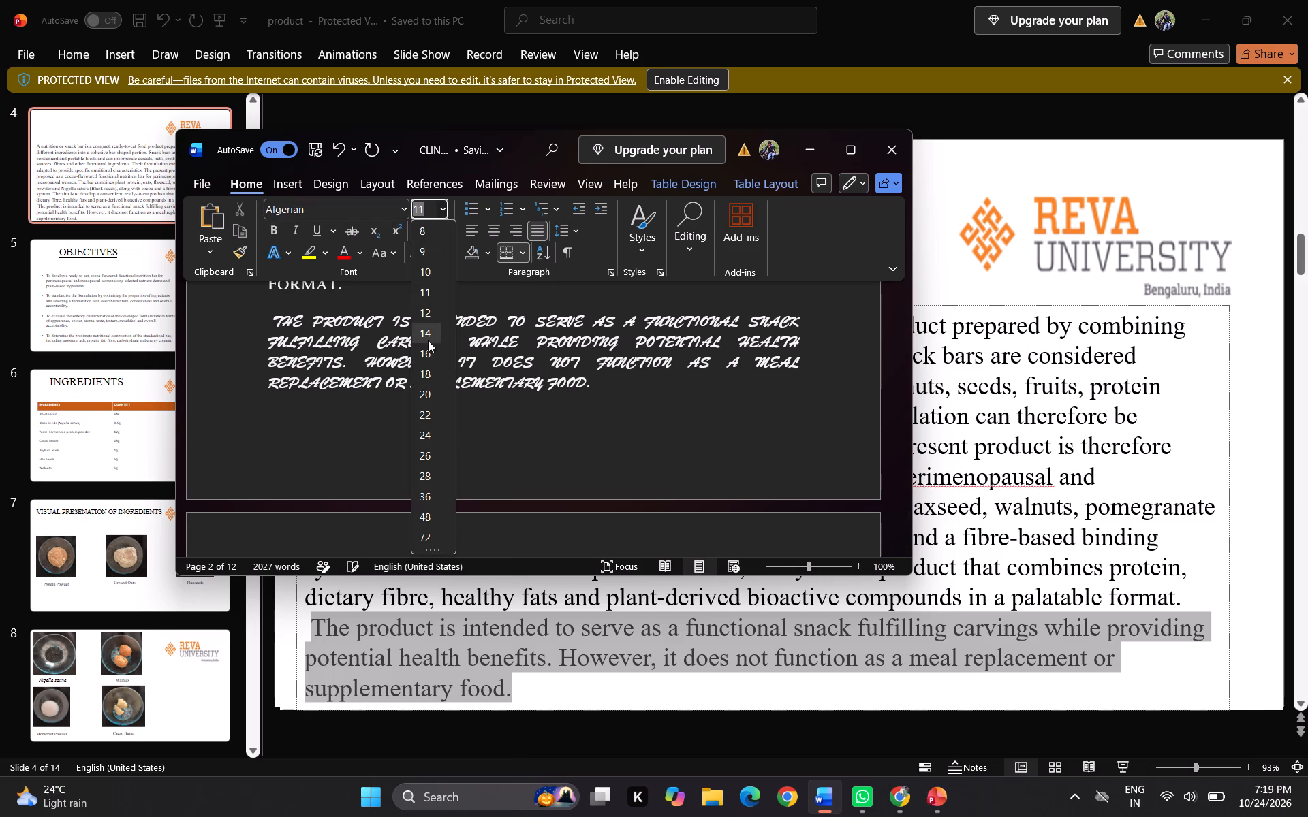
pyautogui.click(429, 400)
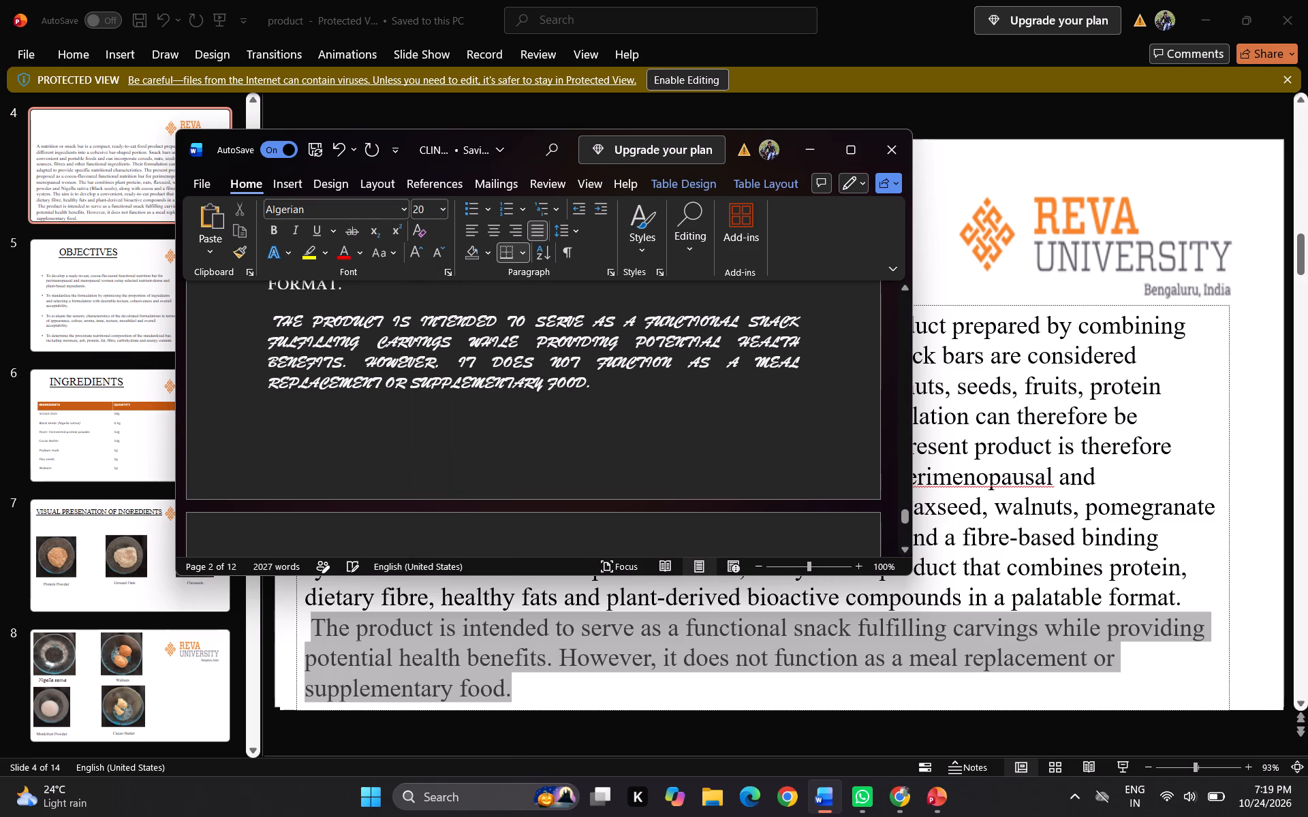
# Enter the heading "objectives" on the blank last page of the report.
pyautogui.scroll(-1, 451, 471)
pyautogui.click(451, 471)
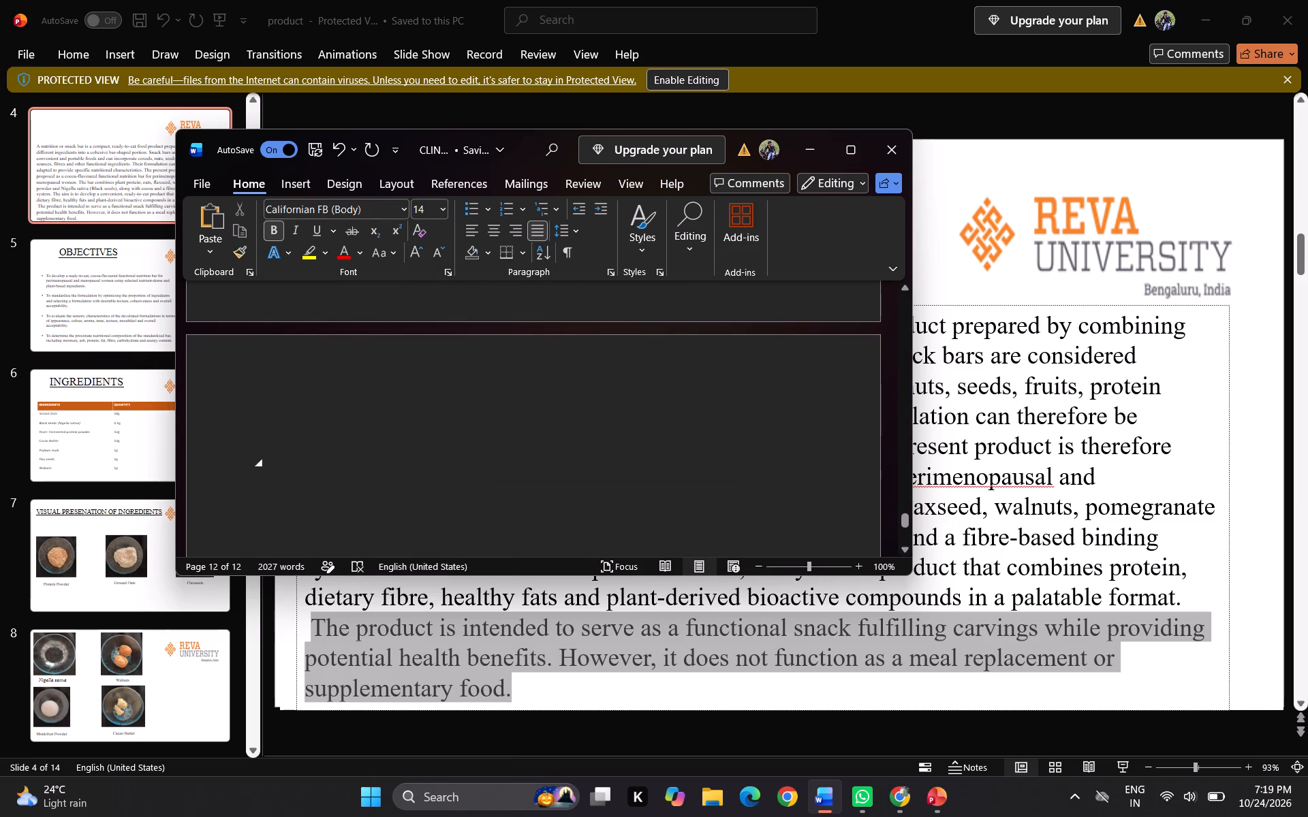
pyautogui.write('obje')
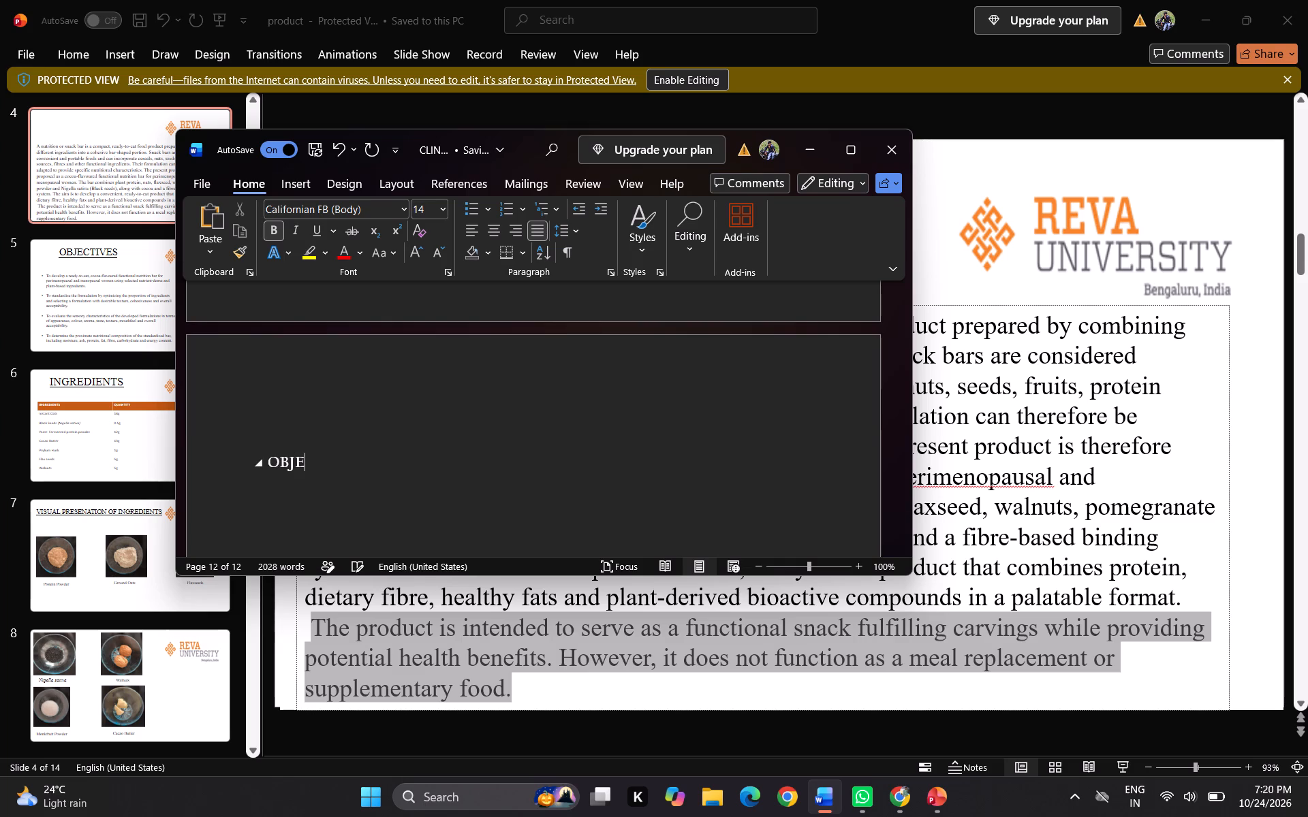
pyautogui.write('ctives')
# Delete the "objectives" heading and the text before it back to "supplementary", including the word "food.".
pyautogui.press('BackSpace')
pyautogui.press('BackSpace')
pyautogui.press('BackSpace')
pyautogui.press('BackSpace')
pyautogui.press('BackSpace')
pyautogui.press('BackSpace')
pyautogui.press('BackSpace')
pyautogui.press('BackSpace')
pyautogui.press('BackSpace')
pyautogui.press('BackSpace')
pyautogui.press('BackSpace')
pyautogui.press('BackSpace')
pyautogui.press('BackSpace')
pyautogui.press('BackSpace')
pyautogui.press('BackSpace')
pyautogui.press('BackSpace')
pyautogui.press('BackSpace')
pyautogui.press('BackSpace')
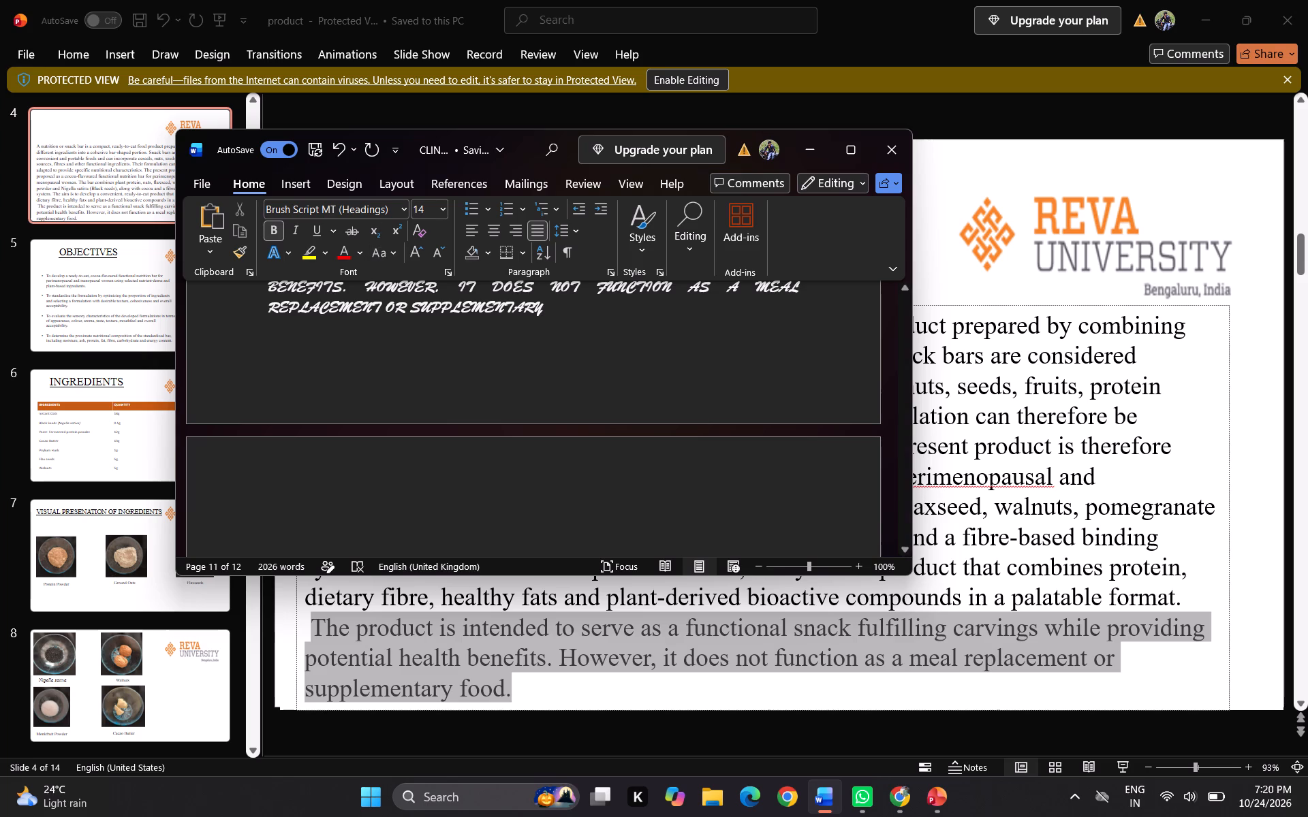
# Set the font after "supplementary" to Algerian, size 20, and add two paragraph breaks to continue on the last page.
pyautogui.click(403, 214)
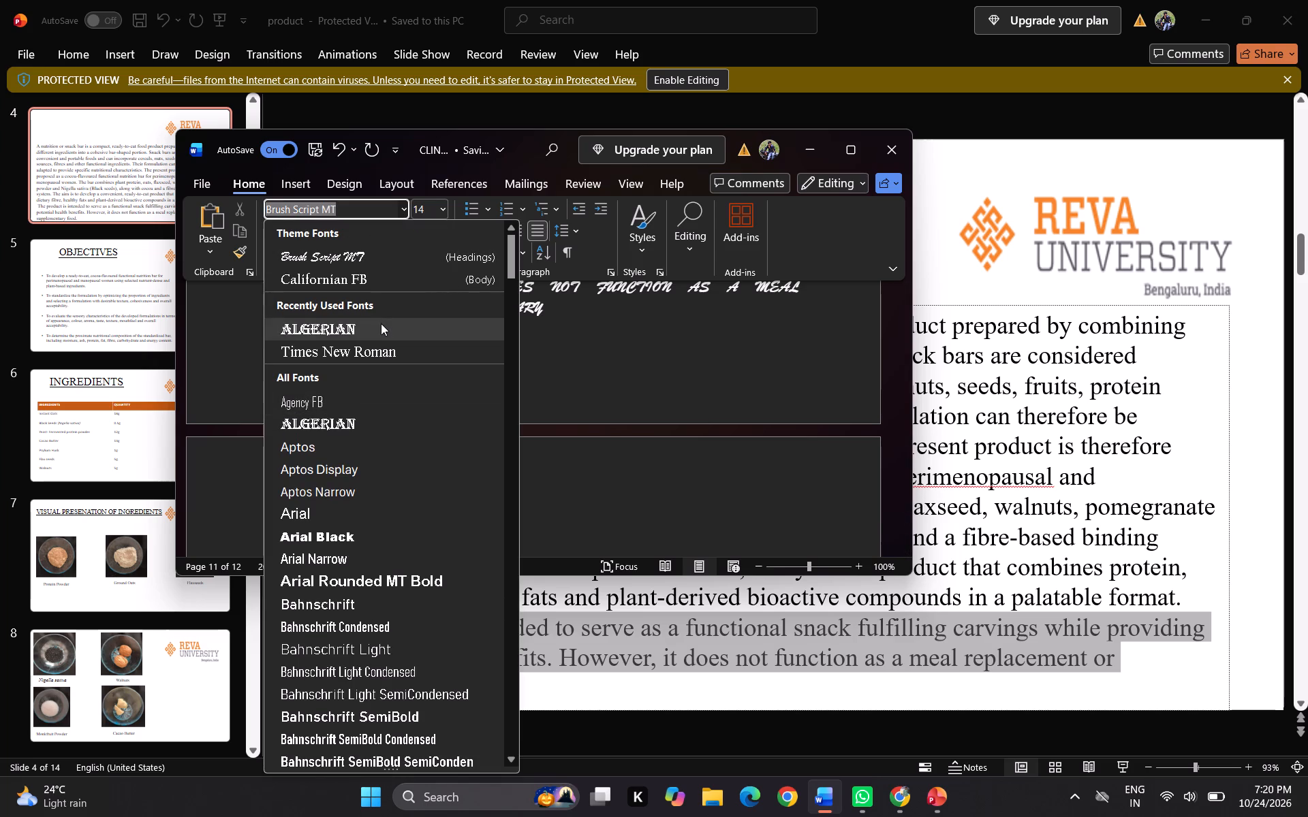
pyautogui.click(381, 324)
pyautogui.click(441, 205)
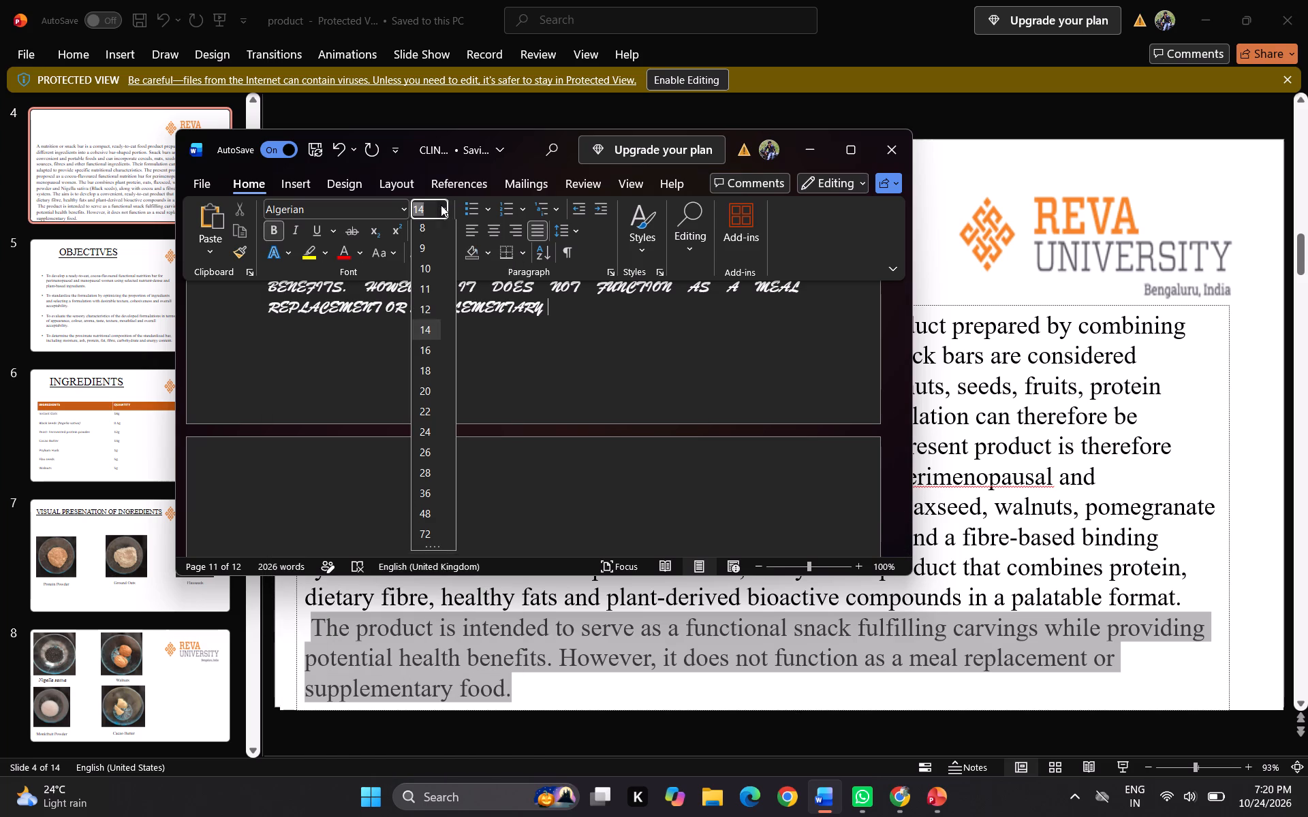
pyautogui.click(429, 392)
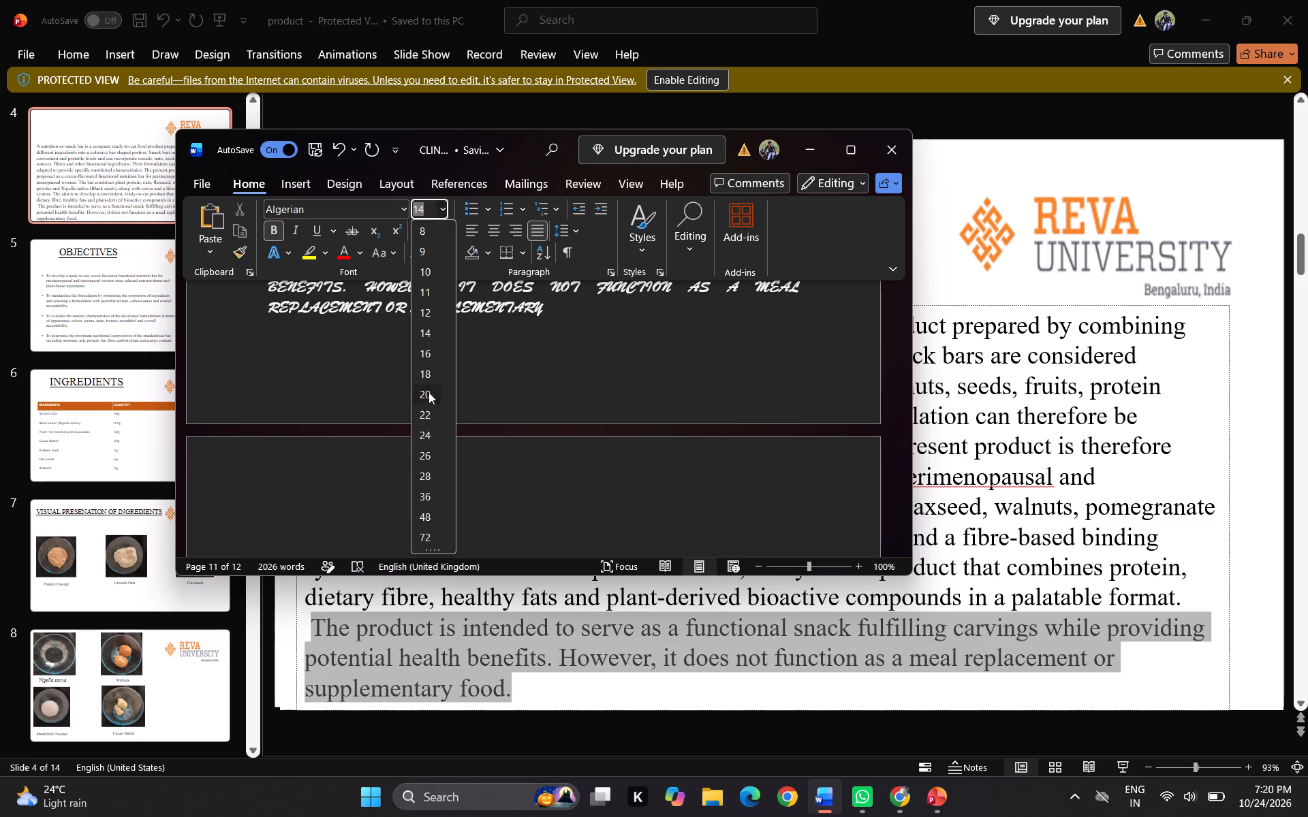
pyautogui.scroll(-1, 474, 460)
pyautogui.press('Return')
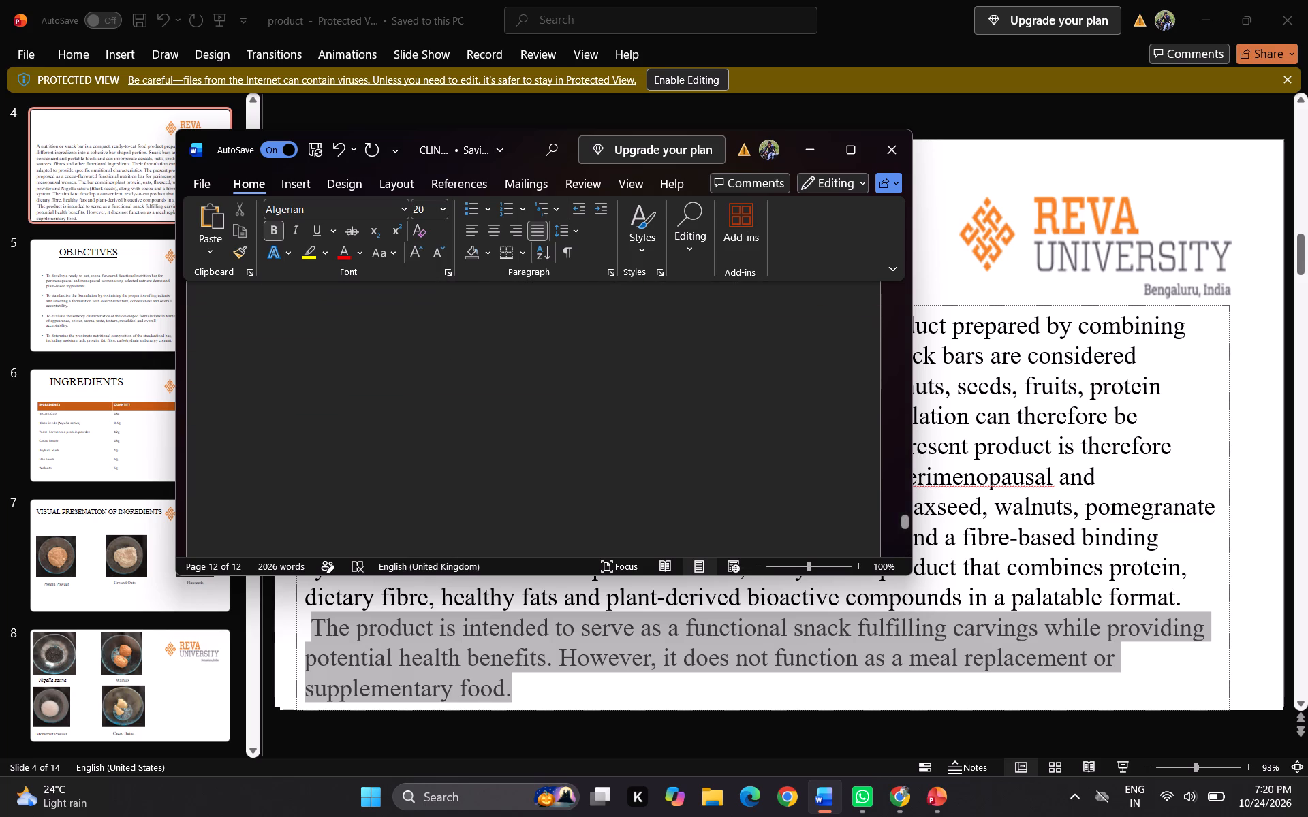
pyautogui.press('Return')
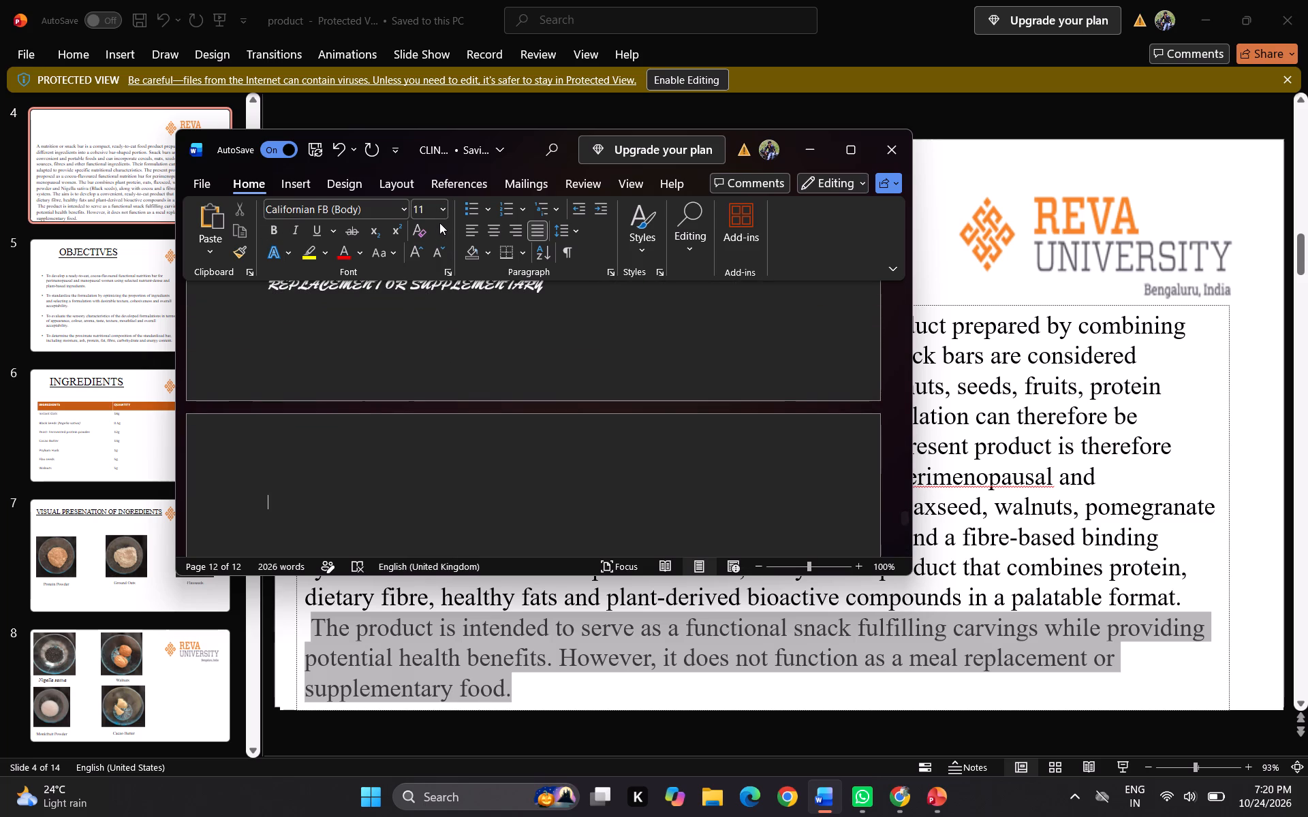
# Set the font at the insertion point on the report's last page to Algerian, size 20.
pyautogui.click(403, 212)
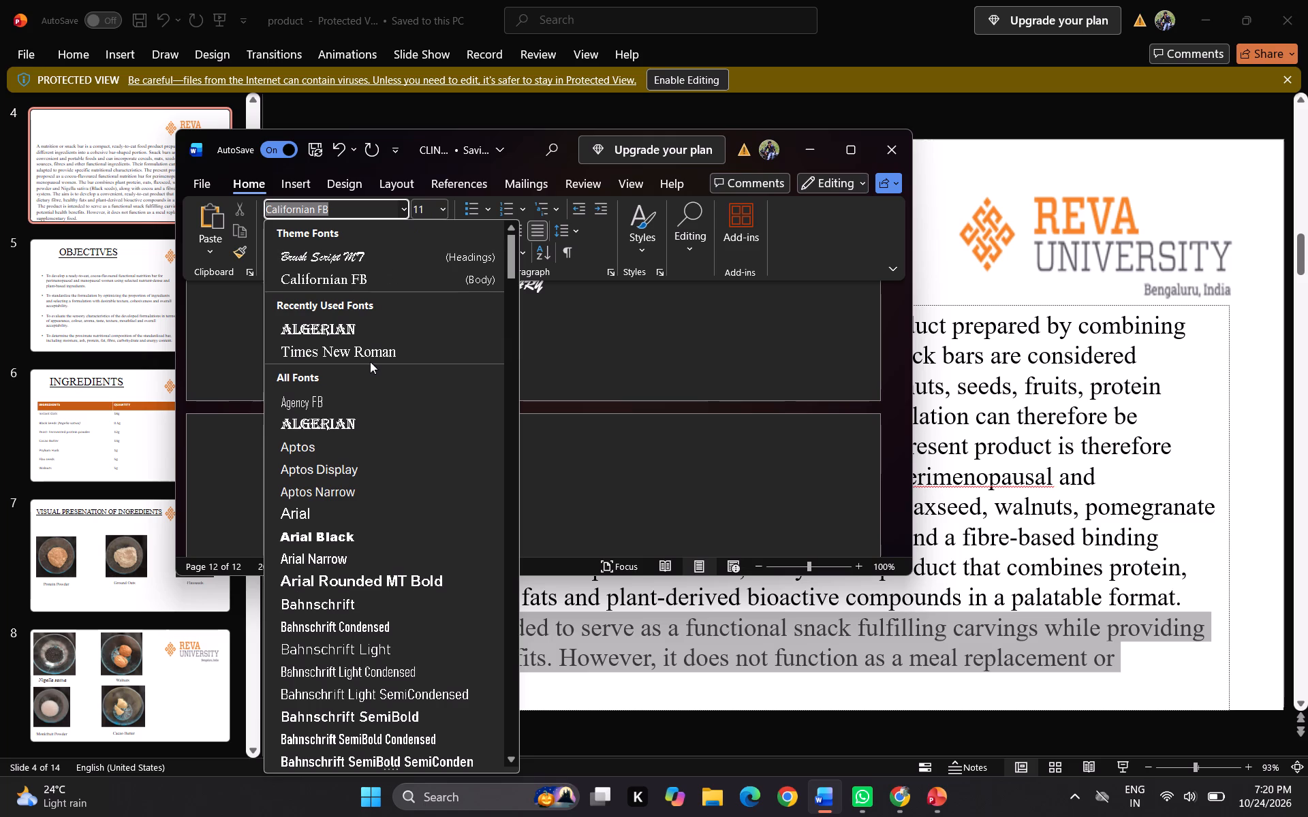
pyautogui.click(365, 338)
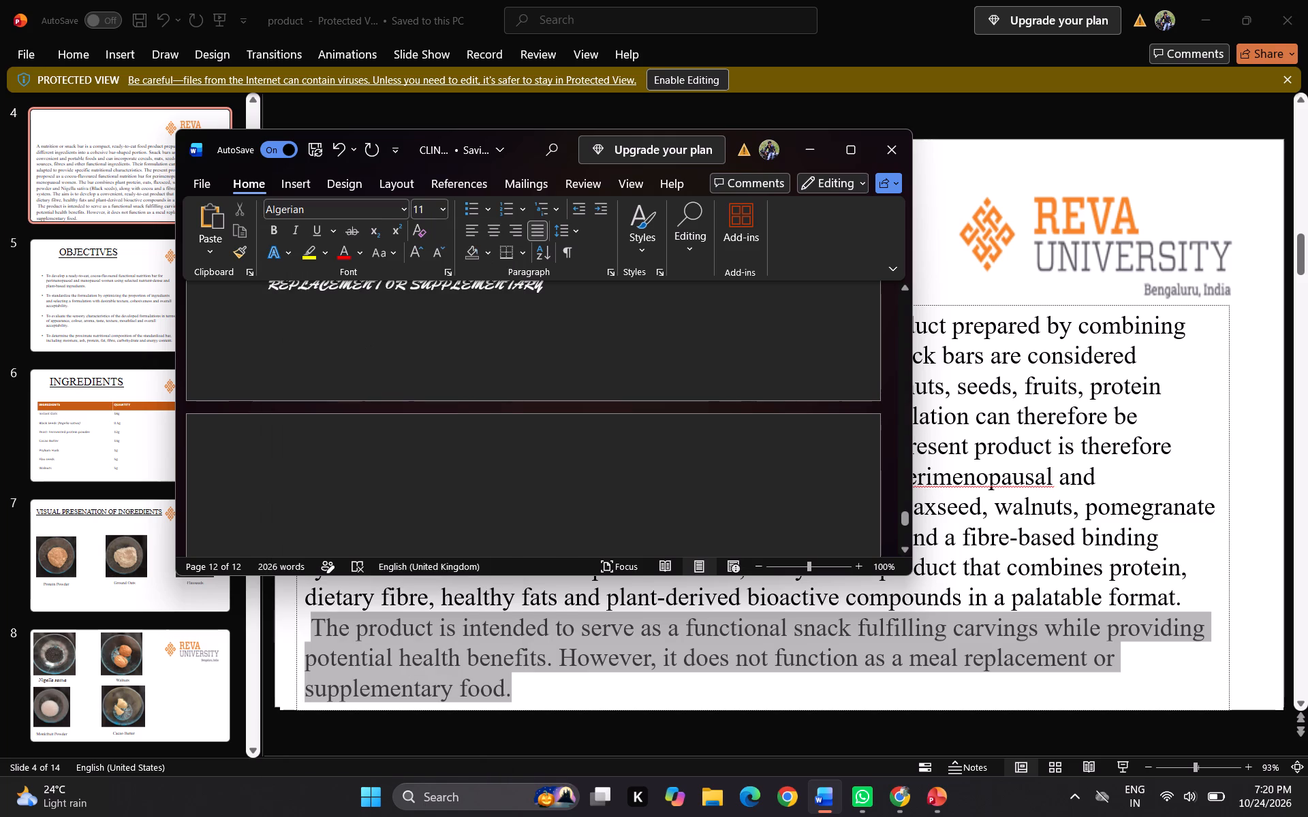
pyautogui.click(433, 215)
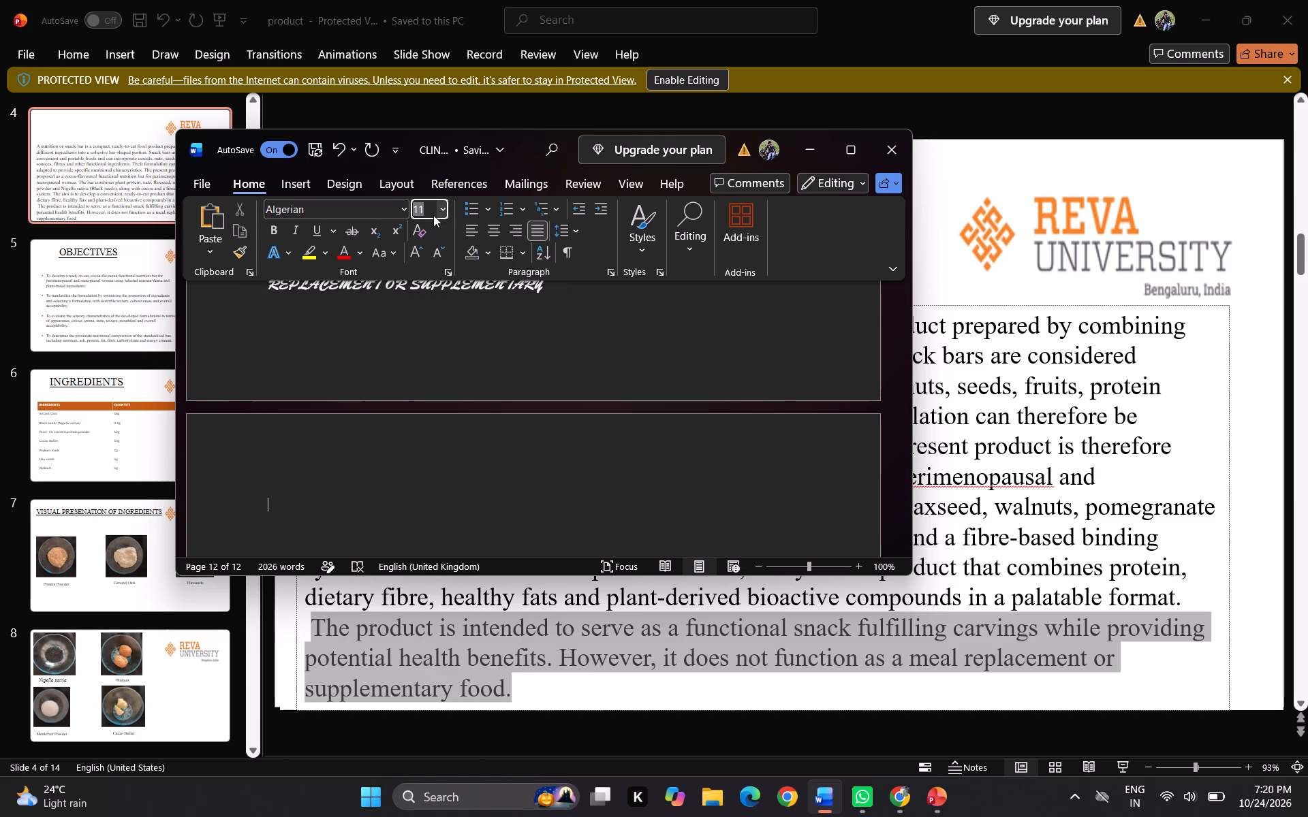
pyautogui.press('Down')
pyautogui.press('Insert')
pyautogui.press('Down')
pyautogui.press('Insert')
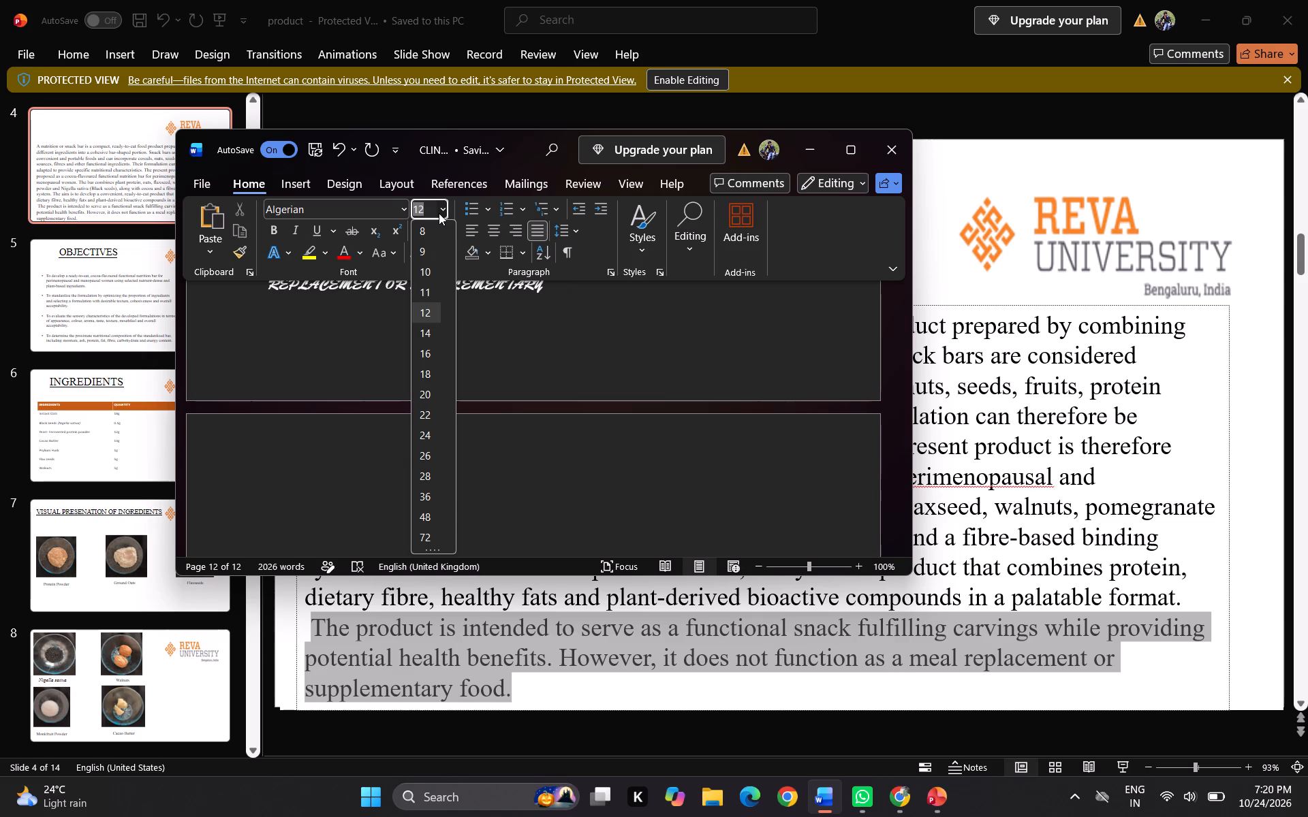
pyautogui.press('BackSpace')
pyautogui.press('BackSpace')
pyautogui.press('Down')
pyautogui.press('Insert')
pyautogui.press('BackSpace')
pyautogui.press('BackSpace')
pyautogui.press('Down')
pyautogui.press('Insert')
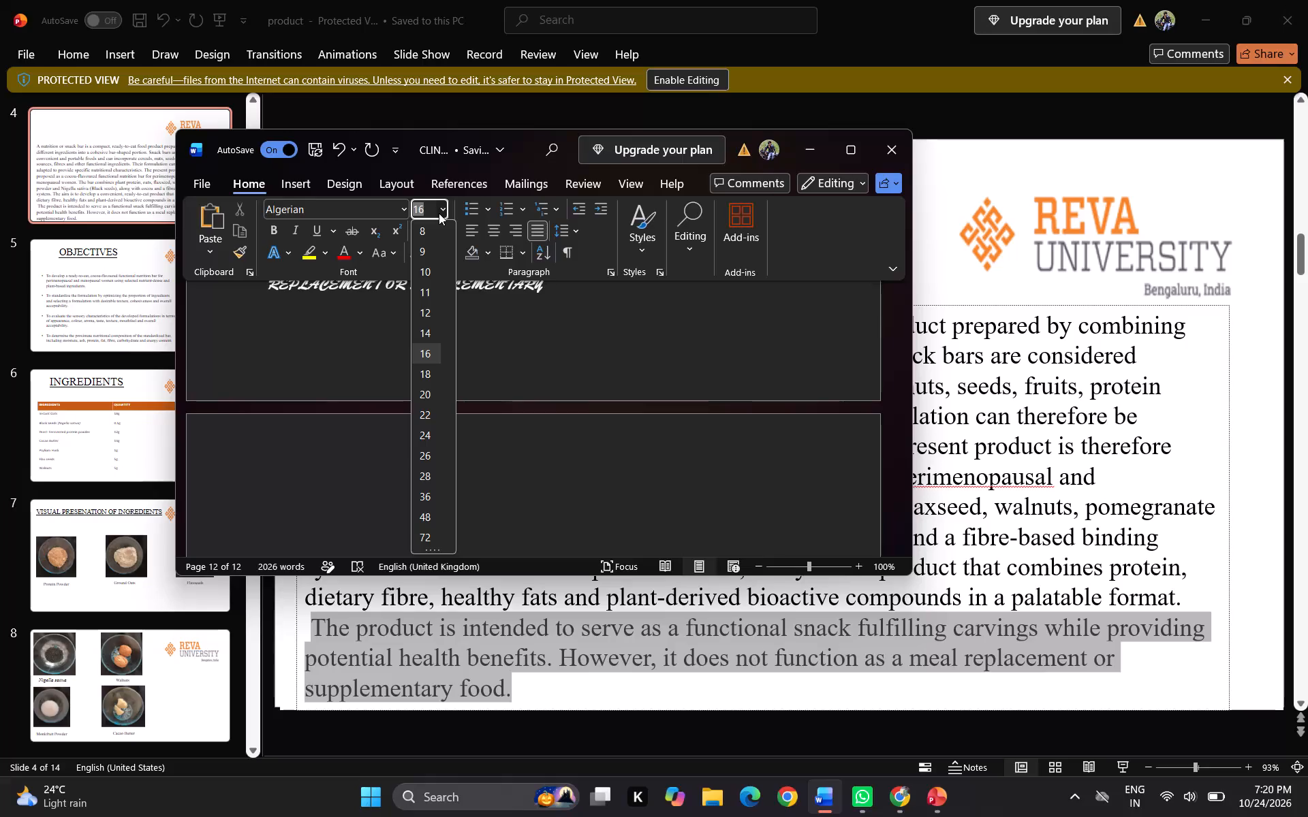
pyautogui.press('BackSpace')
pyautogui.press('BackSpace')
pyautogui.press('Down')
pyautogui.press('Insert')
pyautogui.press('BackSpace')
pyautogui.press('Down')
pyautogui.press('Insert')
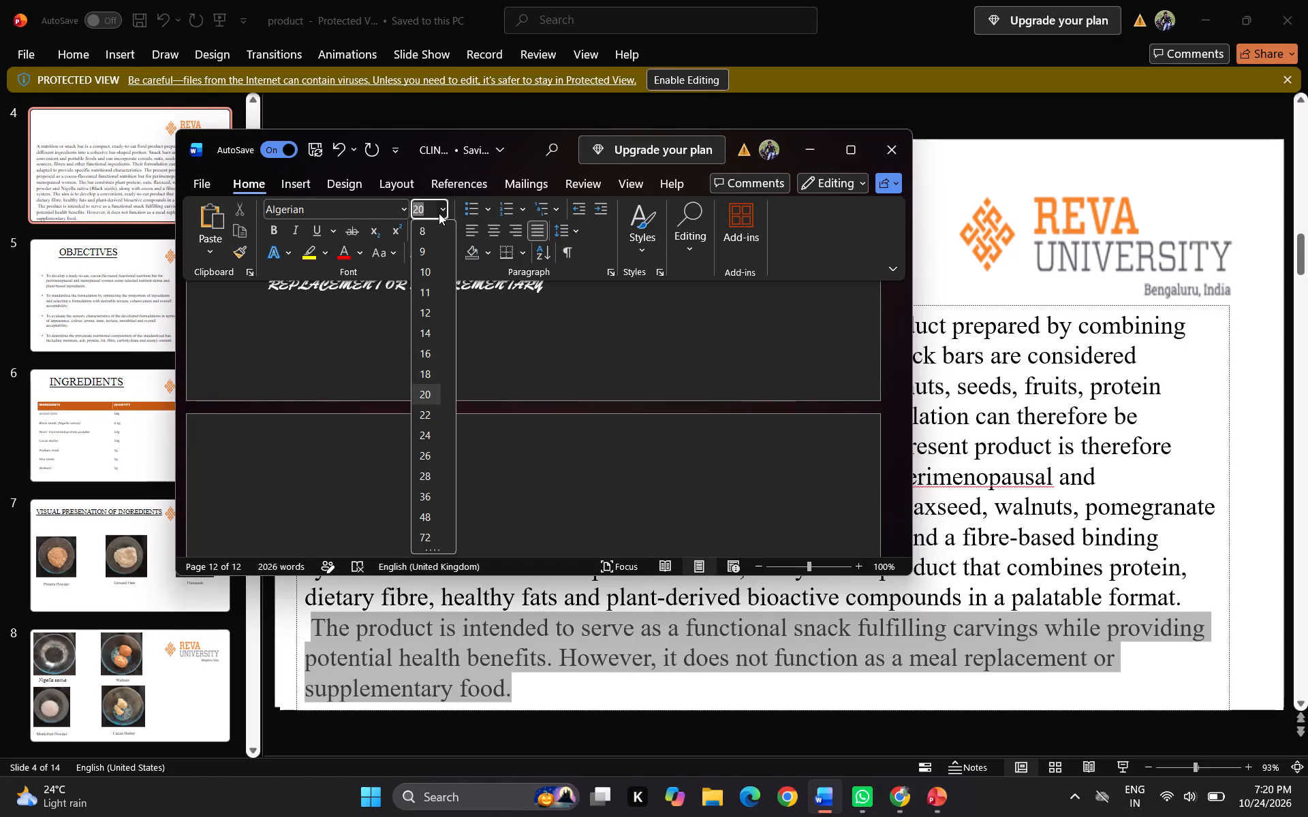
pyautogui.press('Return')
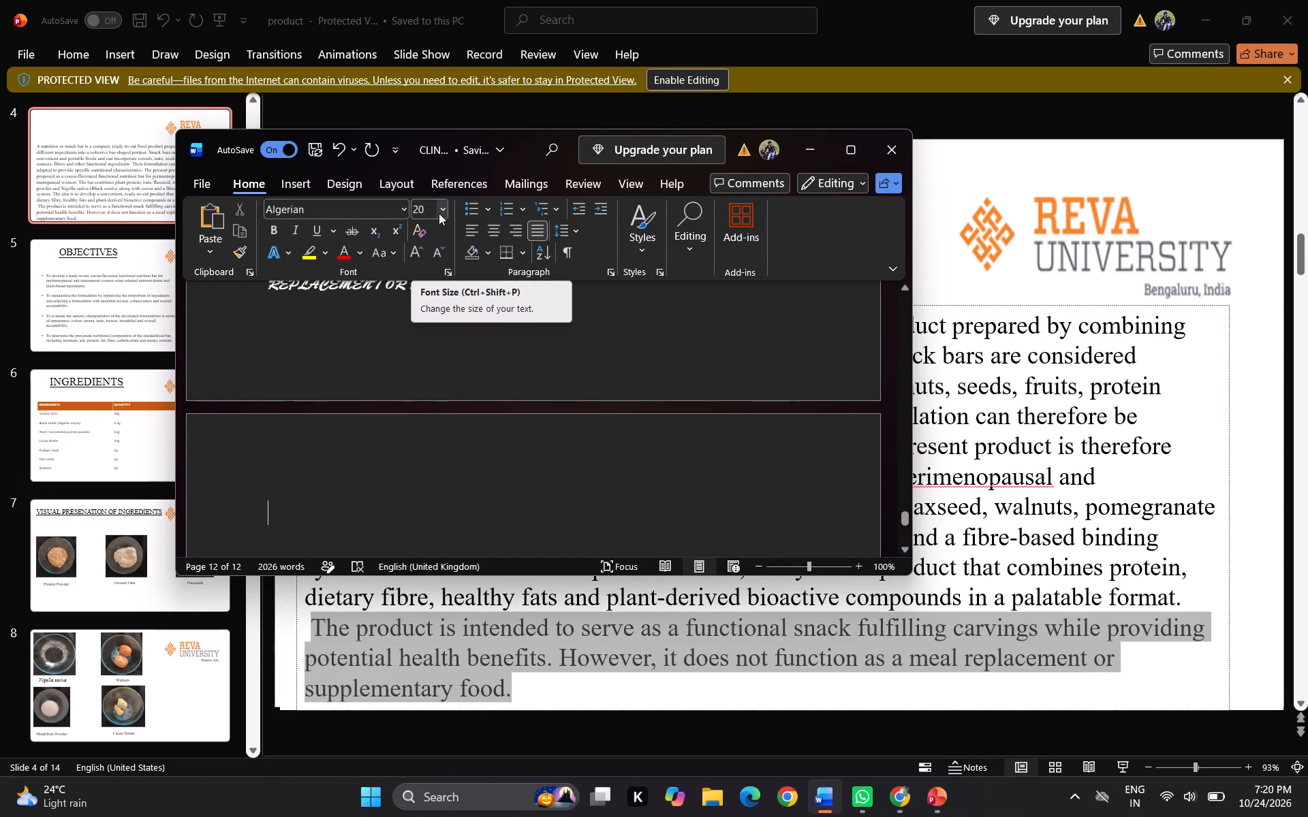
# Enter the heading "objectives" on the last page, underlined, and start a new line below it.
pyautogui.press('o')
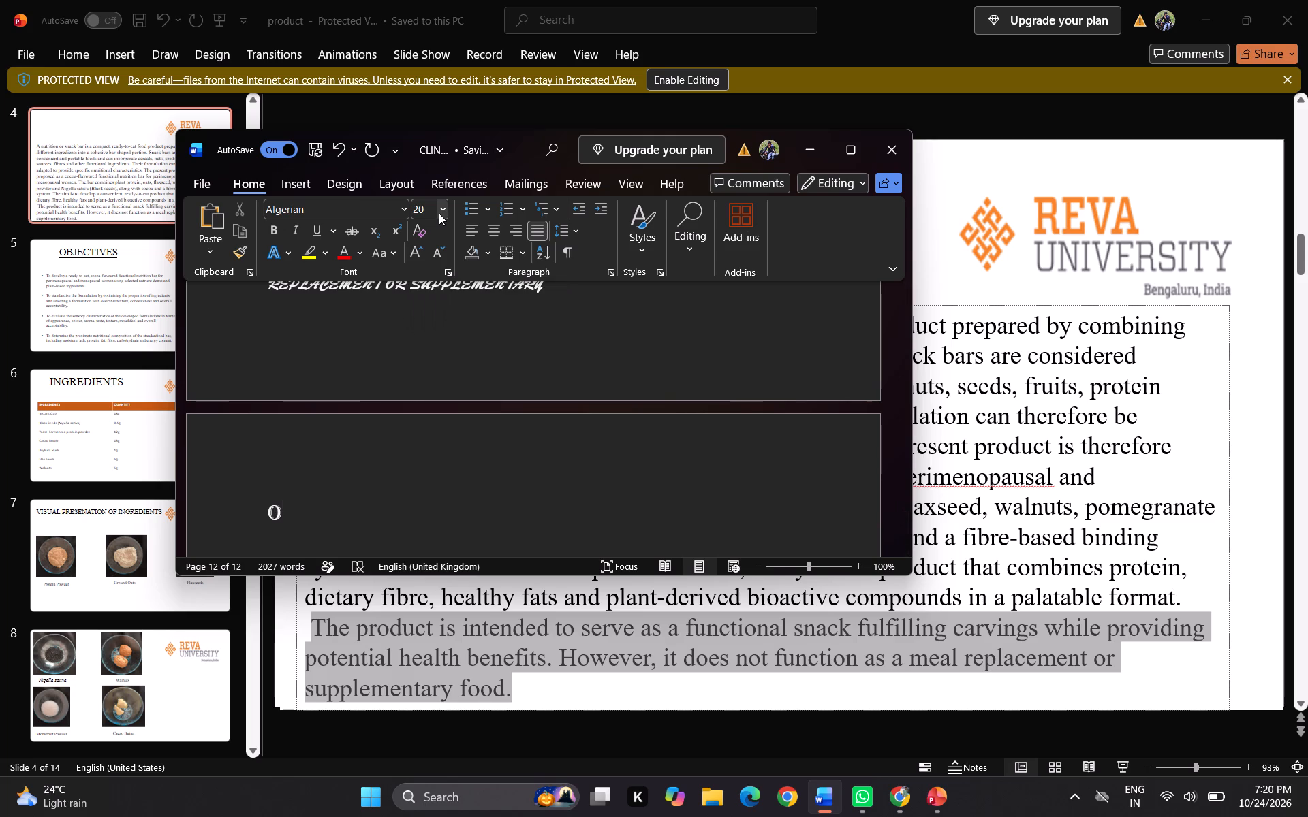
pyautogui.write('bjectives')
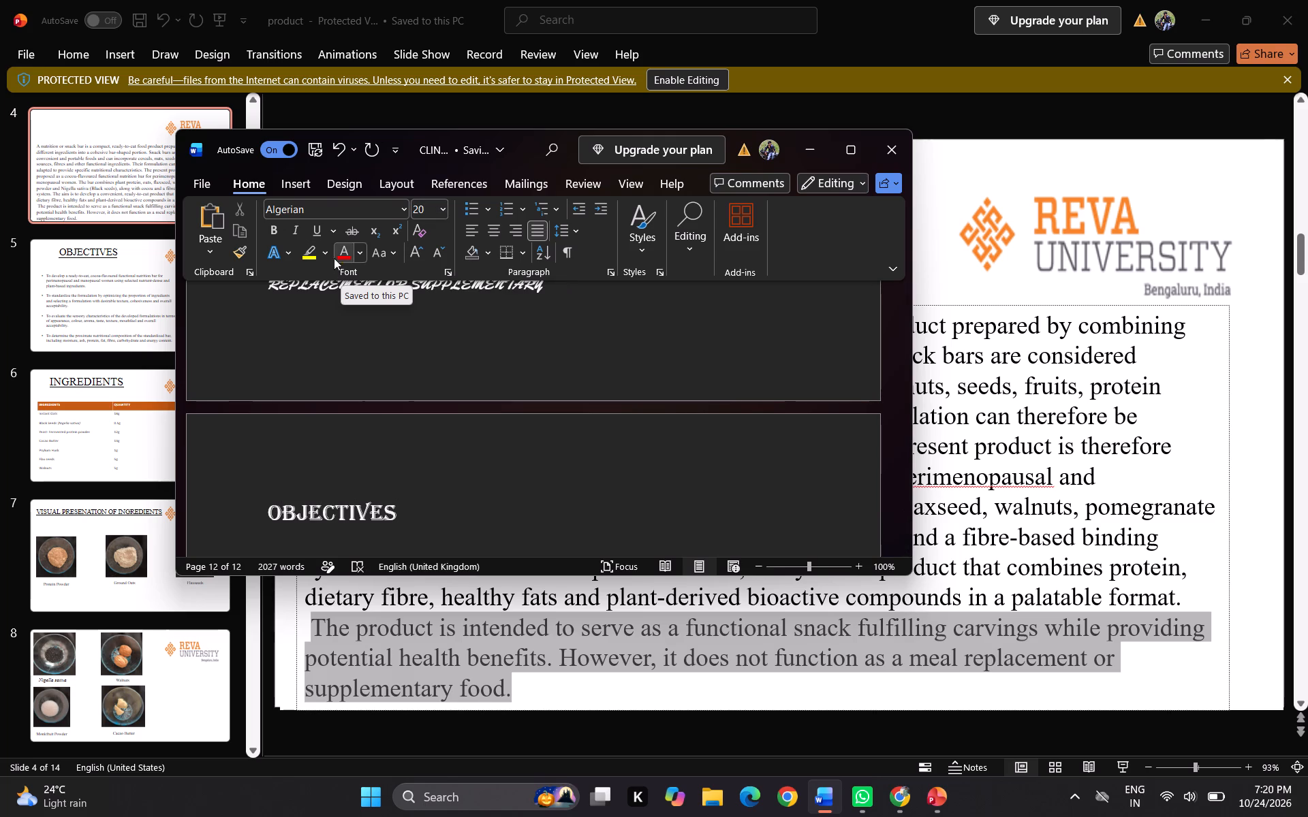
pyautogui.click(318, 234)
pyautogui.moveTo(269, 513); pyautogui.dragTo(404, 510)
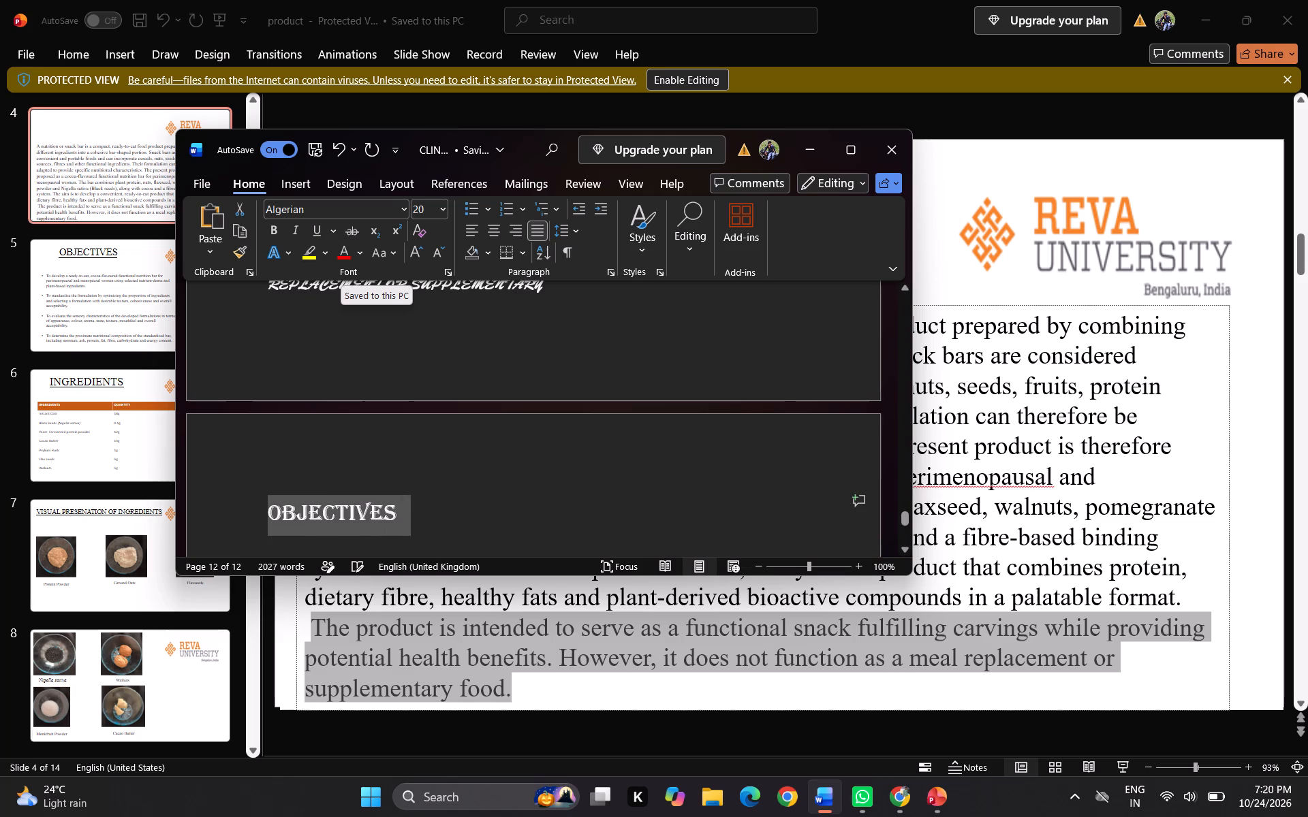
pyautogui.click(309, 227)
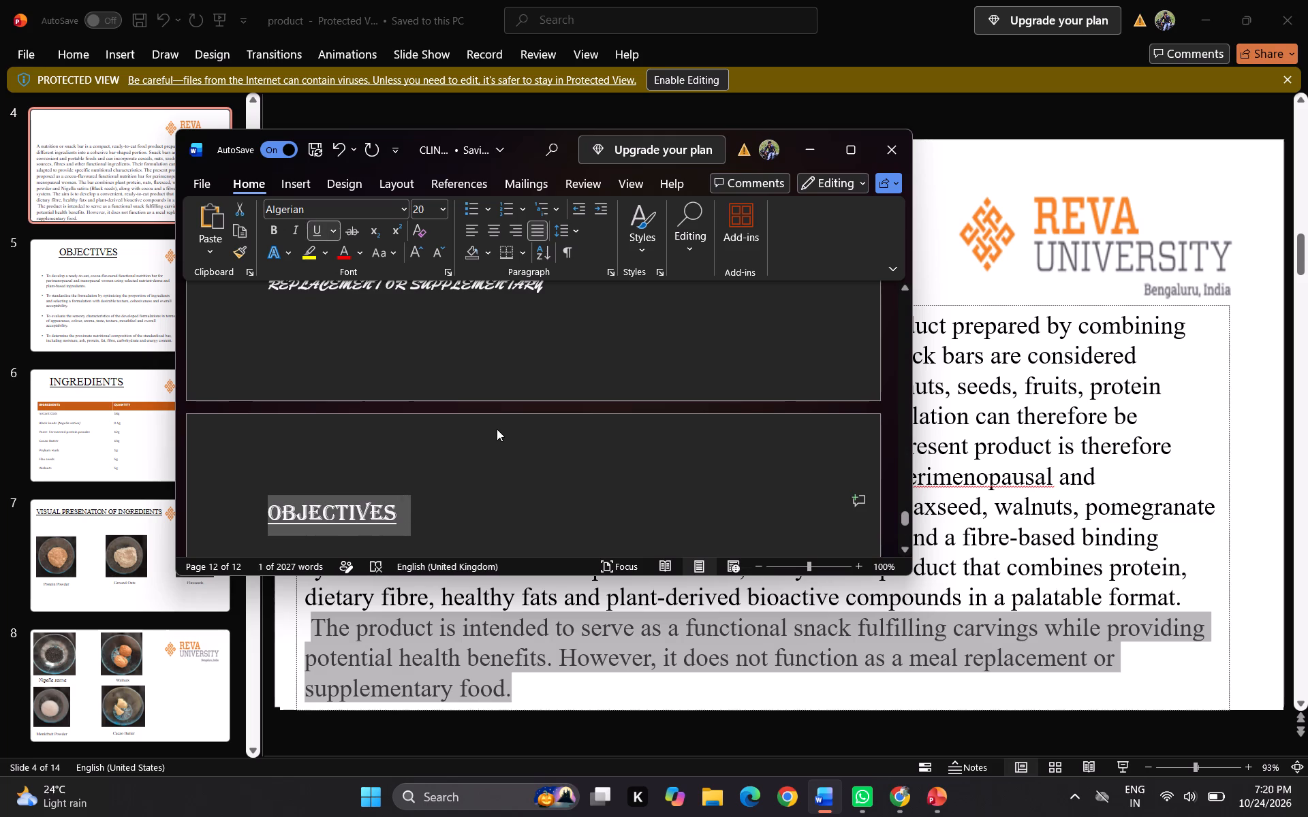
pyautogui.click(503, 434)
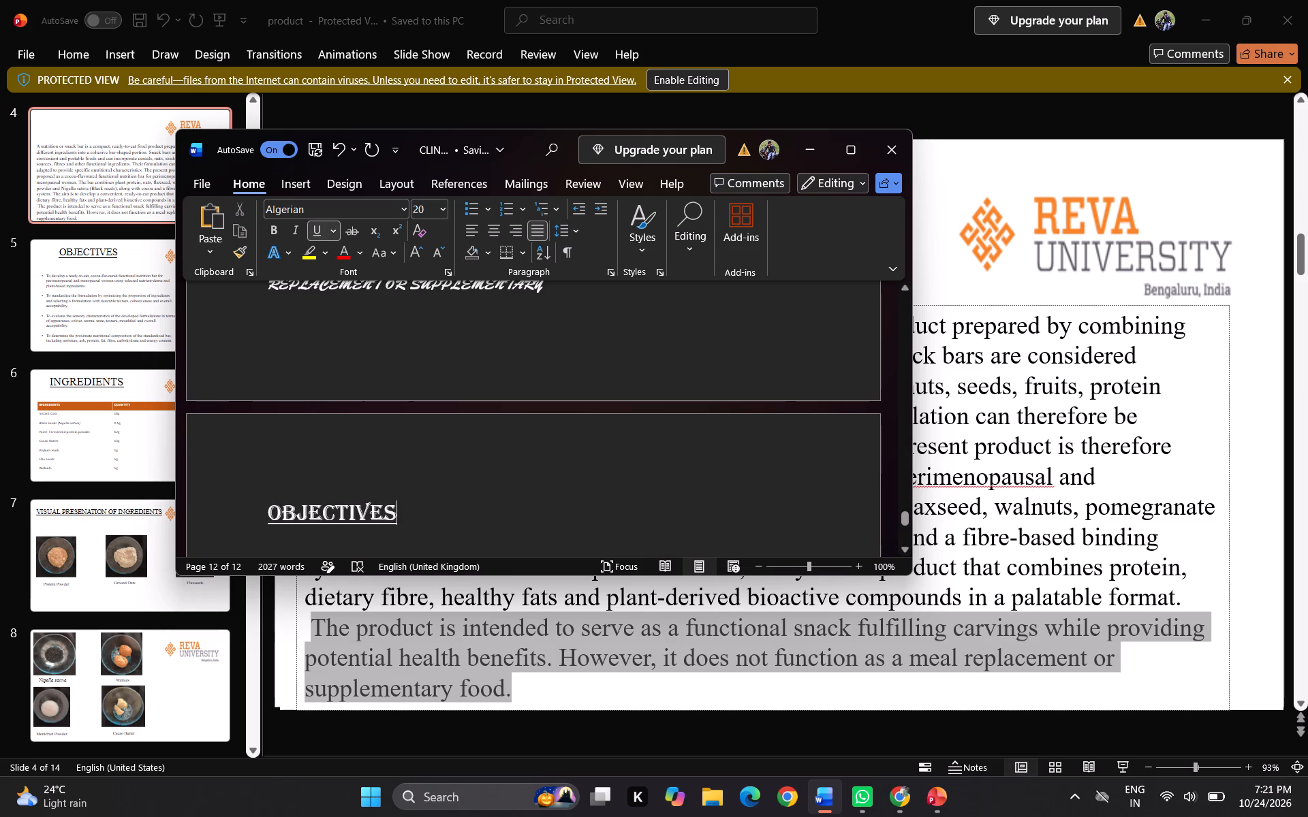
pyautogui.press('Return')
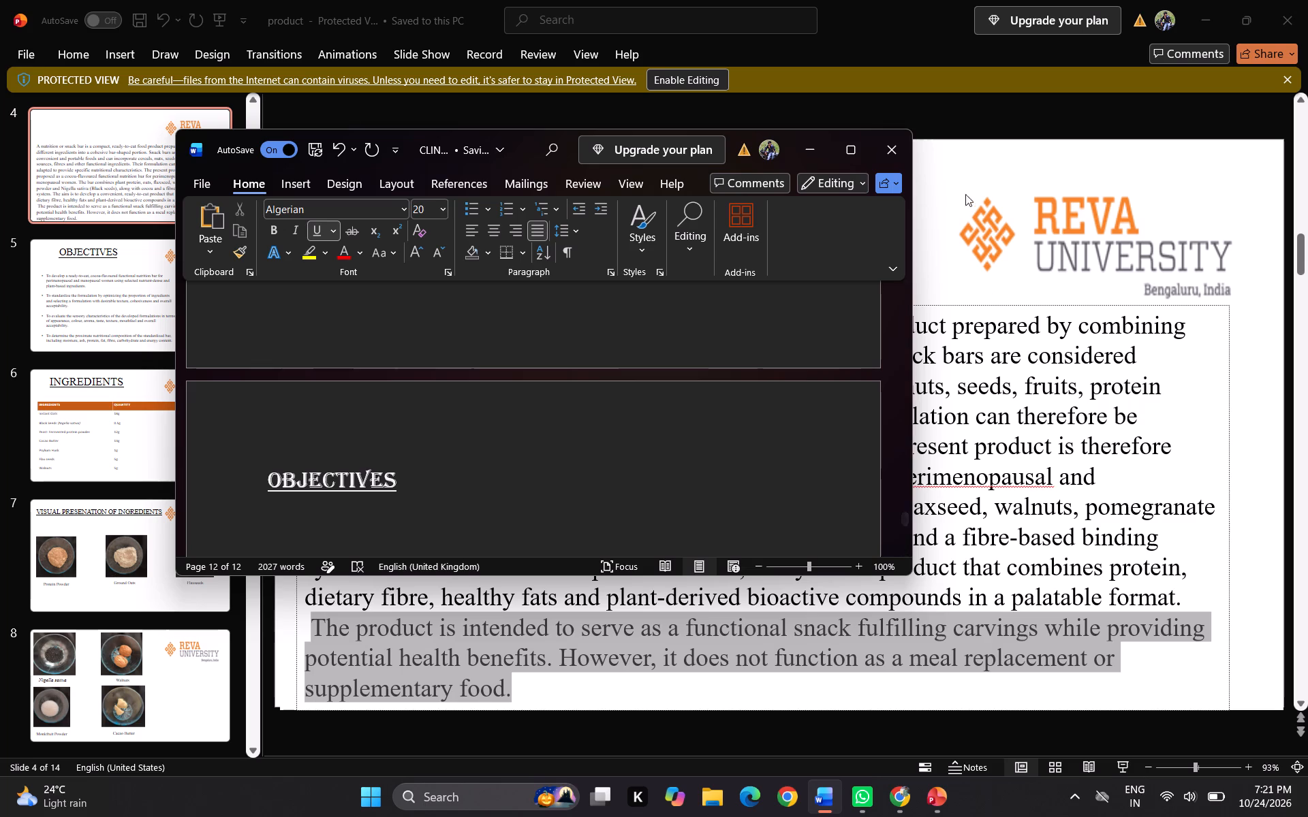
# Switch to the product presentation in PowerPoint and open slide 5, Objectives.
pyautogui.click(823, 142)
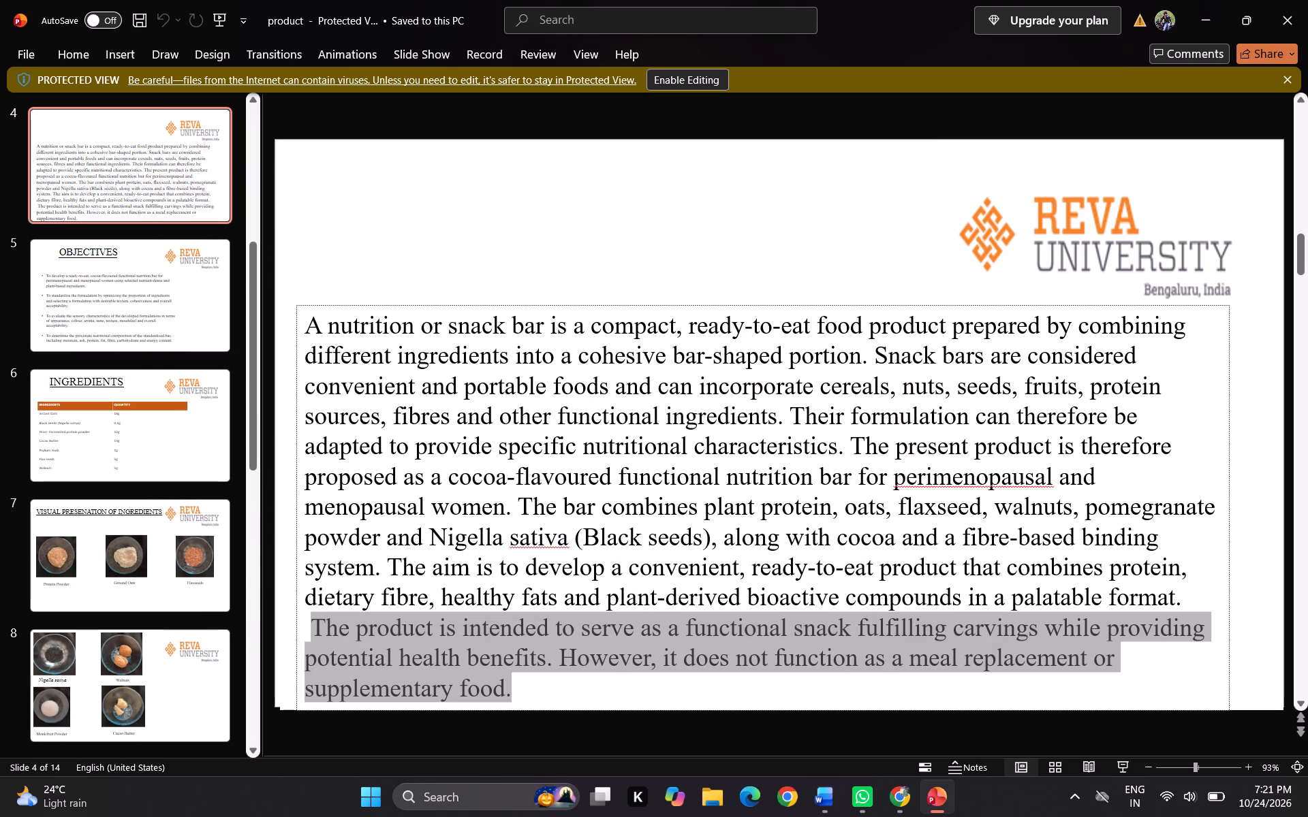
pyautogui.click(110, 327)
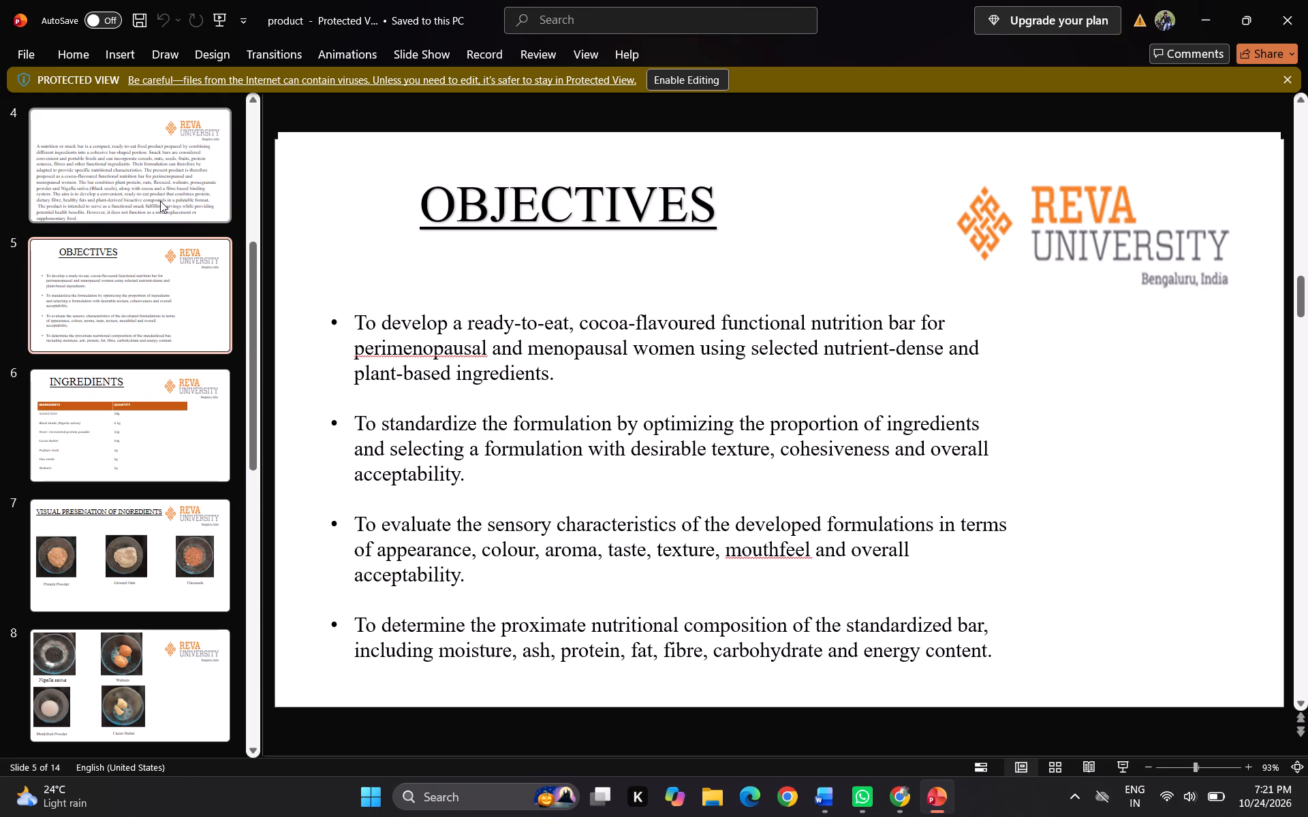
pyautogui.scroll(3, 160, 201)
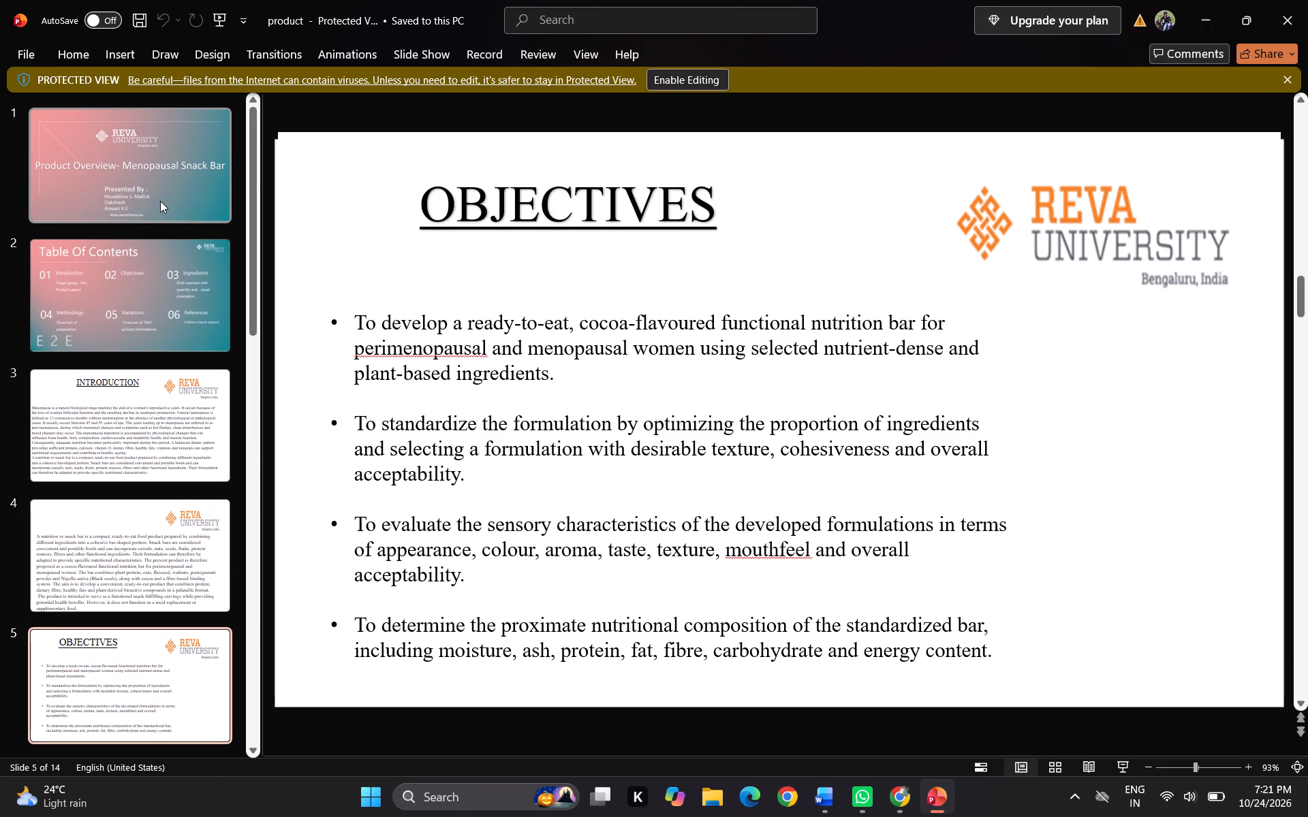
pyautogui.rightClick(160, 201)
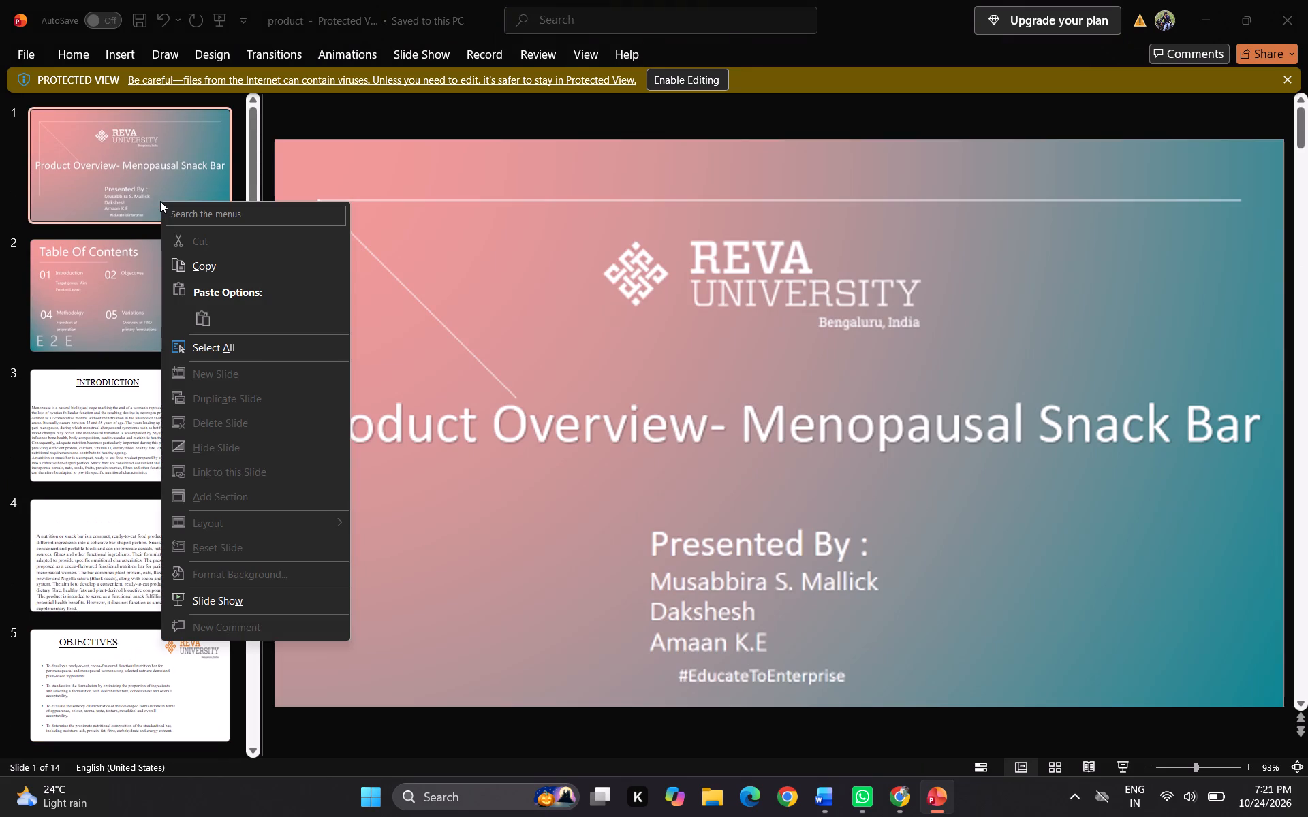
pyautogui.click(88, 176)
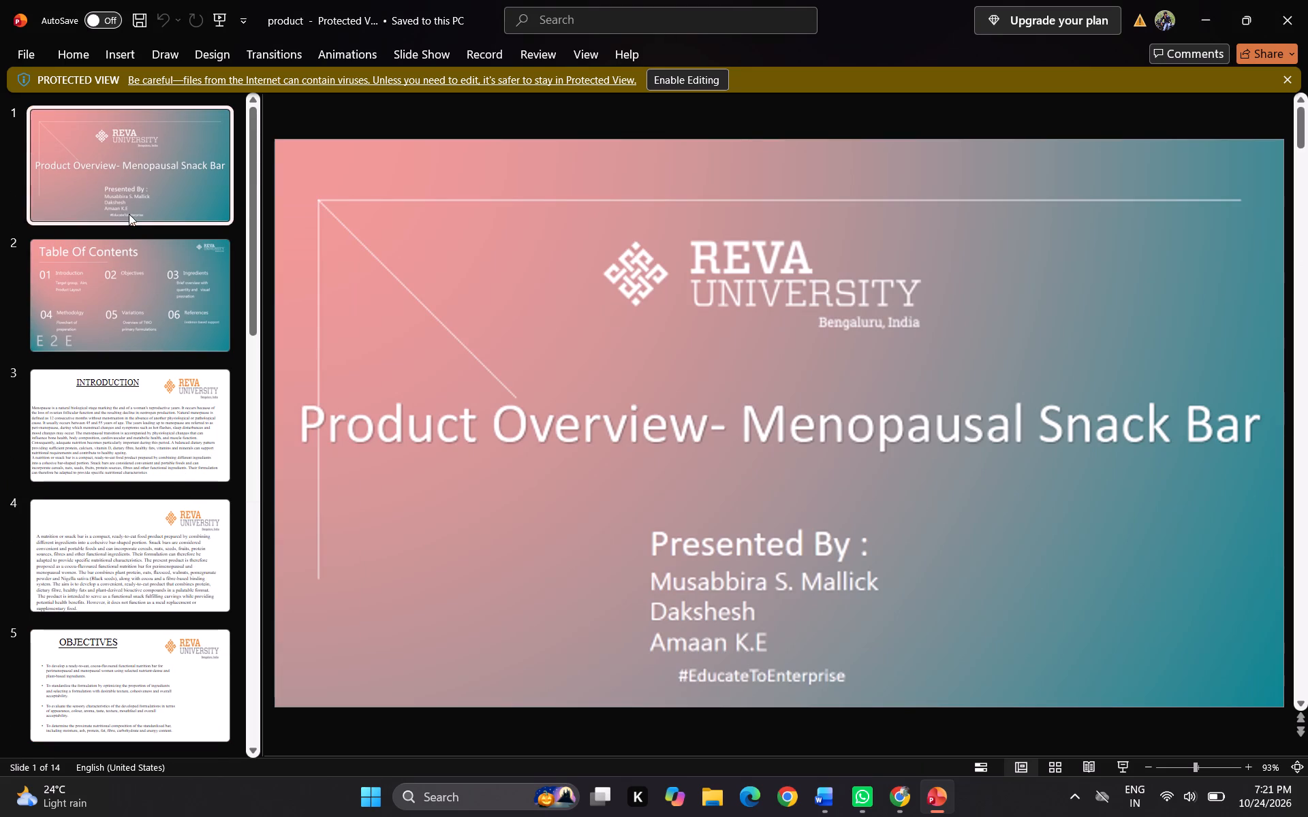
pyautogui.scroll(-1, 221, 469)
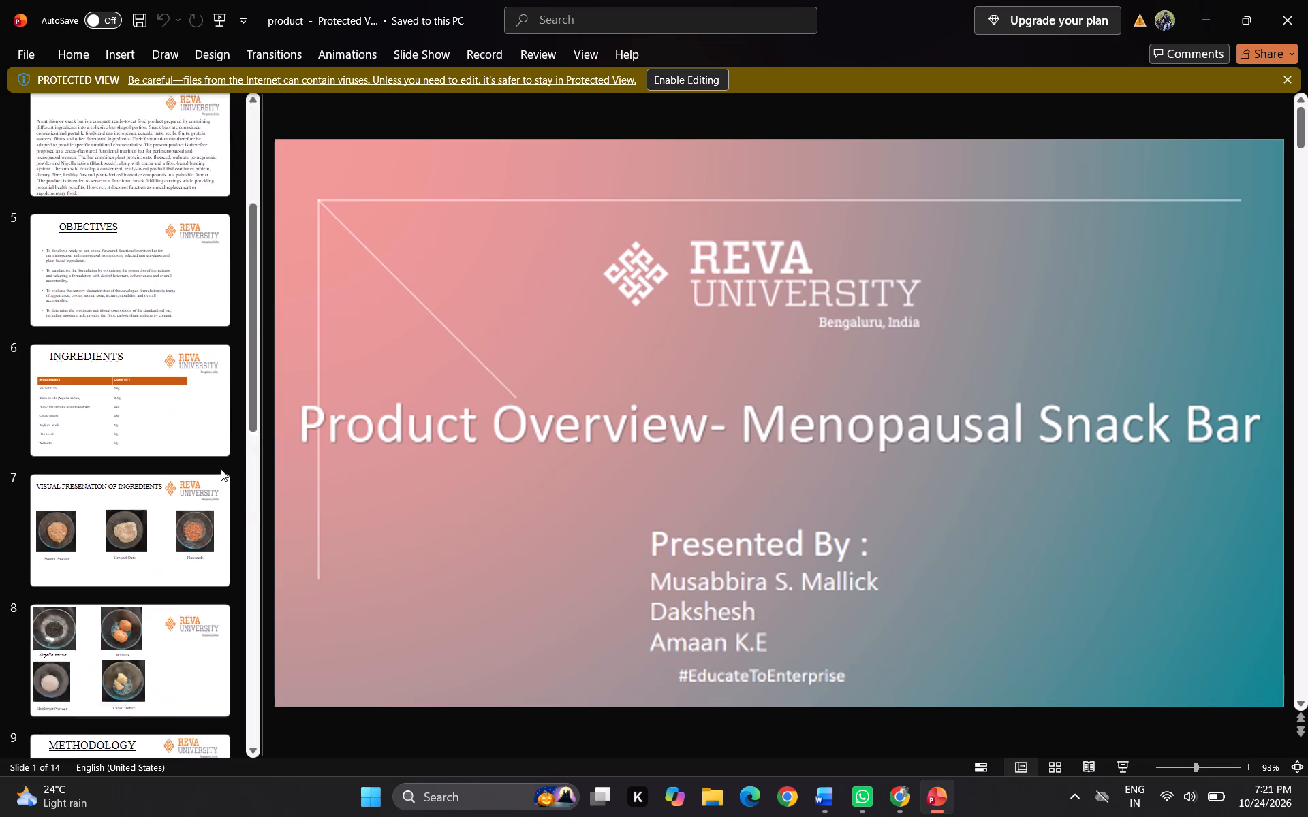
pyautogui.scroll(-2, 221, 469)
pyautogui.scroll(1, 221, 469)
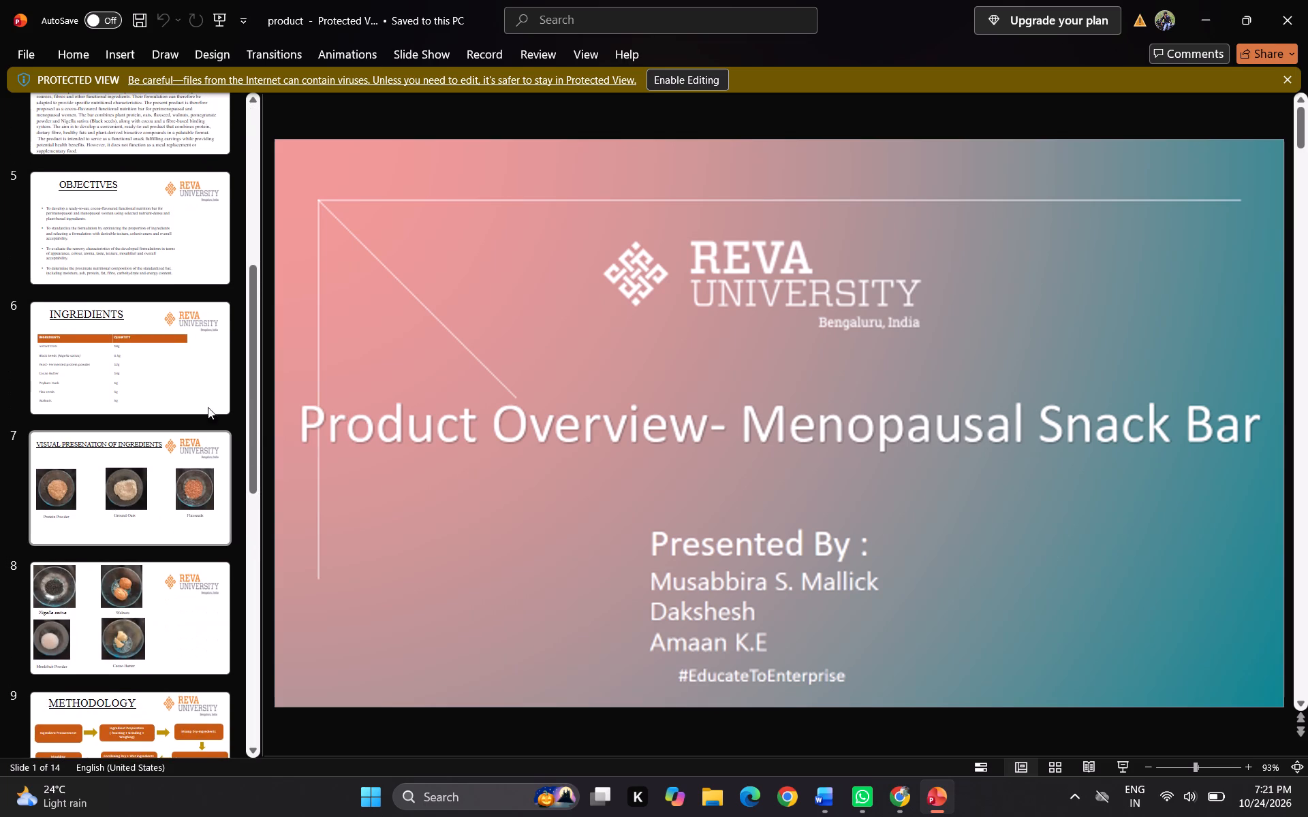
pyautogui.click(194, 227)
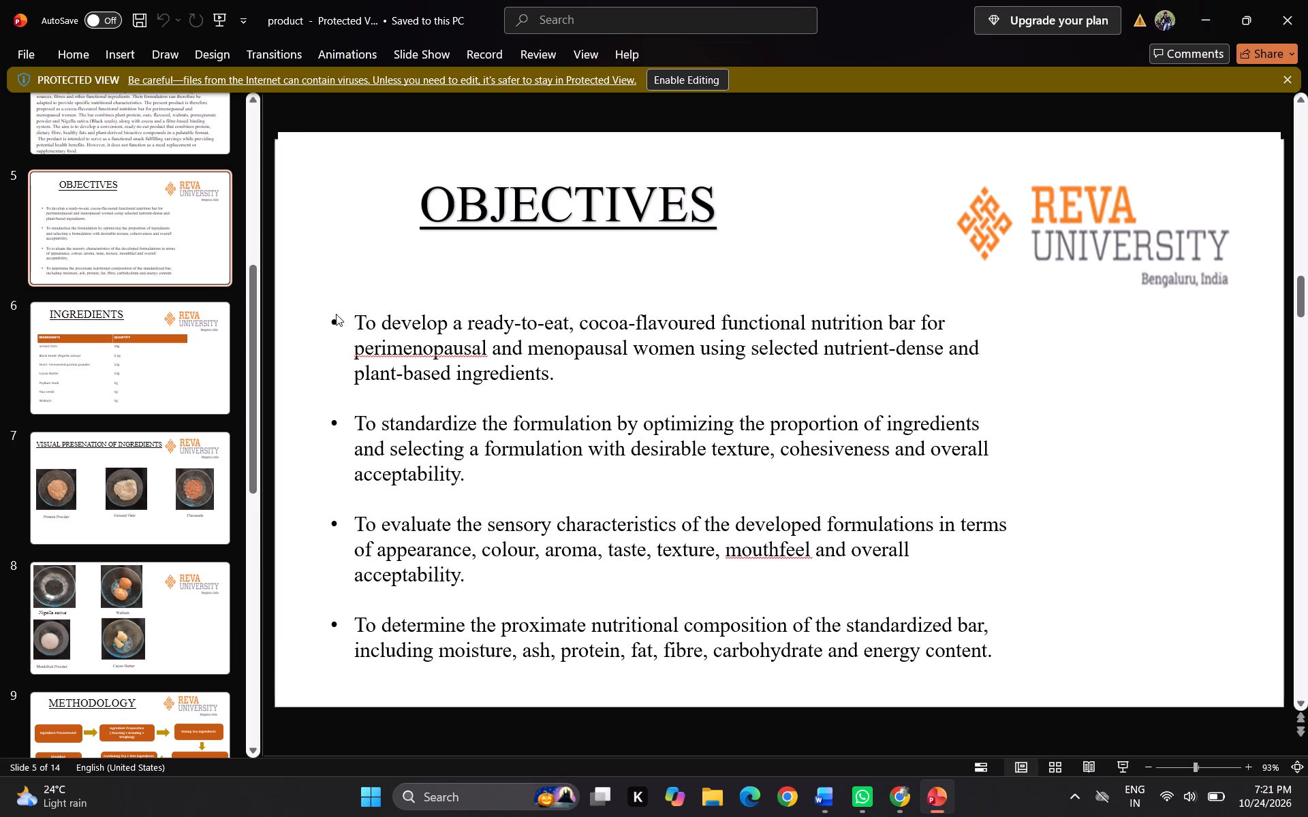
# Copy all four bullet points from the Objectives slide and paste them below the "objectives" heading in the Word report.
pyautogui.moveTo(336, 315); pyautogui.dragTo(172, 318)
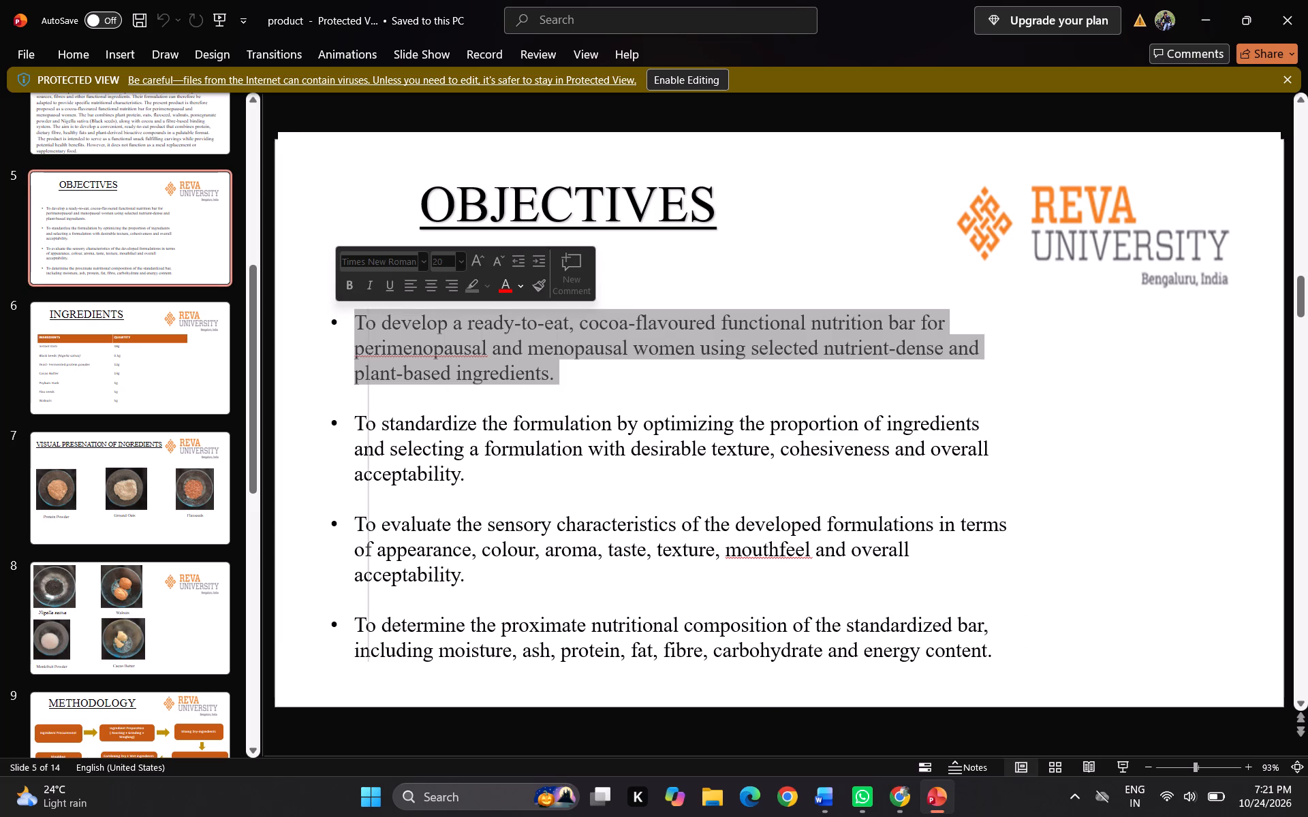
pyautogui.moveTo(172, 318); pyautogui.dragTo(179, 317)
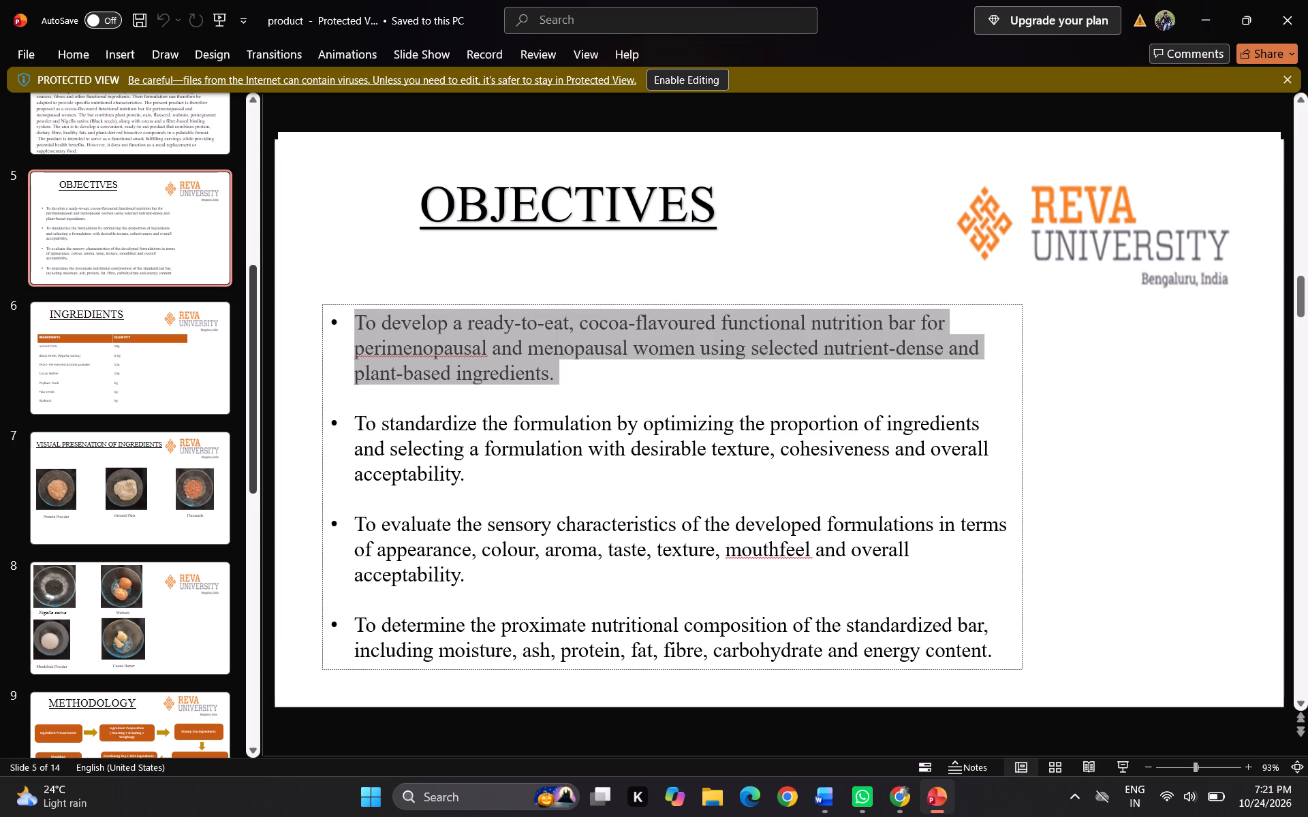
pyautogui.moveTo(343, 319); pyautogui.dragTo(576, 767)
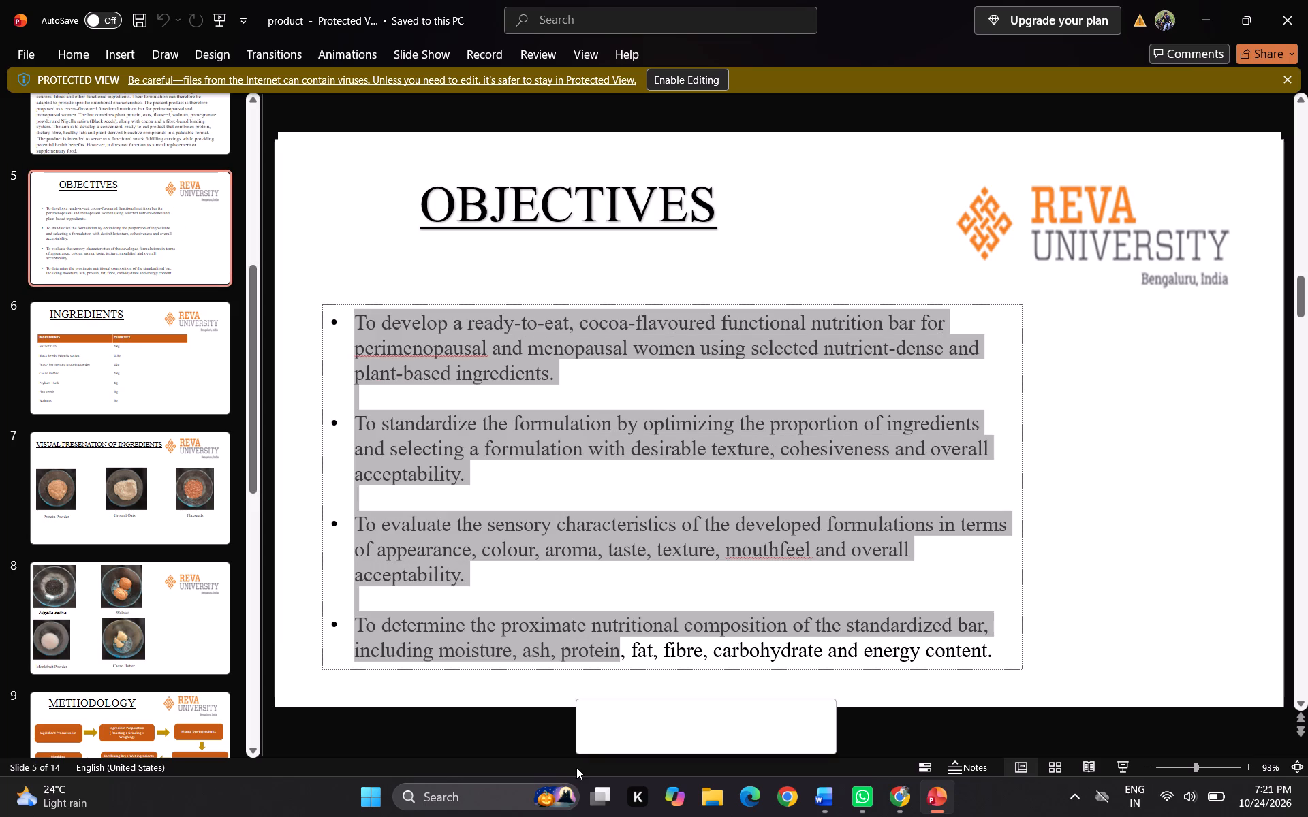
pyautogui.tripleClick(354, 326)
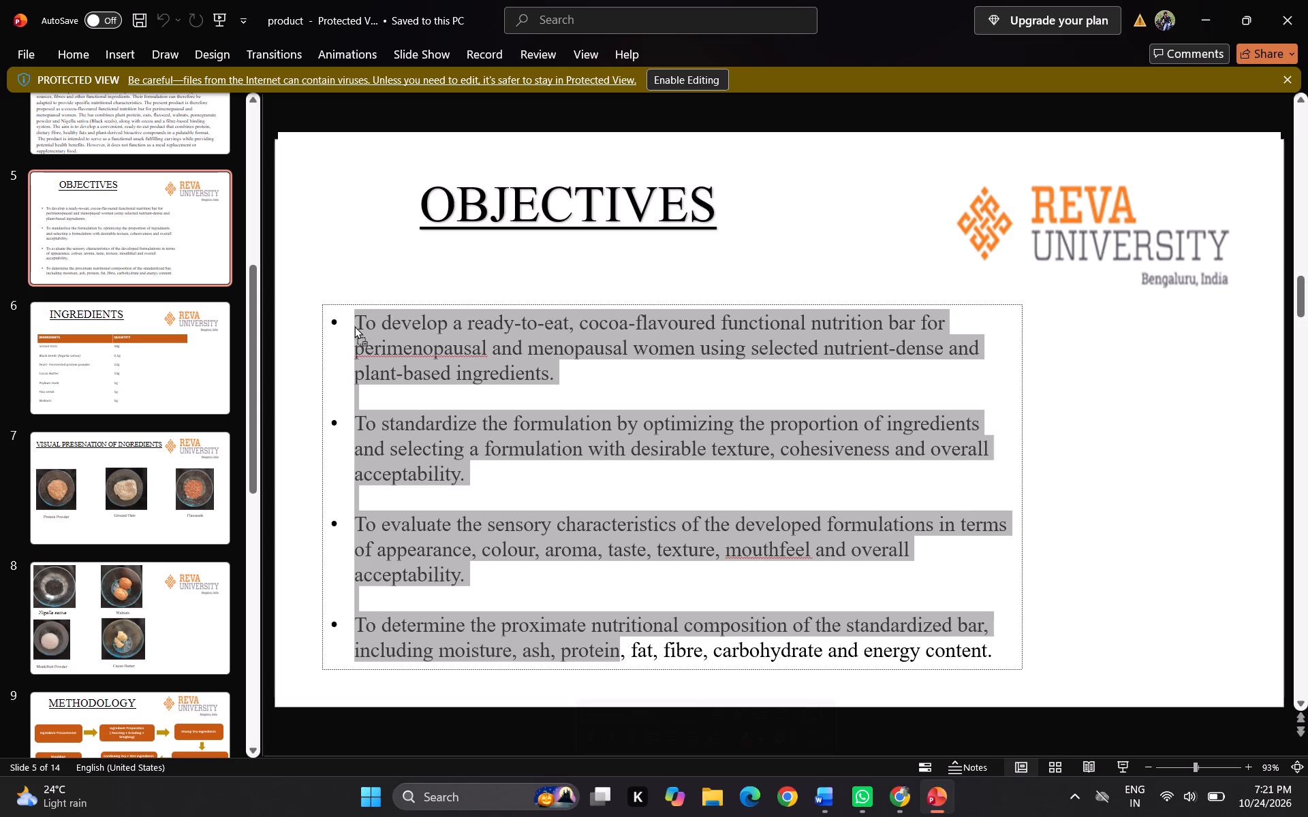
pyautogui.doubleClick(354, 326)
pyautogui.moveTo(354, 326); pyautogui.dragTo(438, 335)
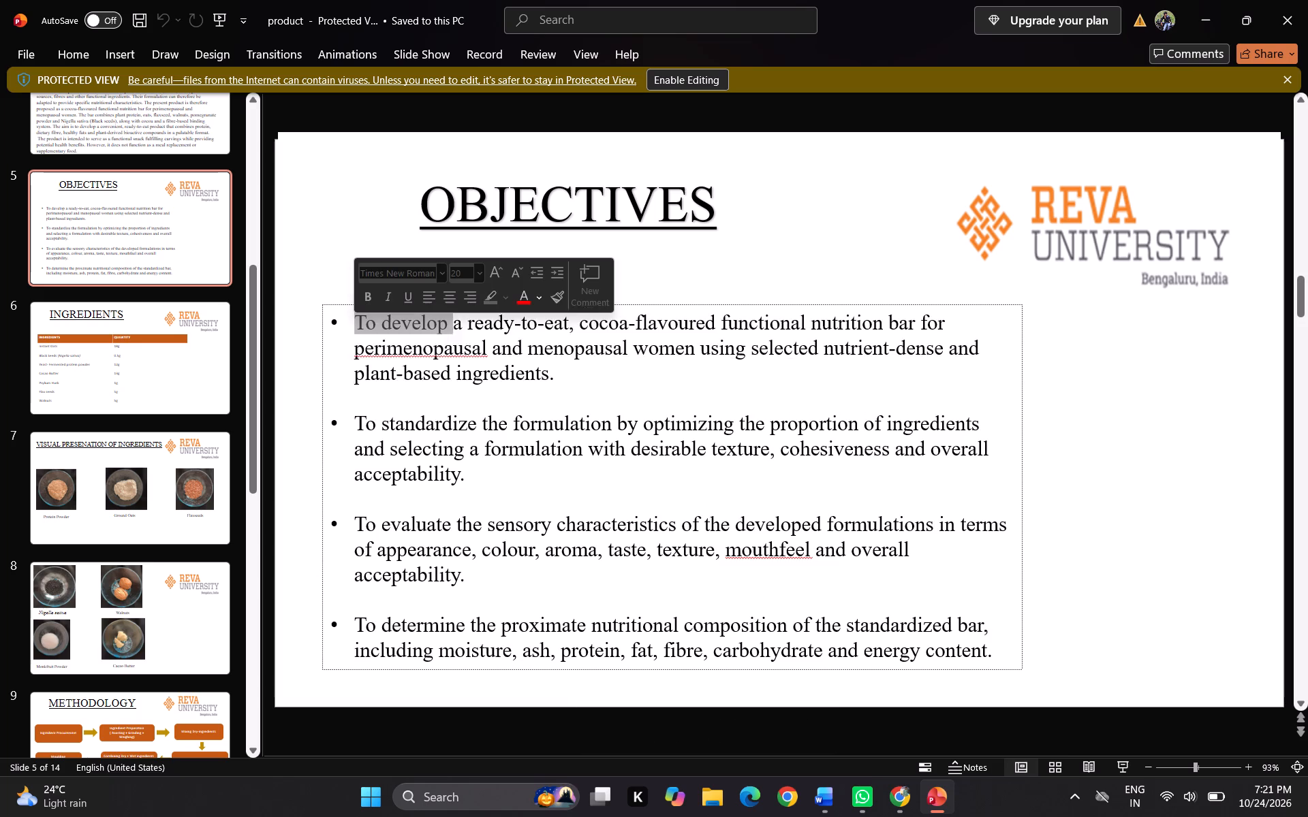
pyautogui.moveTo(438, 335); pyautogui.dragTo(1070, 651)
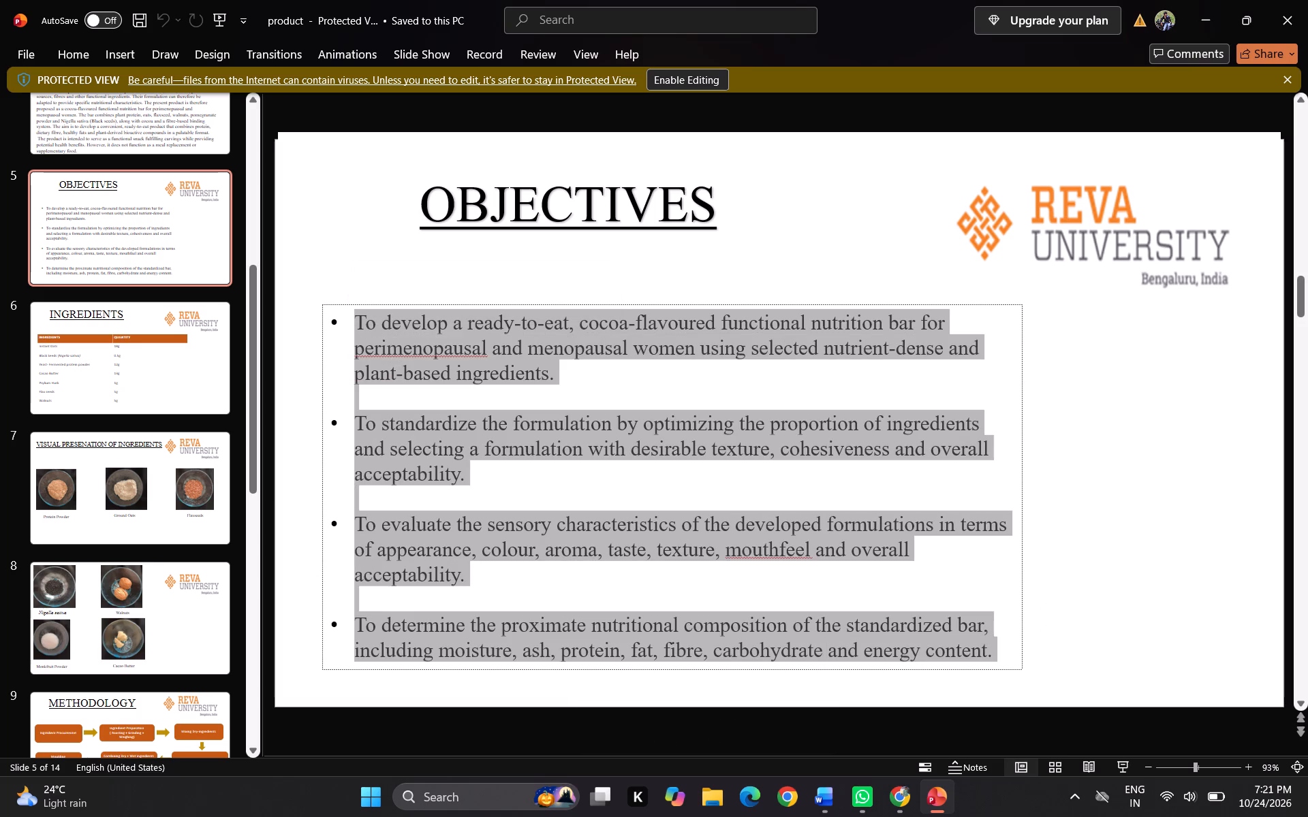
pyautogui.hotkey('ctrl', 'c')
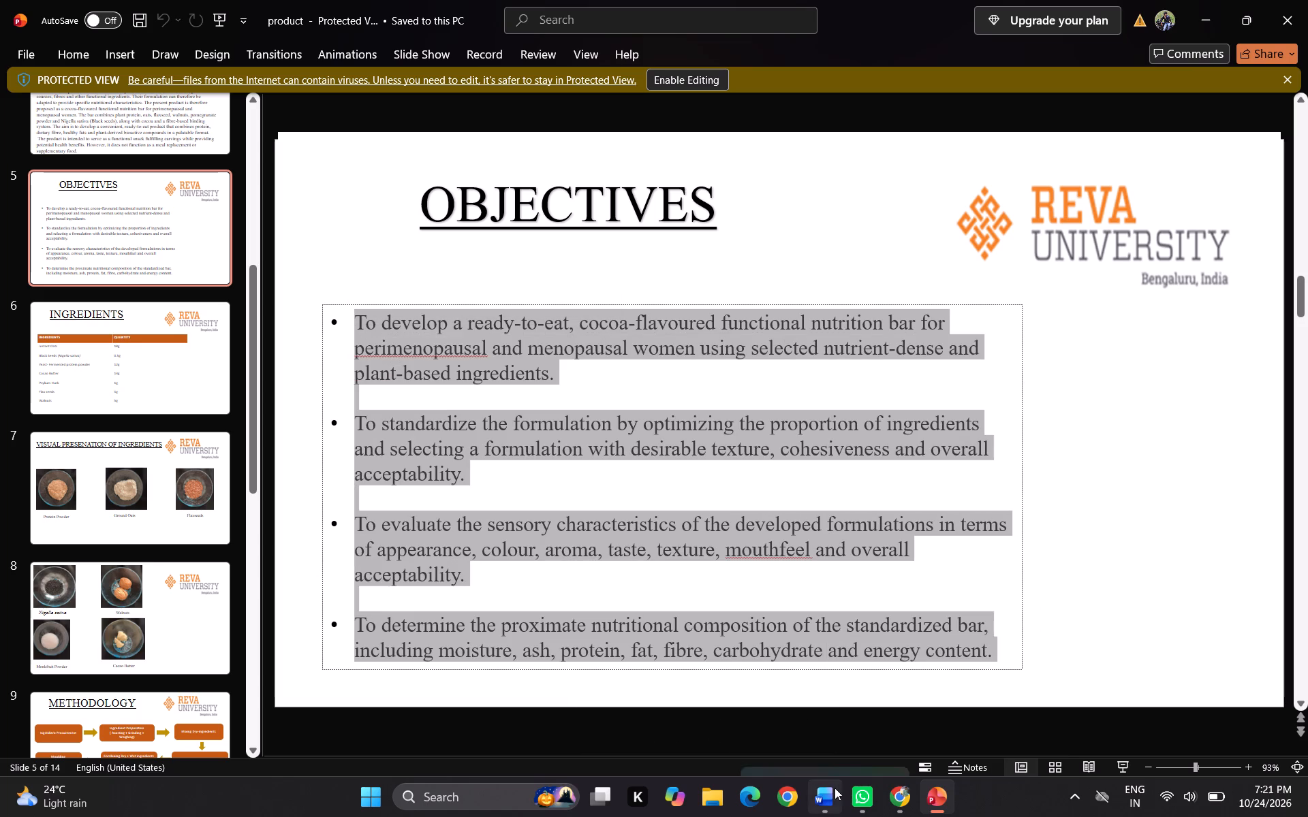
pyautogui.click(830, 788)
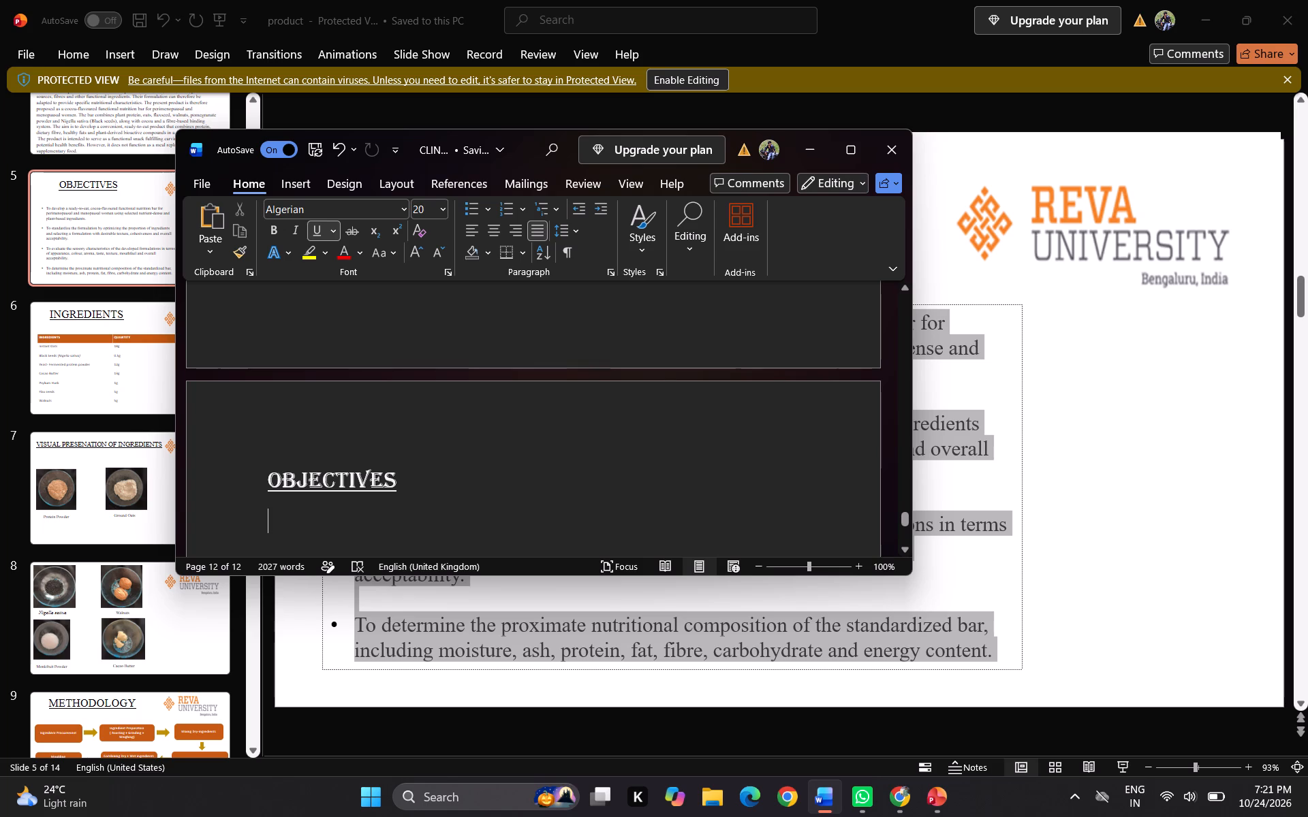
pyautogui.hotkey('ctrl', 'v')
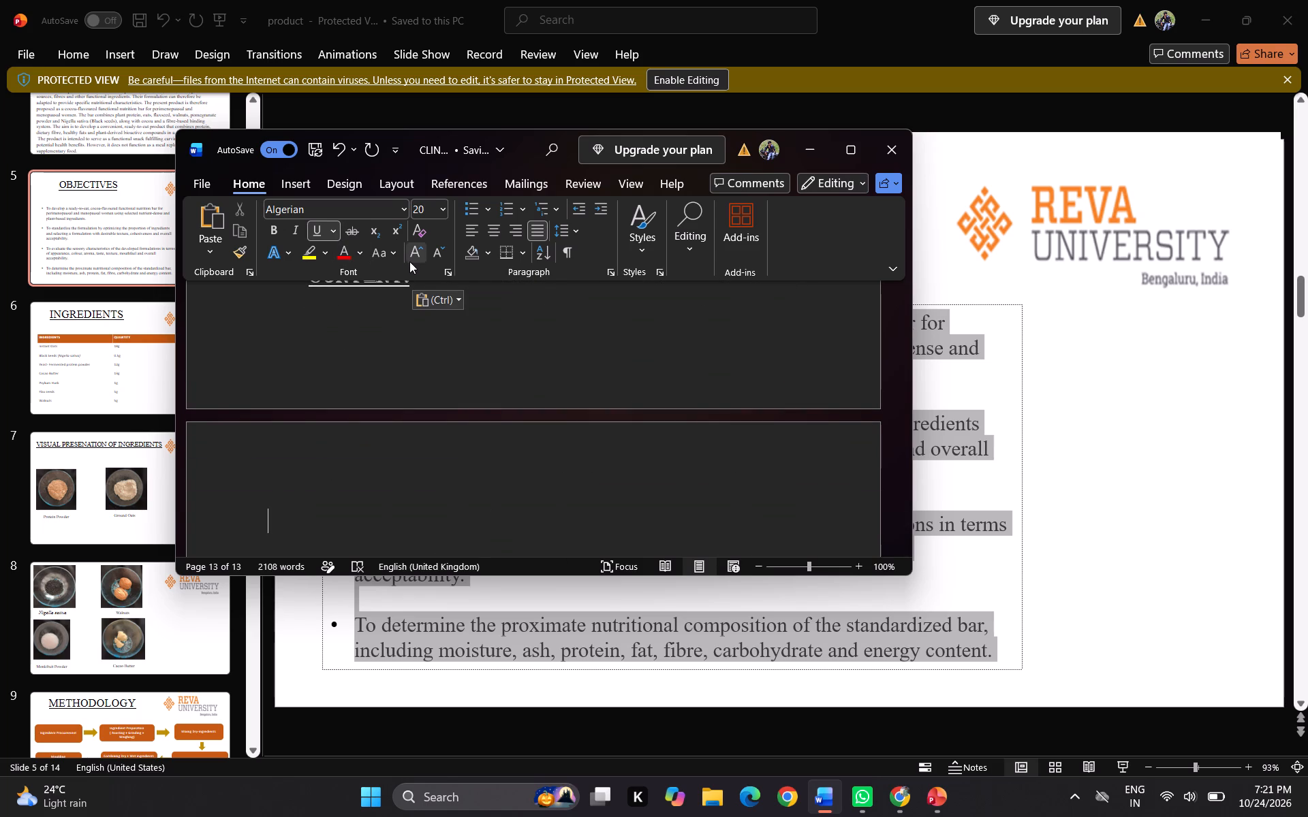
# Delete the pasted bullet points below the "objectives" heading in the Word report, leaving an empty line.
pyautogui.press('BackSpace')
pyautogui.press('BackSpace')
pyautogui.press('BackSpace')
pyautogui.press('BackSpace')
pyautogui.press('BackSpace')
pyautogui.press('BackSpace')
pyautogui.press('BackSpace')
pyautogui.press('BackSpace')
pyautogui.press('BackSpace')
pyautogui.press('BackSpace')
pyautogui.press('BackSpace')
pyautogui.press('BackSpace')
pyautogui.press('BackSpace')
pyautogui.press('BackSpace')
pyautogui.press('BackSpace')
pyautogui.press('BackSpace')
pyautogui.press('BackSpace')
pyautogui.press('BackSpace')
pyautogui.press('BackSpace')
pyautogui.press('BackSpace')
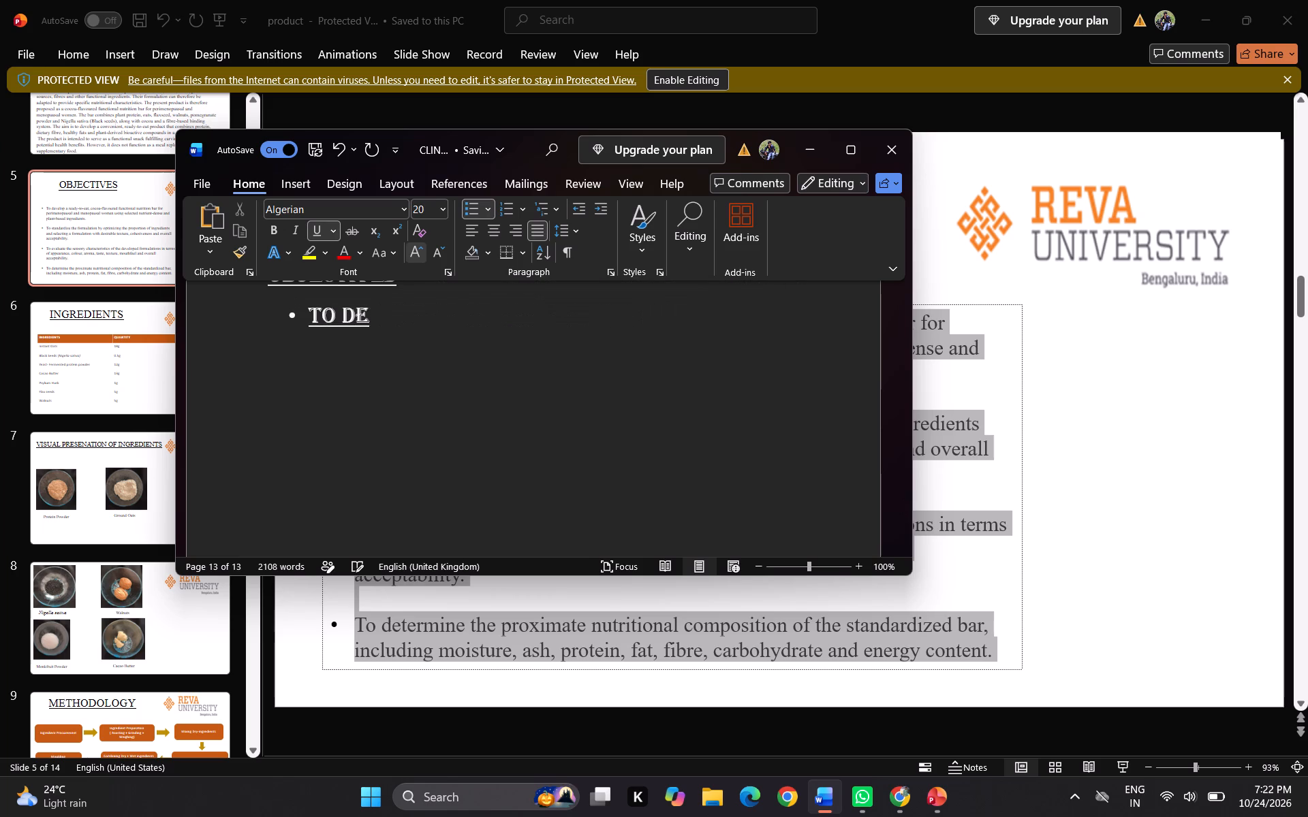
pyautogui.press('BackSpace')
pyautogui.press('BackSpace')
pyautogui.press('BackSpace')
pyautogui.press('BackSpace')
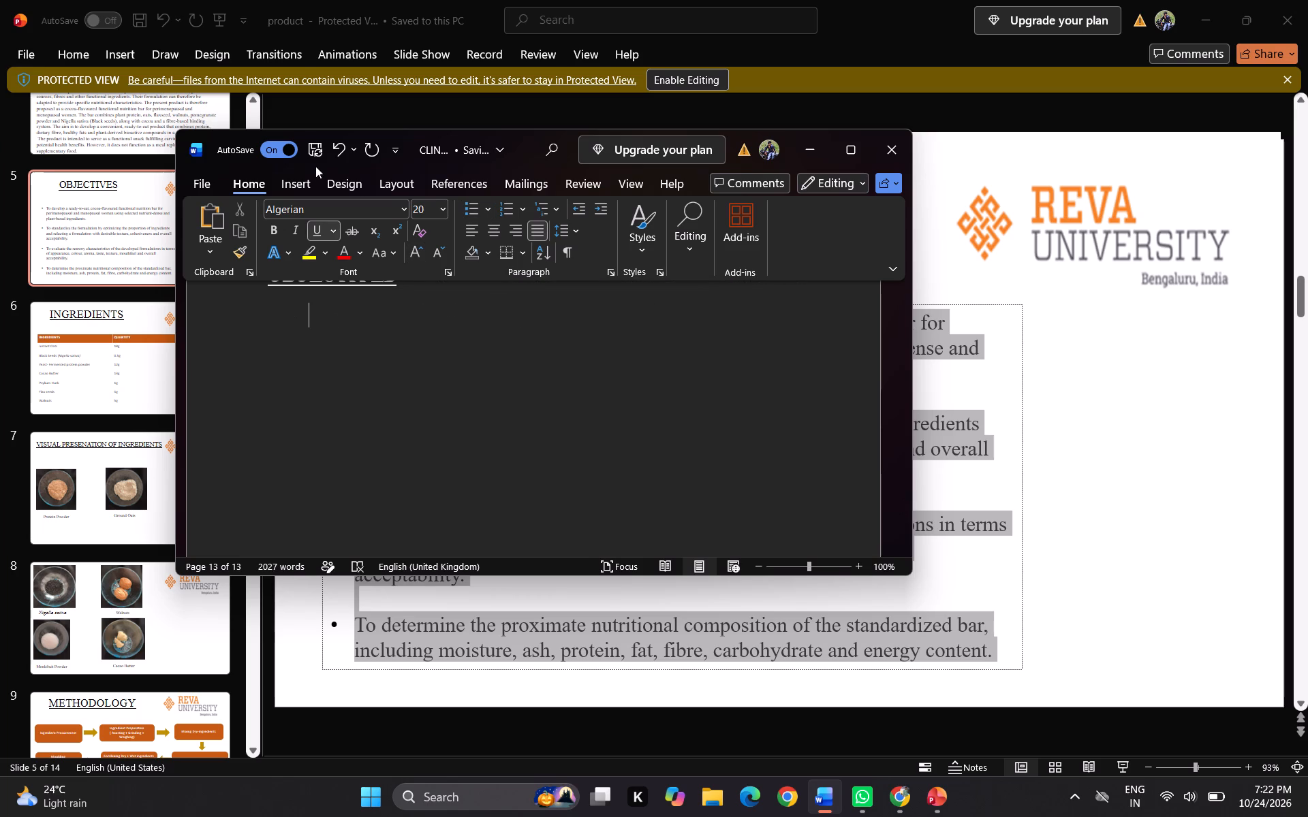
# Set the font on the empty line below the "objectives" heading to Californian FB (Body), size 14.
pyautogui.click(391, 211)
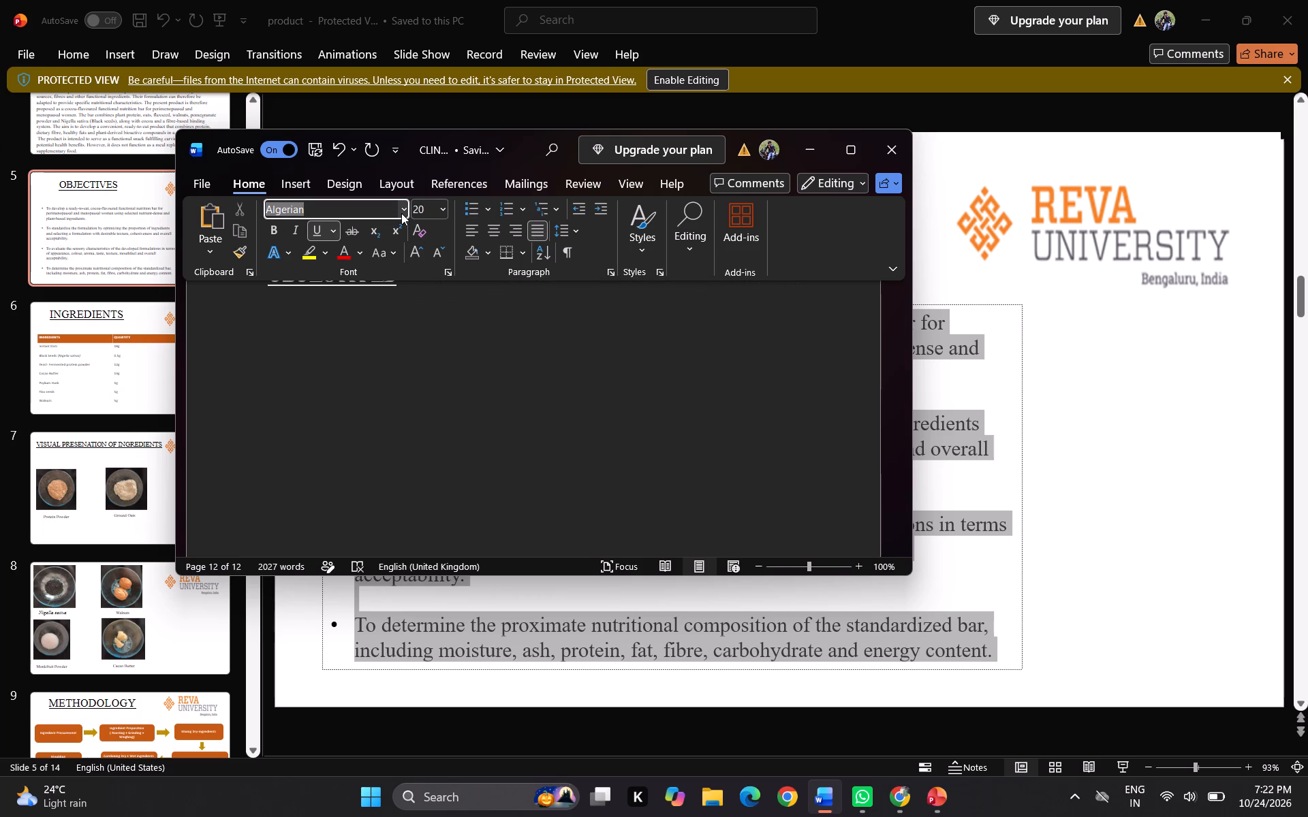
pyautogui.click(401, 213)
pyautogui.click(376, 285)
pyautogui.click(437, 217)
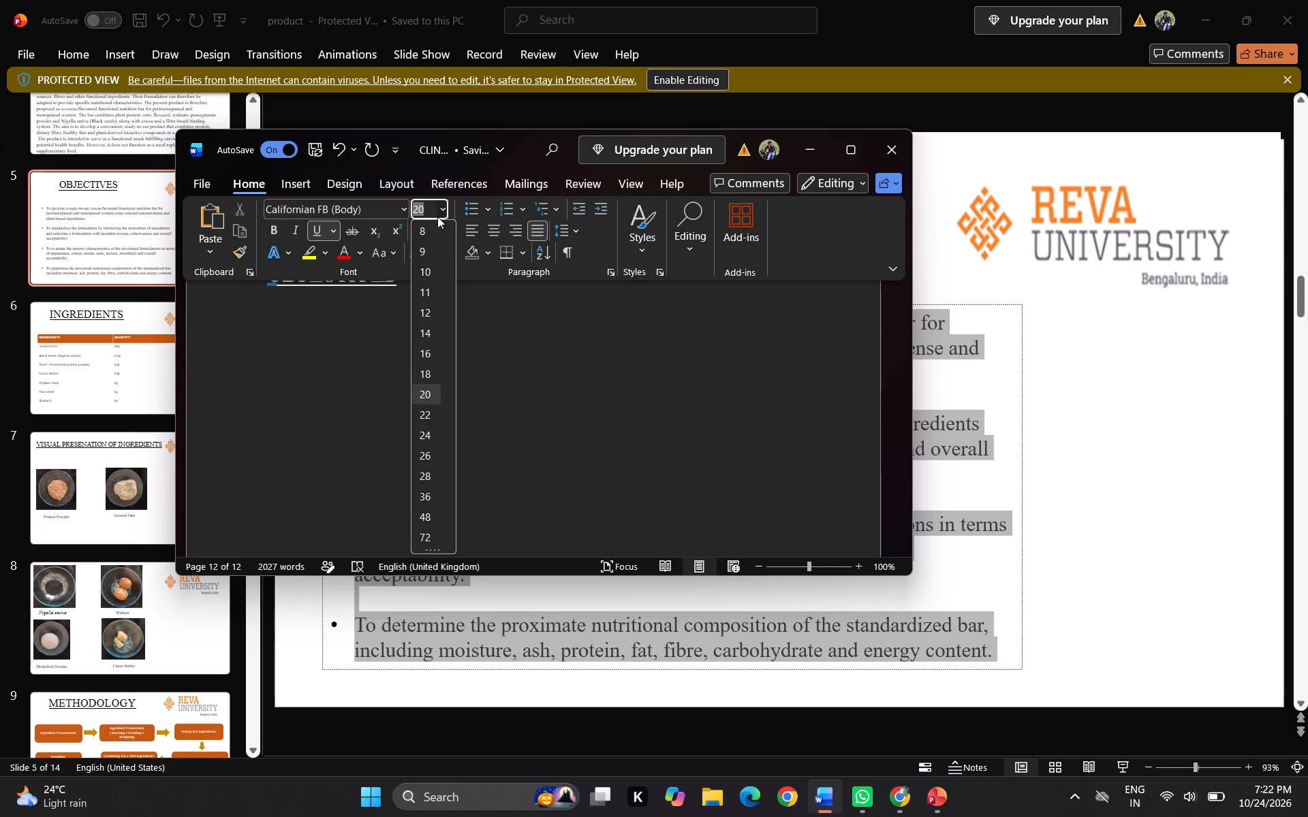
pyautogui.press('End')
pyautogui.press('Left')
pyautogui.press('BackSpace')
pyautogui.press('BackSpace')
pyautogui.press('End')
pyautogui.press('Left')
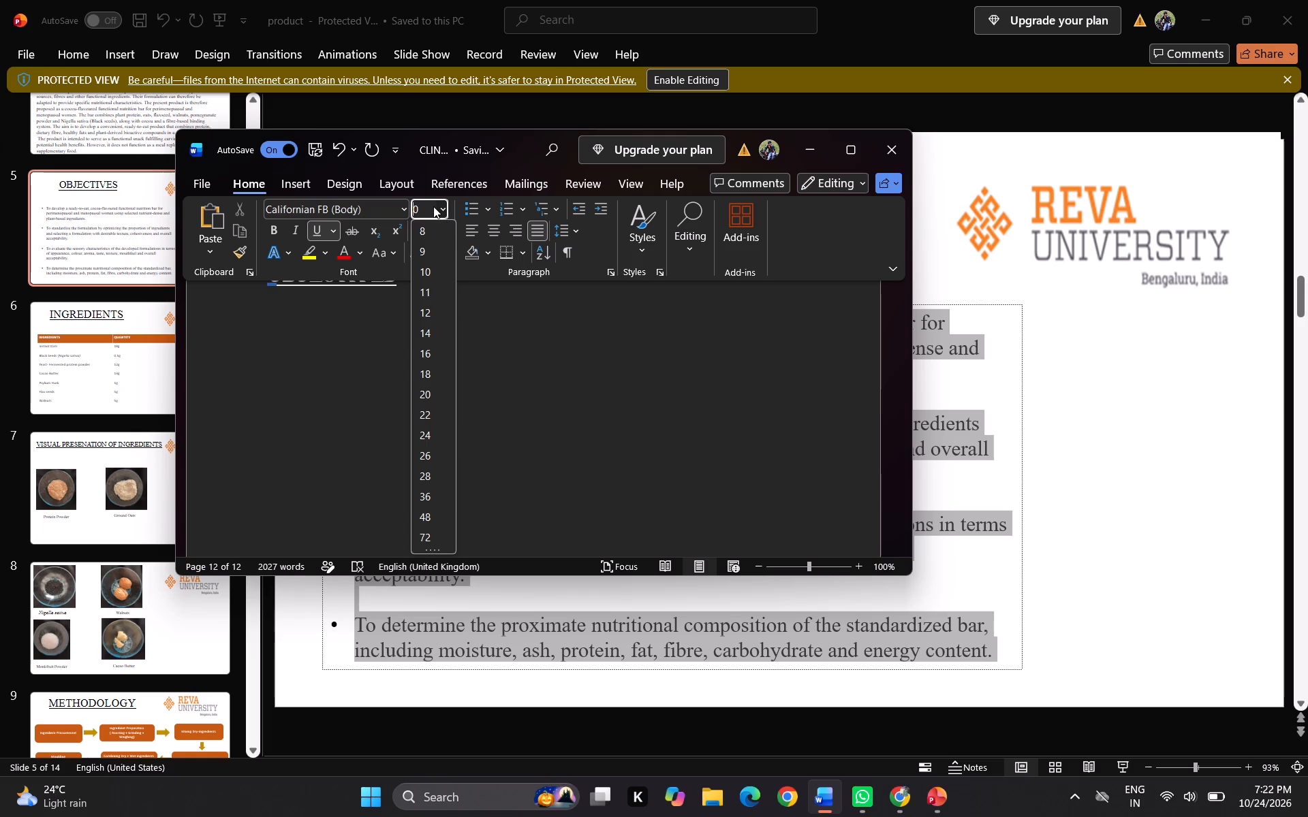
pyautogui.click(433, 206)
pyautogui.press('BackSpace')
pyautogui.press('End')
pyautogui.press('Left')
pyautogui.press('End')
pyautogui.press('Left')
pyautogui.click(432, 339)
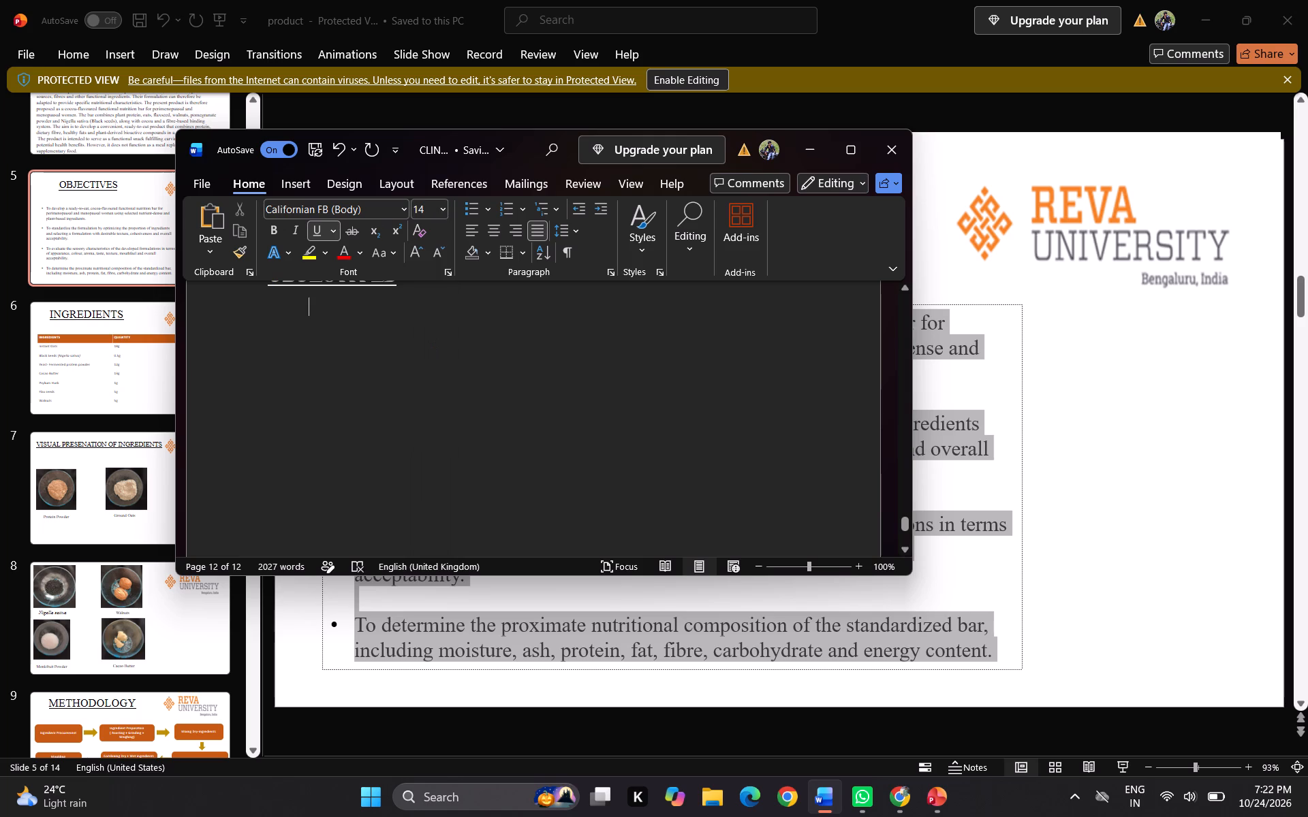
# Paste the four copied objectives below the "objectives" heading again and maximize the report window to check them.
pyautogui.hotkey('ctrl', 'v')
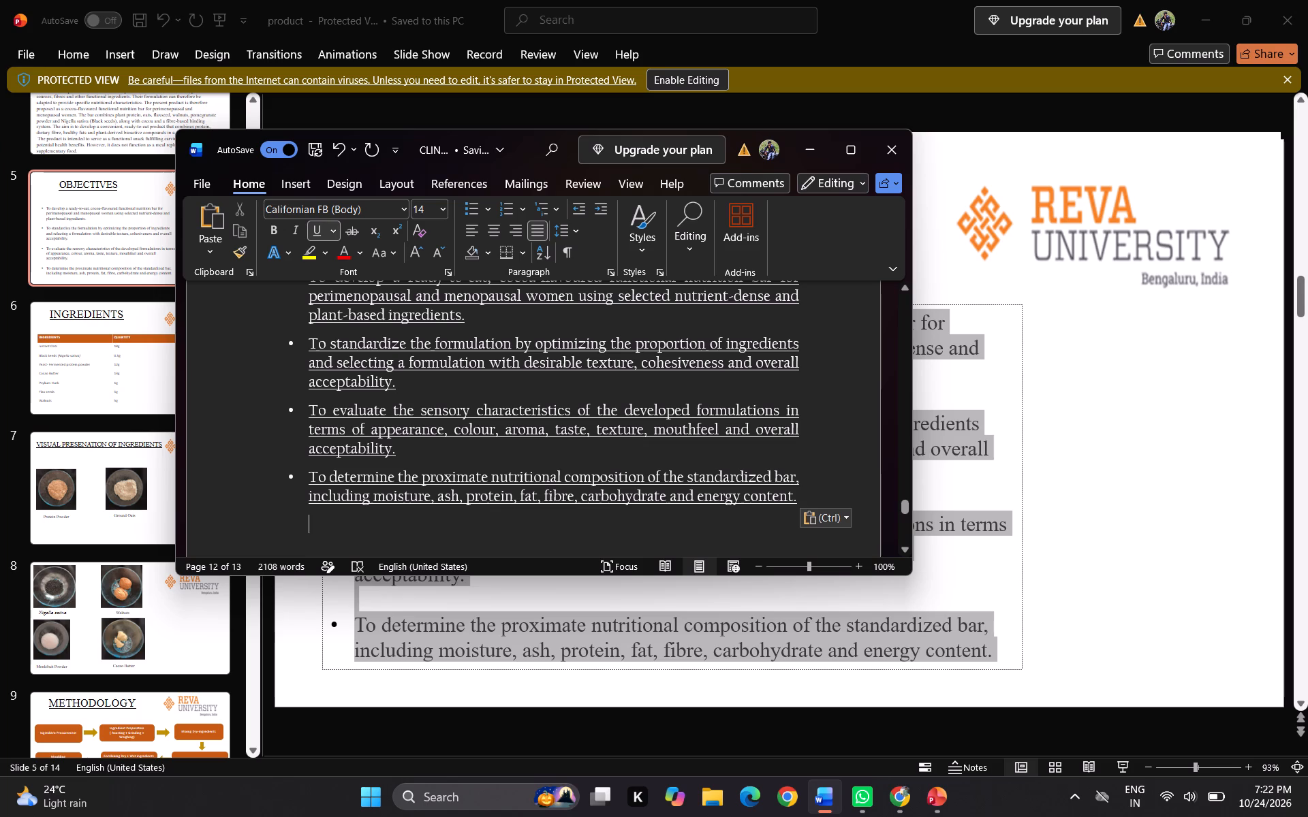
pyautogui.click(858, 153)
pyautogui.hscroll(1, 851, 361)
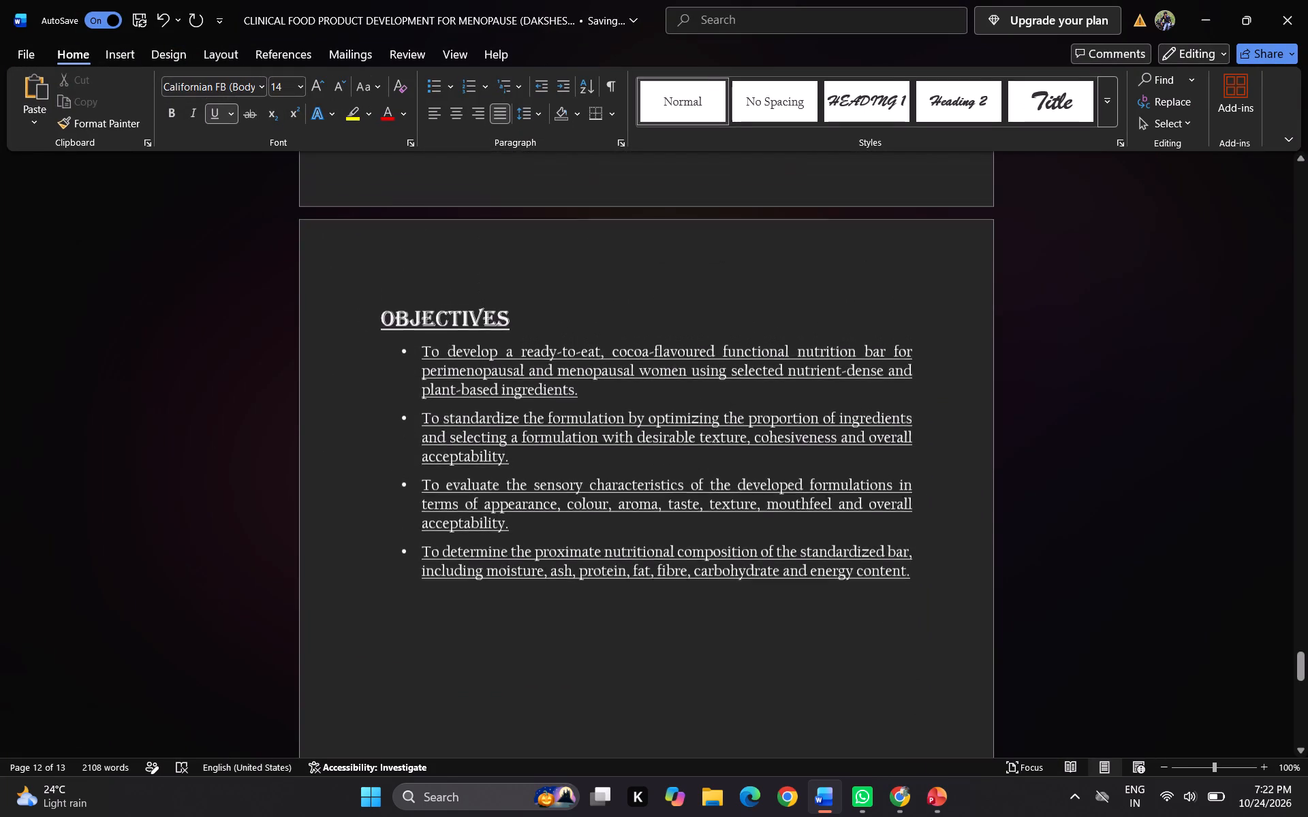
pyautogui.hscroll(1, 851, 361)
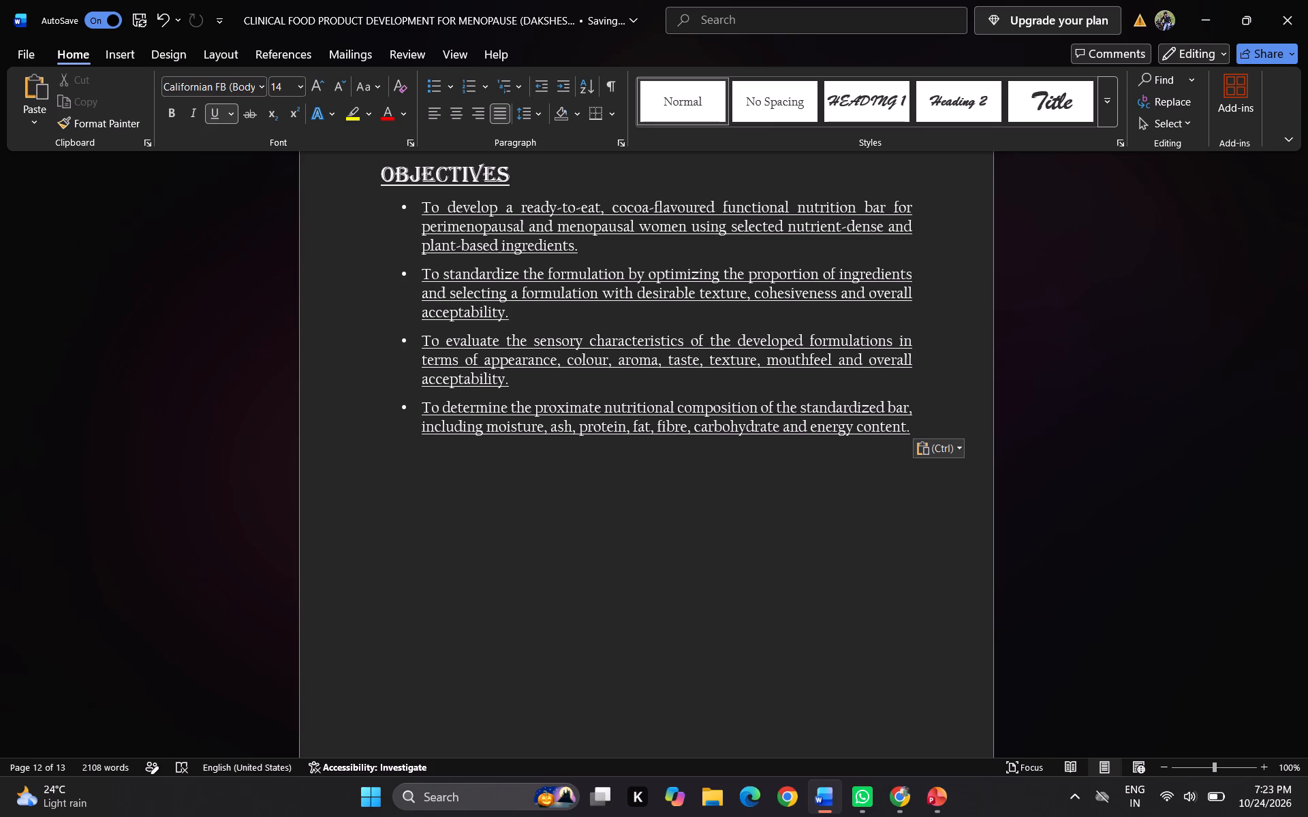
pyautogui.click(851, 361)
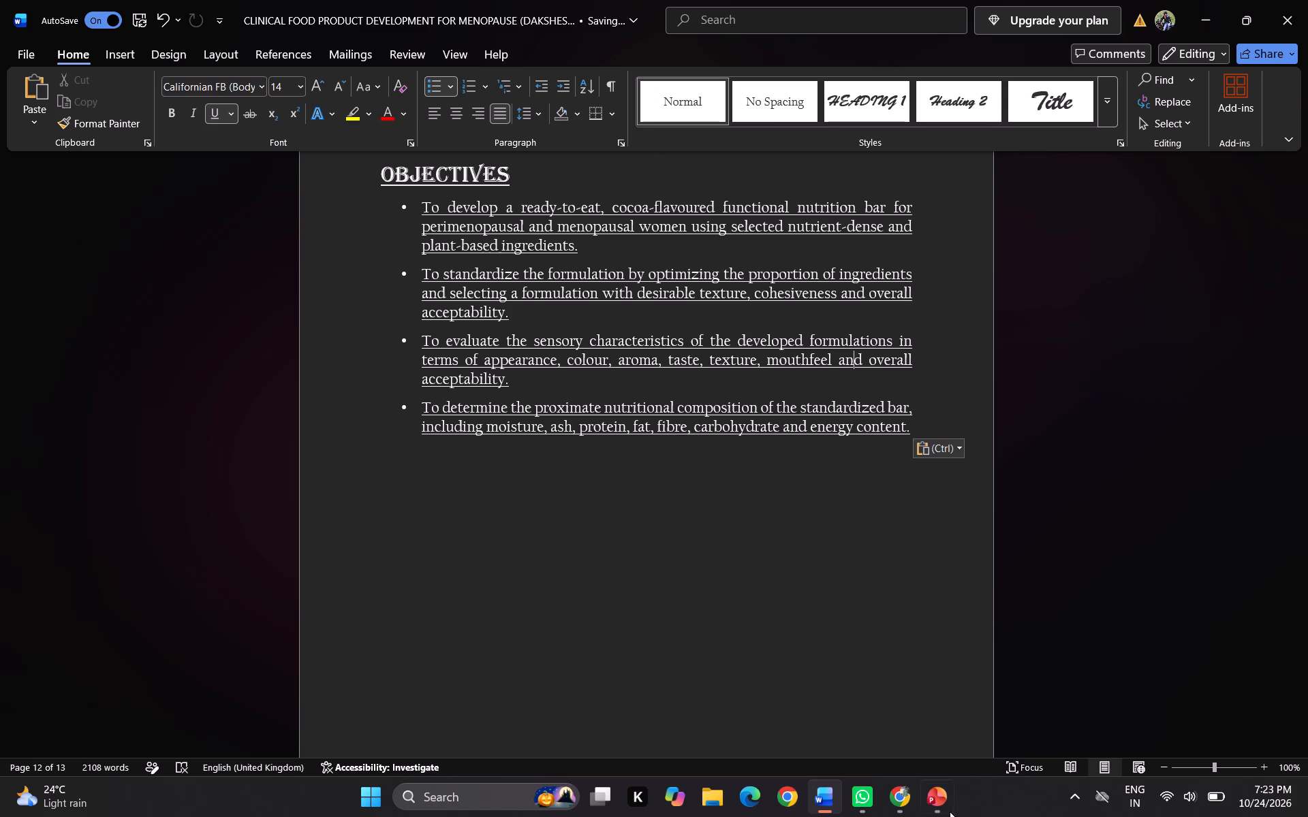
# Switch to the product presentation in PowerPoint and open slide 6, Ingredients.
pyautogui.click(925, 788)
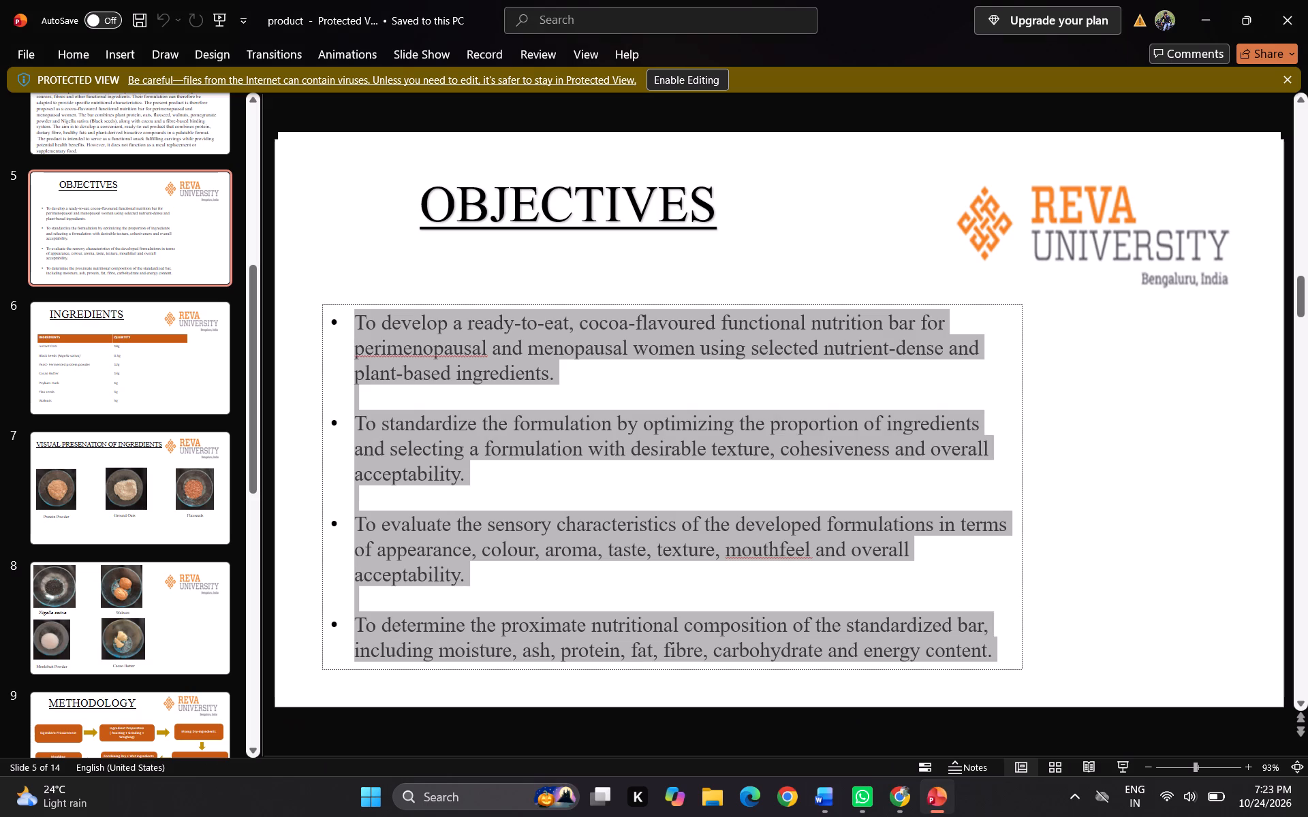
pyautogui.click(176, 381)
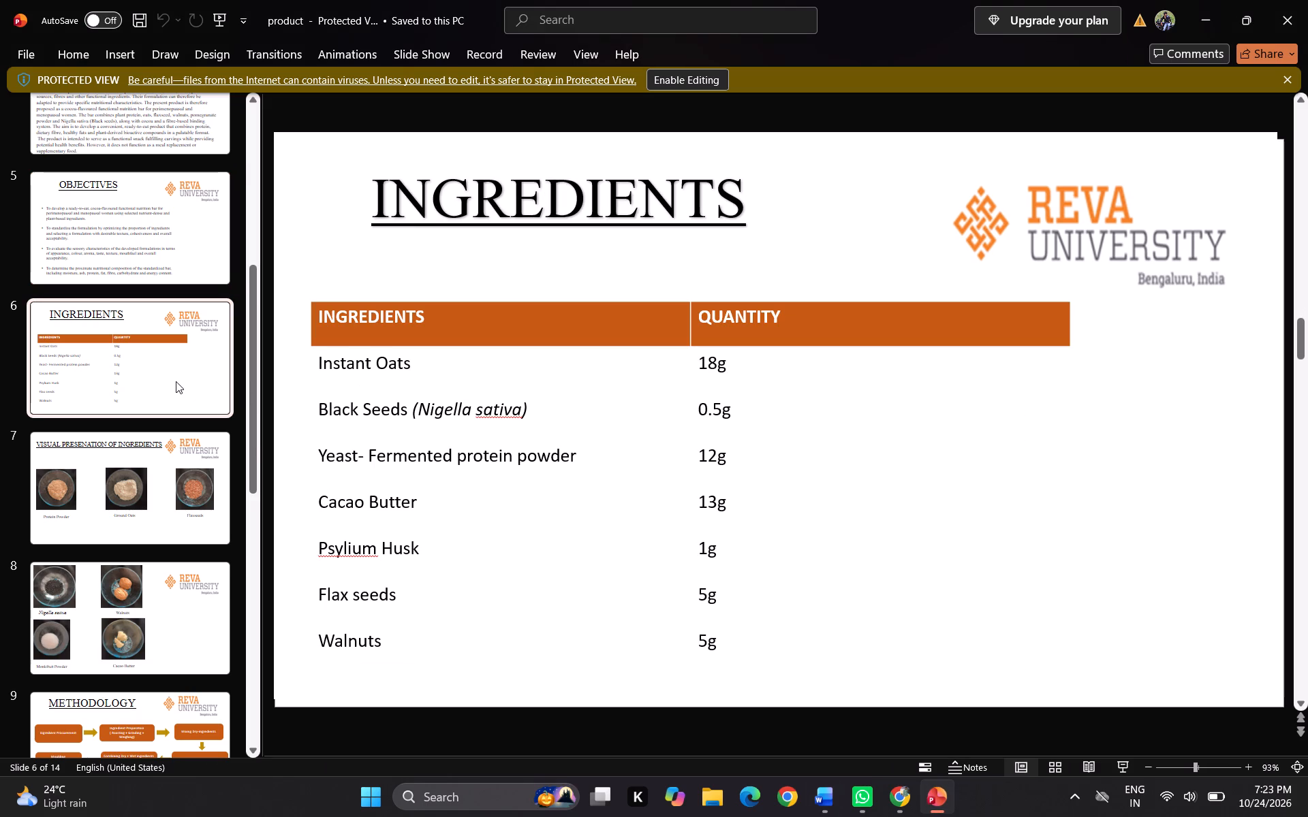
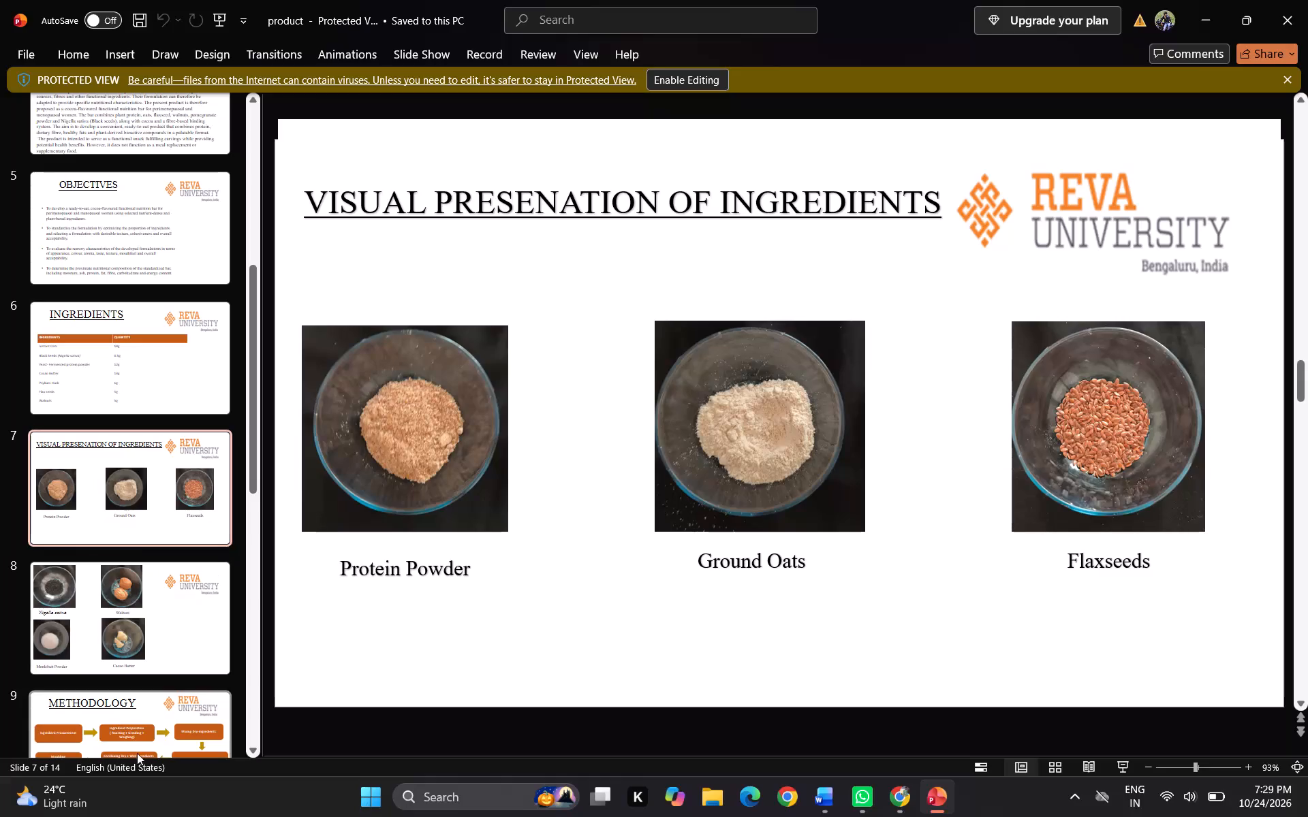
# Switch to the Word report and select all four bulleted paragraphs under the OBJECTIVES heading.
pyautogui.click(814, 792)
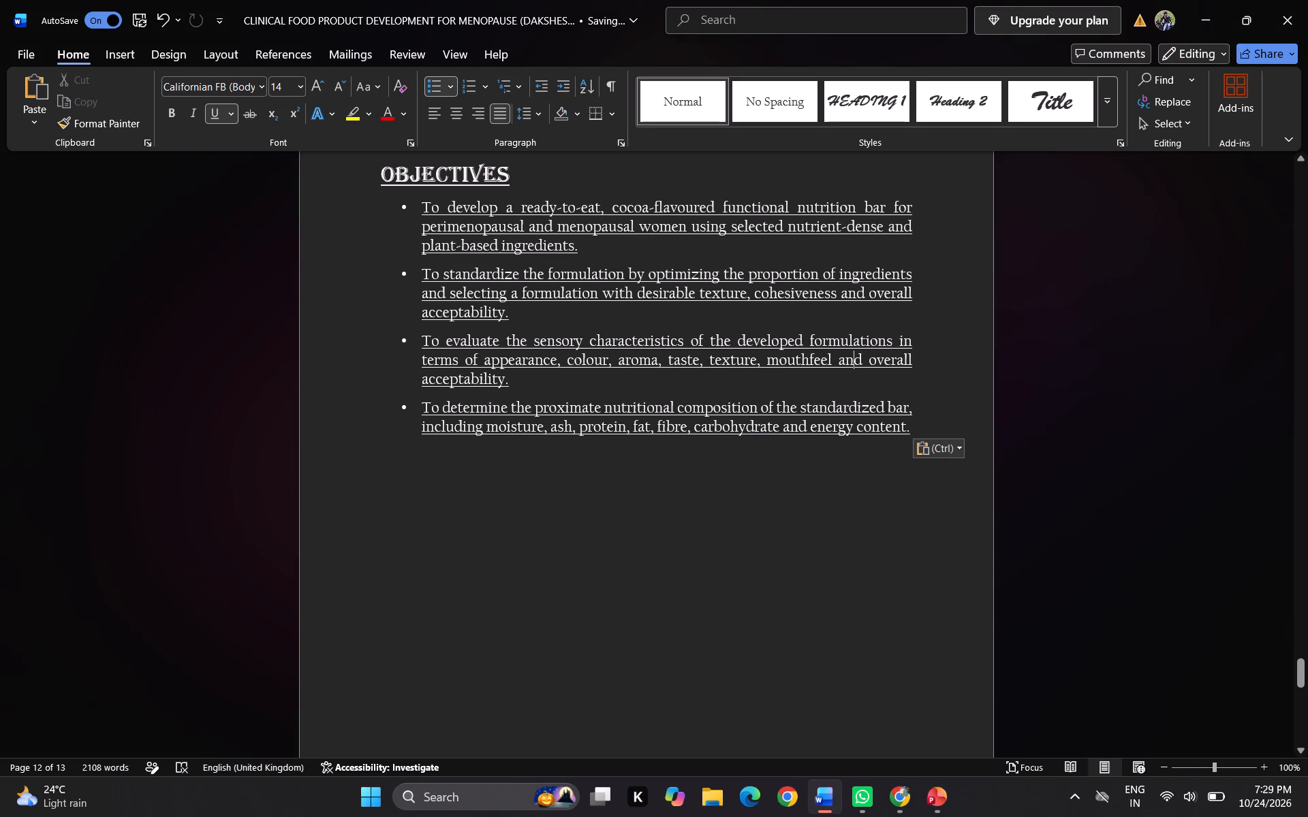
pyautogui.moveTo(418, 207); pyautogui.dragTo(798, 457)
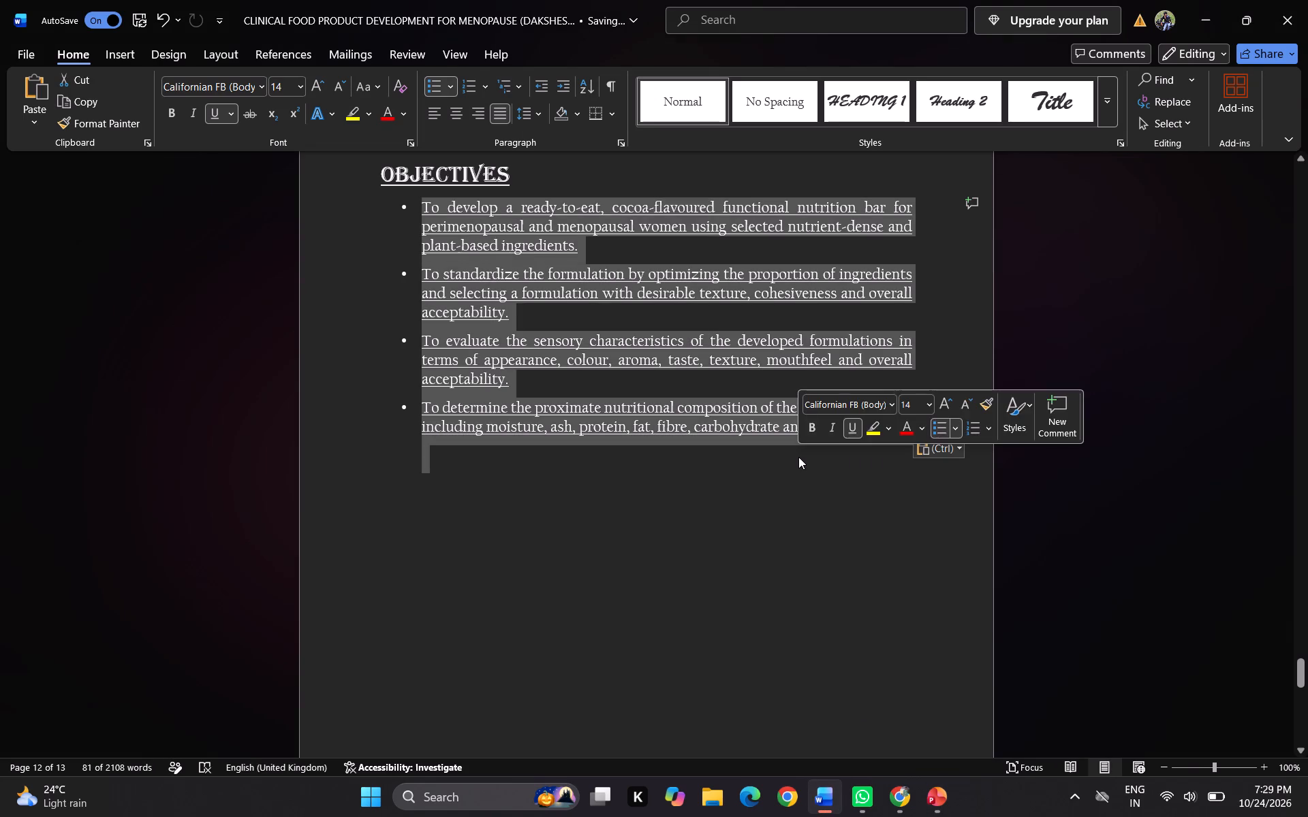
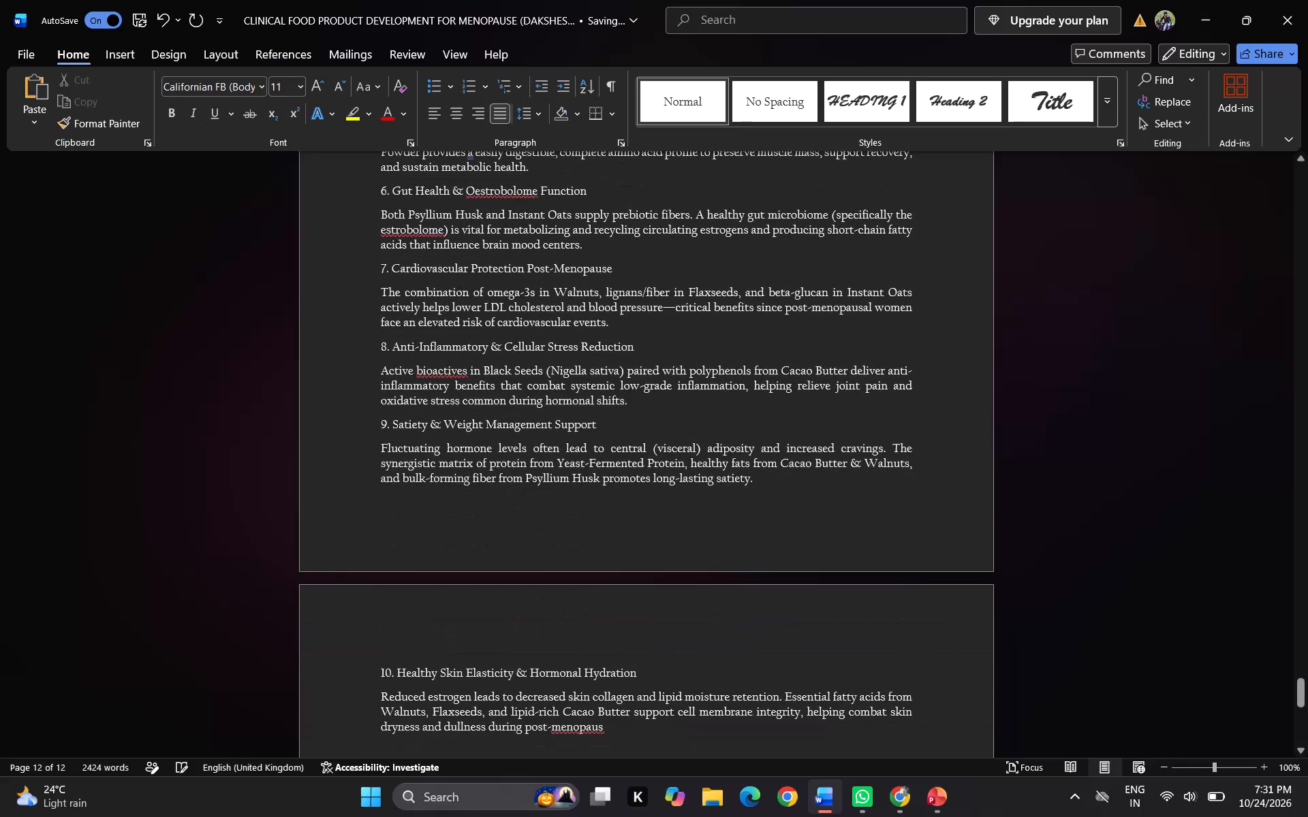
# Add blank lines after the "Healthy Skin Elasticity & Hormonal Hydration" paragraph until a new page begins.
pyautogui.scroll(-6, 702, 545)
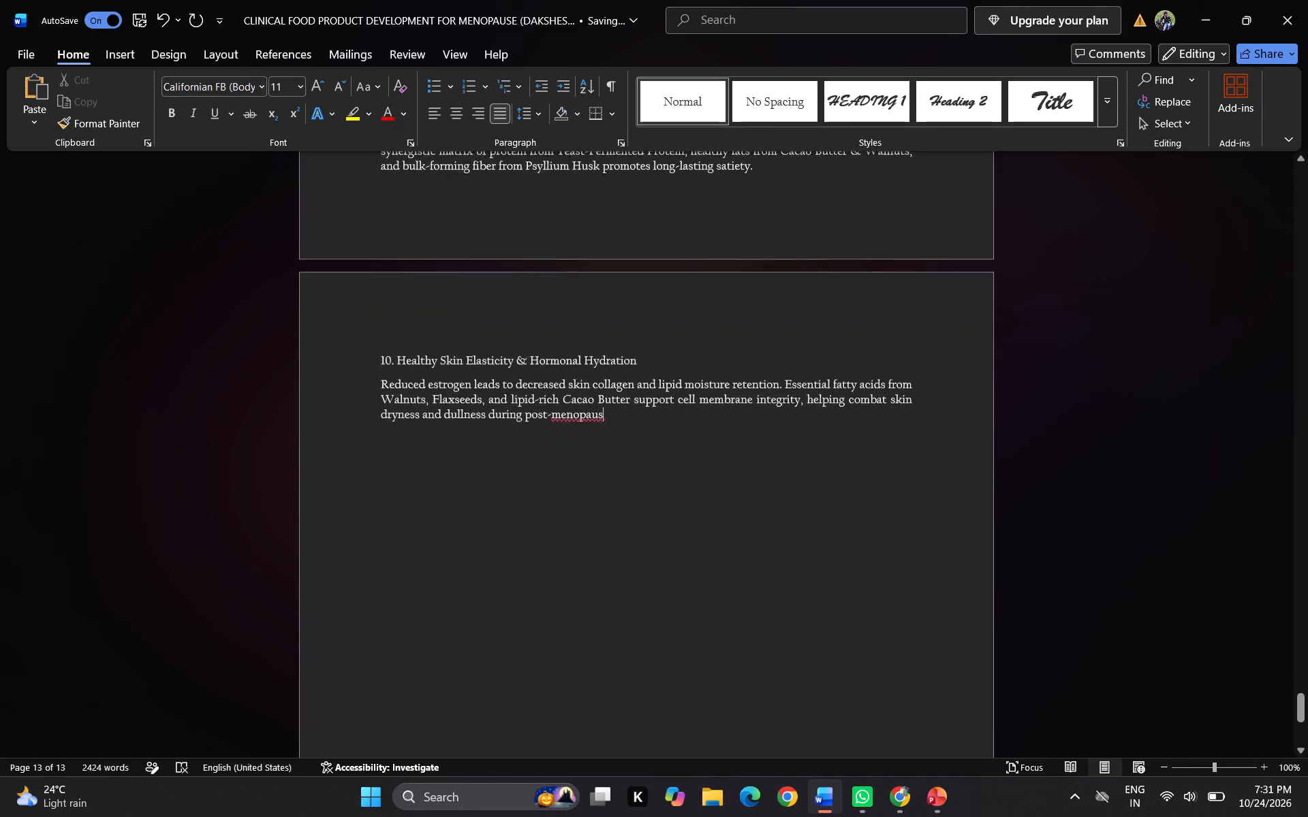
pyautogui.scroll(-4, 702, 545)
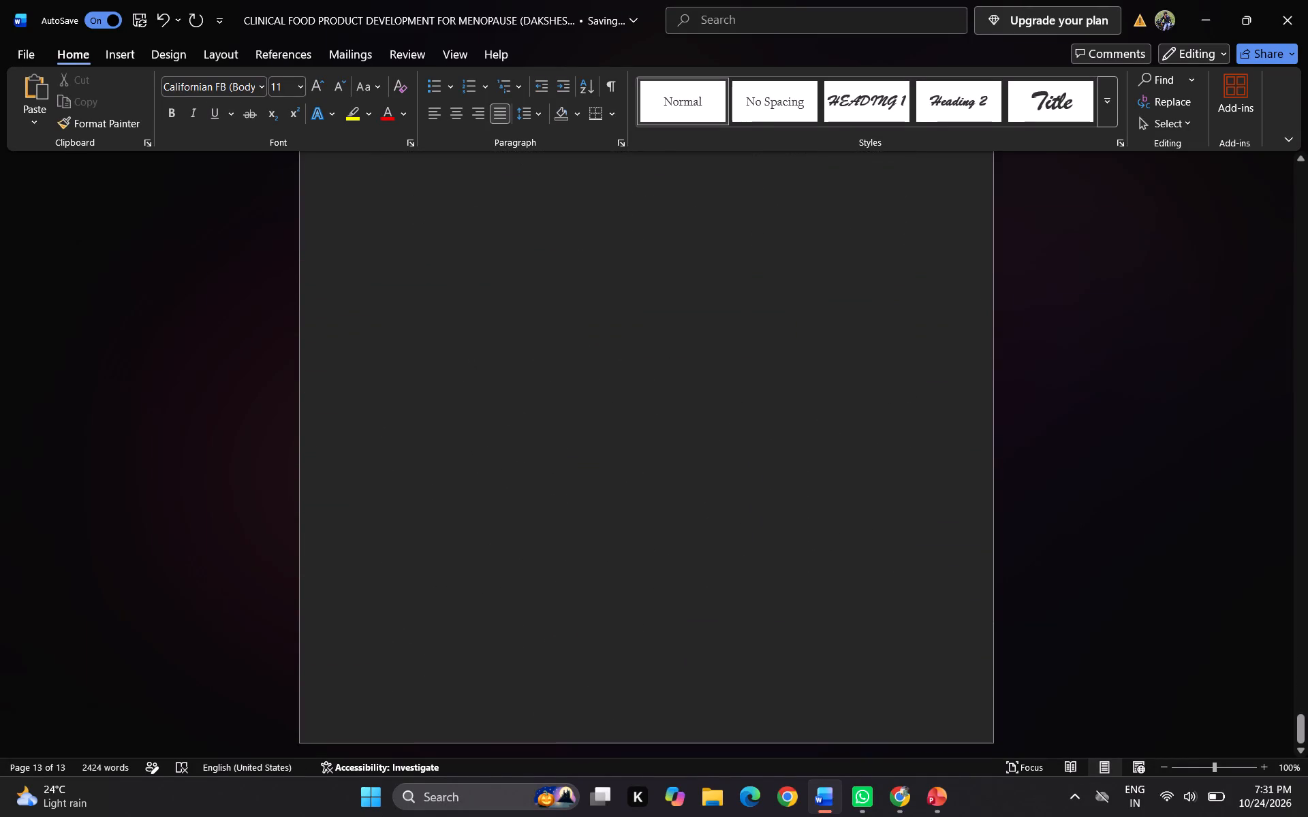
pyautogui.press('Return')
pyautogui.press('Return')
pyautogui.press('Return')
pyautogui.press('Return')
pyautogui.press('Return')
pyautogui.press('Return')
pyautogui.press('Return')
pyautogui.press('Return')
pyautogui.press('Return')
pyautogui.press('Return')
pyautogui.press('Return')
pyautogui.press('Return')
pyautogui.press('Return')
pyautogui.press('Return')
pyautogui.press('Return')
pyautogui.press('Return')
pyautogui.press('Return')
pyautogui.press('Return')
pyautogui.press('Return')
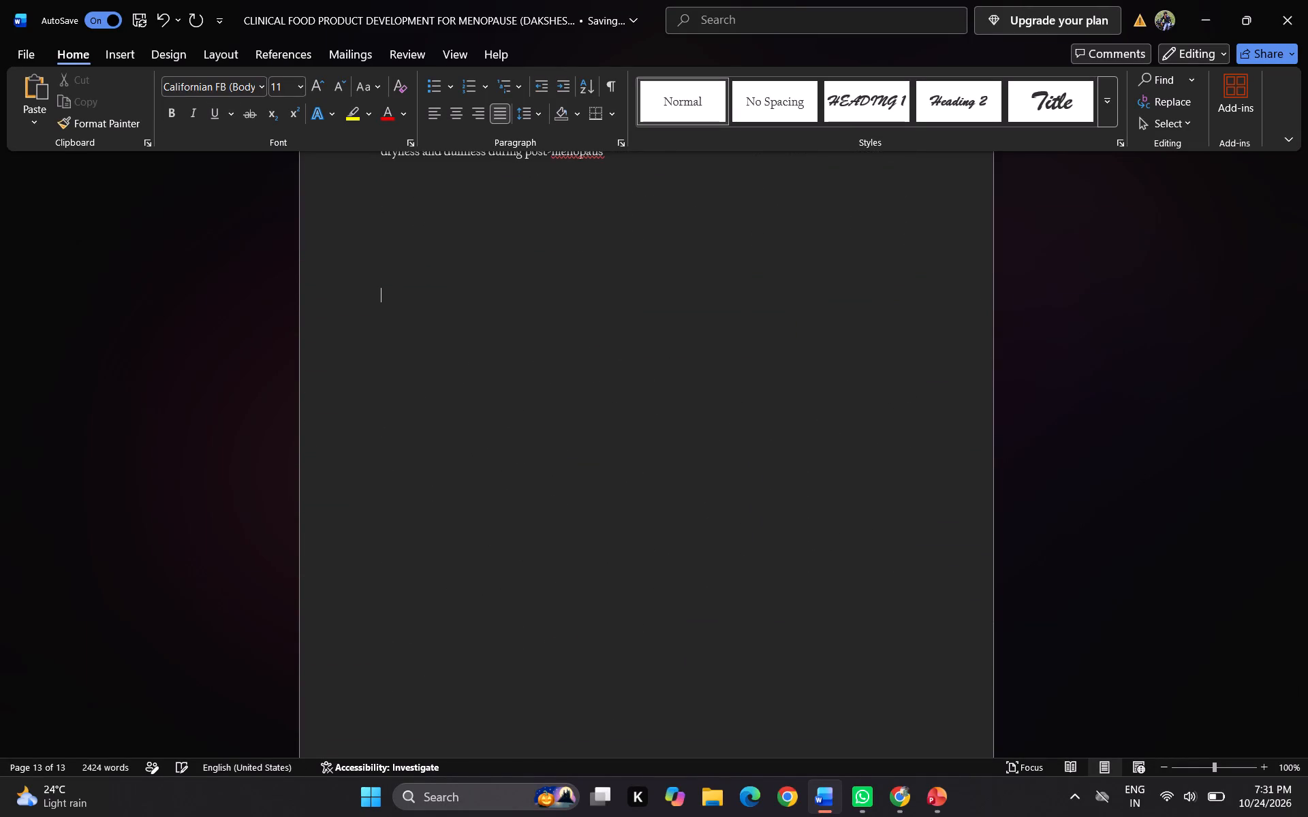
pyautogui.press('Return')
pyautogui.press('Return')
pyautogui.press('Return')
pyautogui.press('Return')
pyautogui.press('Return')
pyautogui.press('Return')
pyautogui.press('Return')
pyautogui.press('Return')
pyautogui.press('Return')
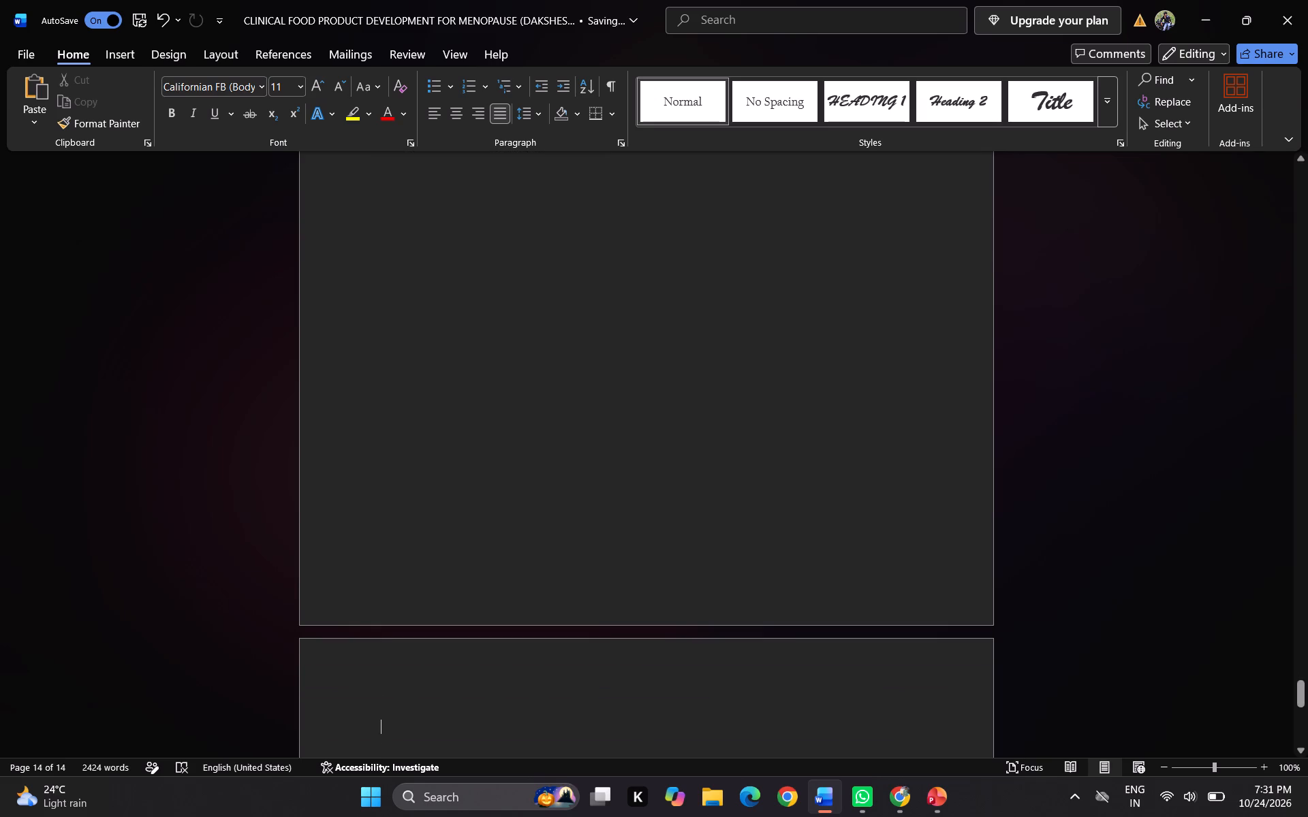
# Check the report's earlier sections and its index table for the section that follows the introduction and objectives.
pyautogui.scroll(10, 974, 693)
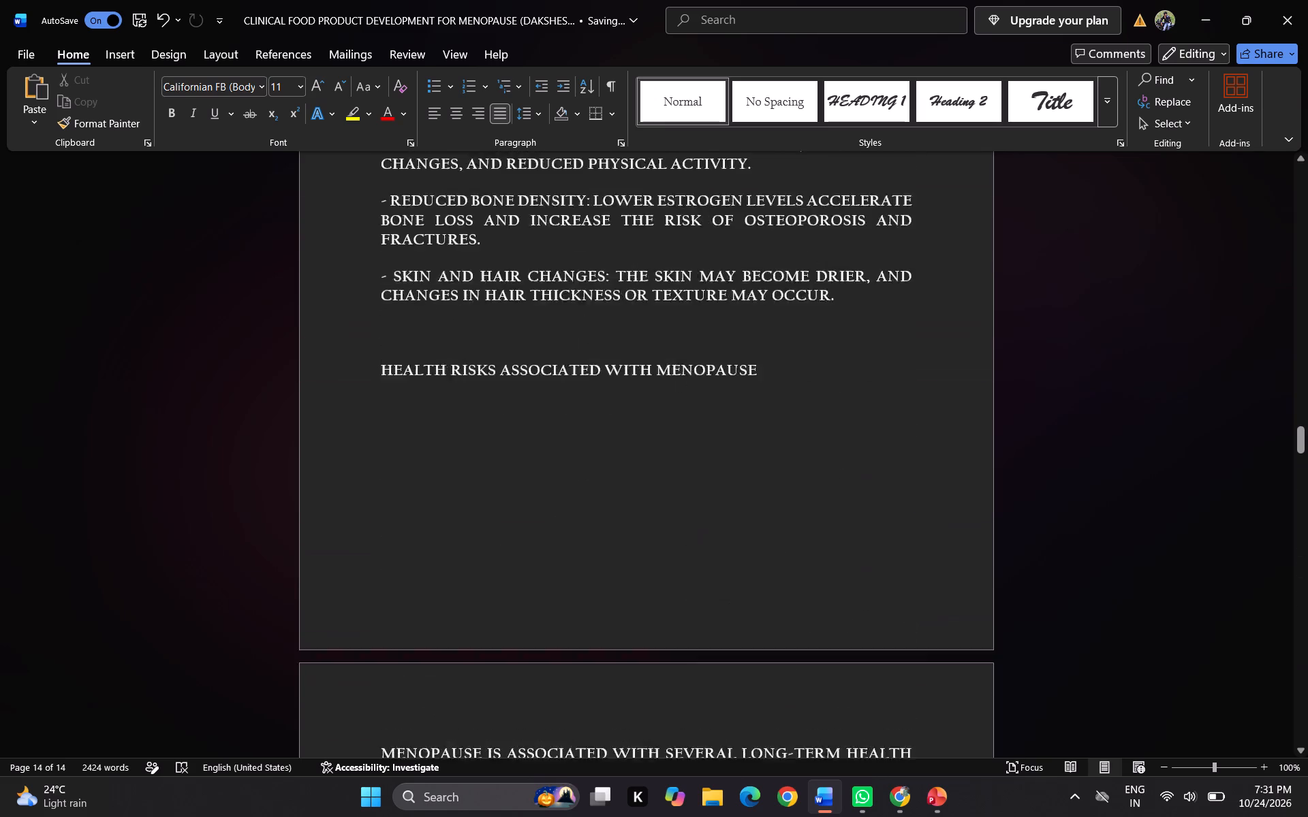
pyautogui.scroll(14, 974, 693)
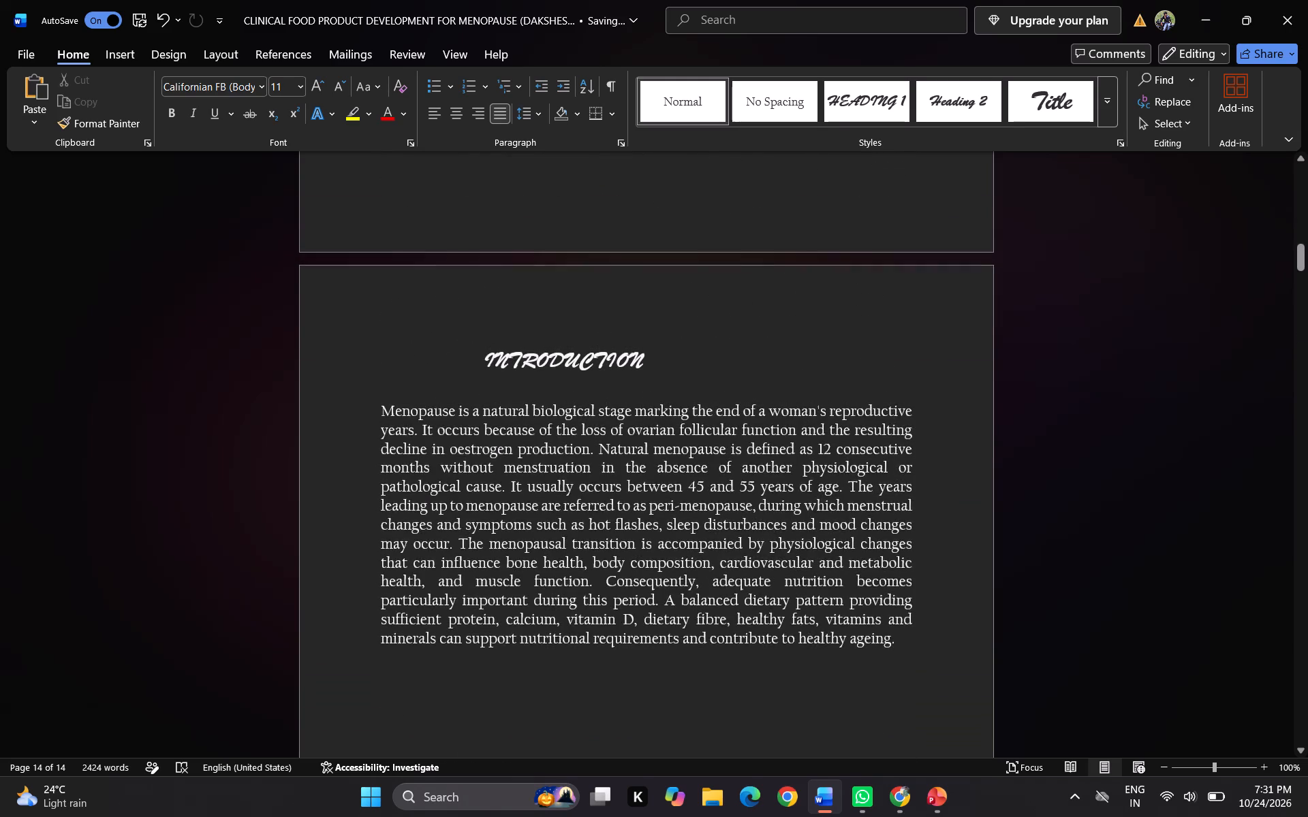
pyautogui.scroll(5, 974, 693)
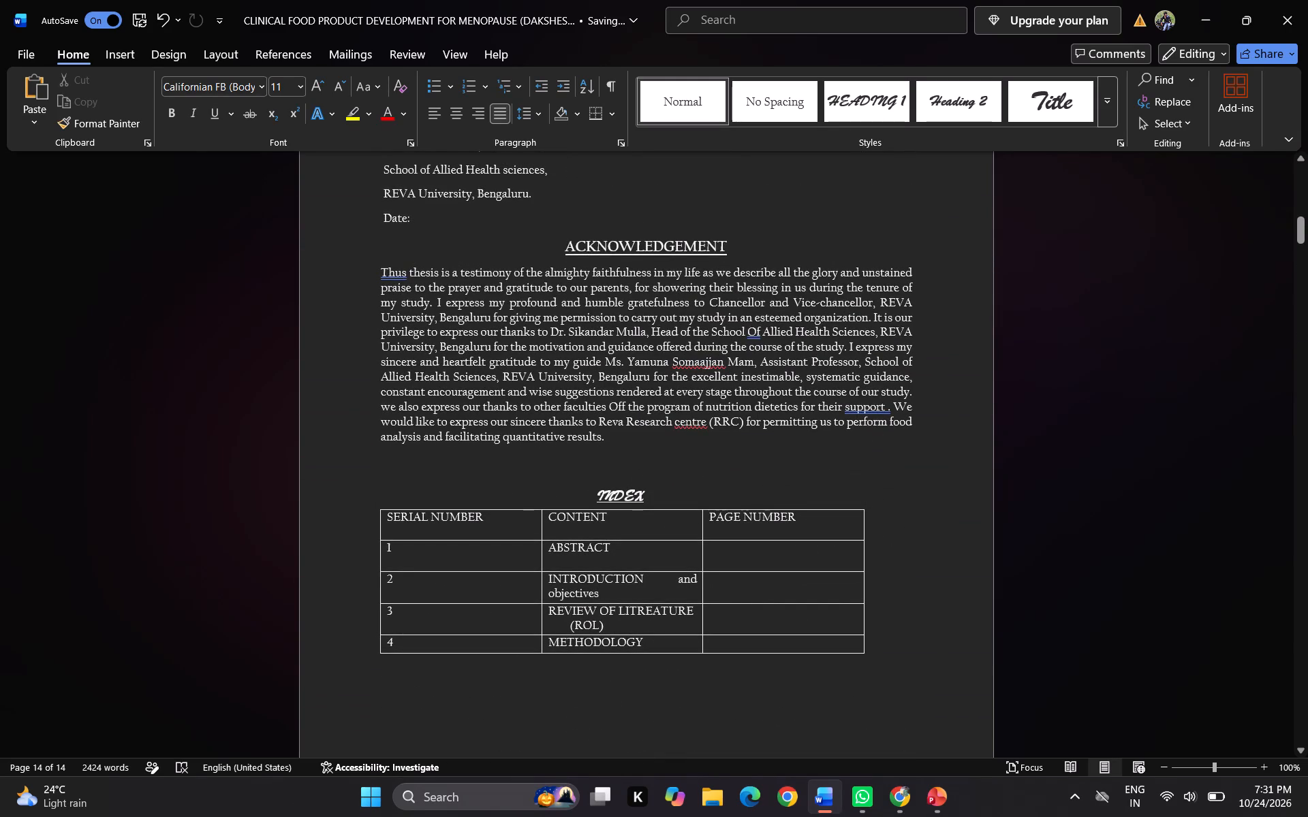
pyautogui.scroll(-15, 974, 693)
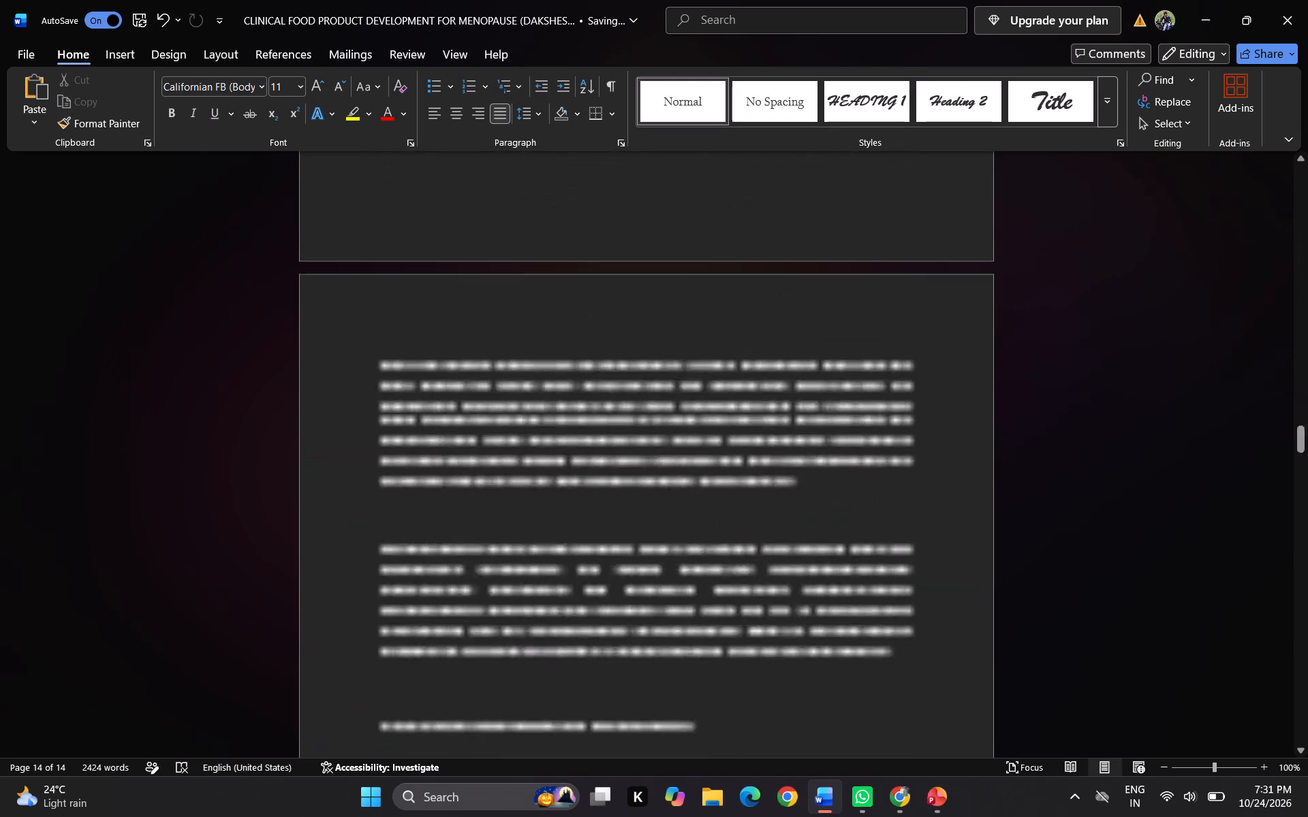
pyautogui.scroll(-12, 974, 693)
pyautogui.scroll(6, 974, 693)
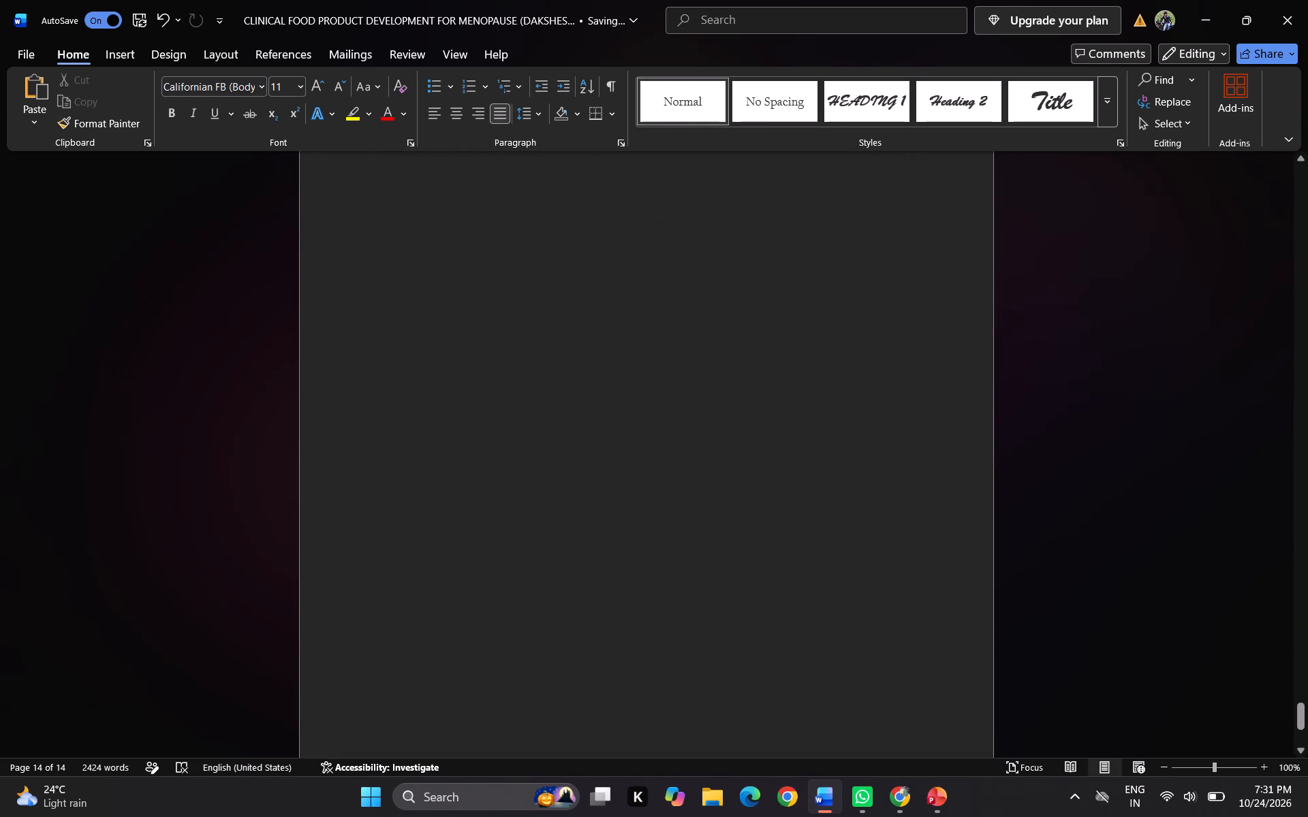
pyautogui.scroll(2, 974, 693)
pyautogui.scroll(-2, 974, 693)
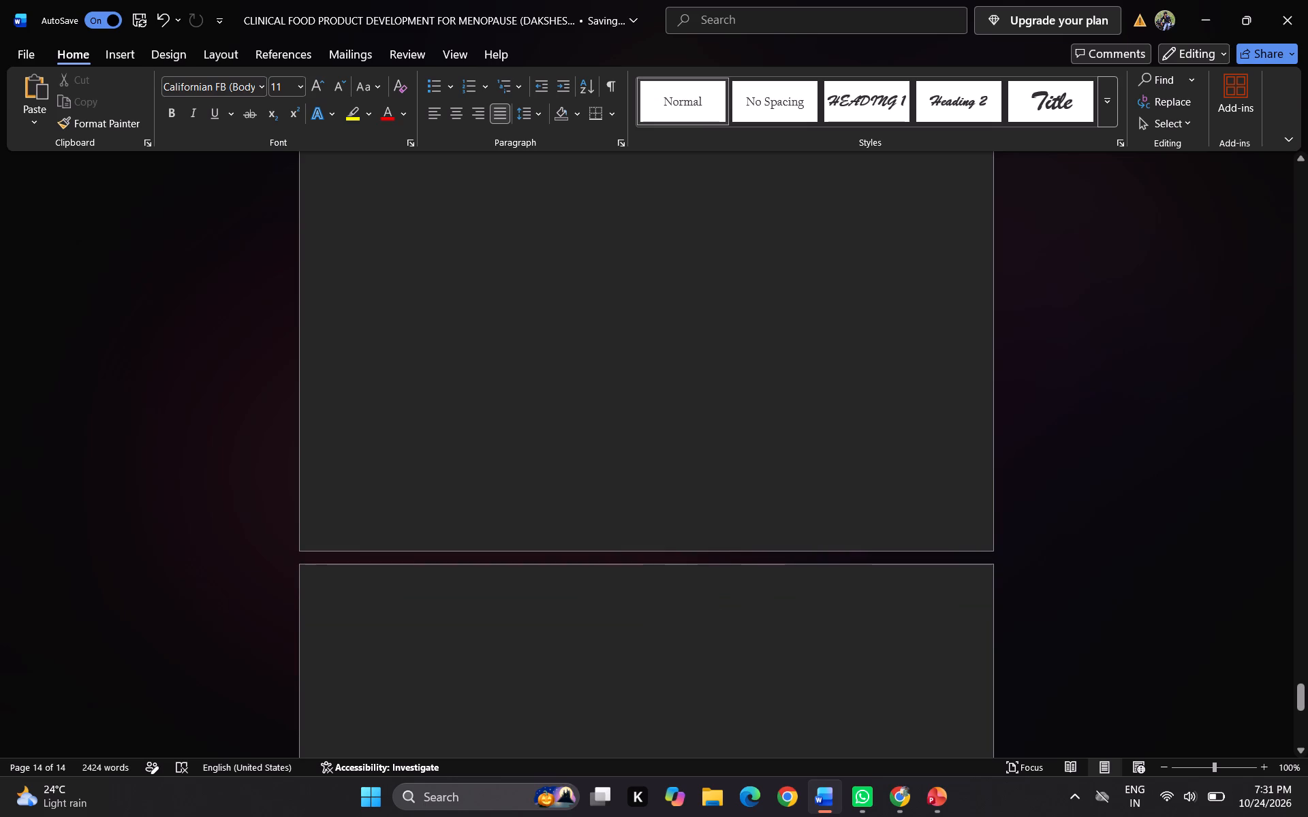
# Apply the Heading 1 style to the empty line on the new last page.
pyautogui.click(912, 103)
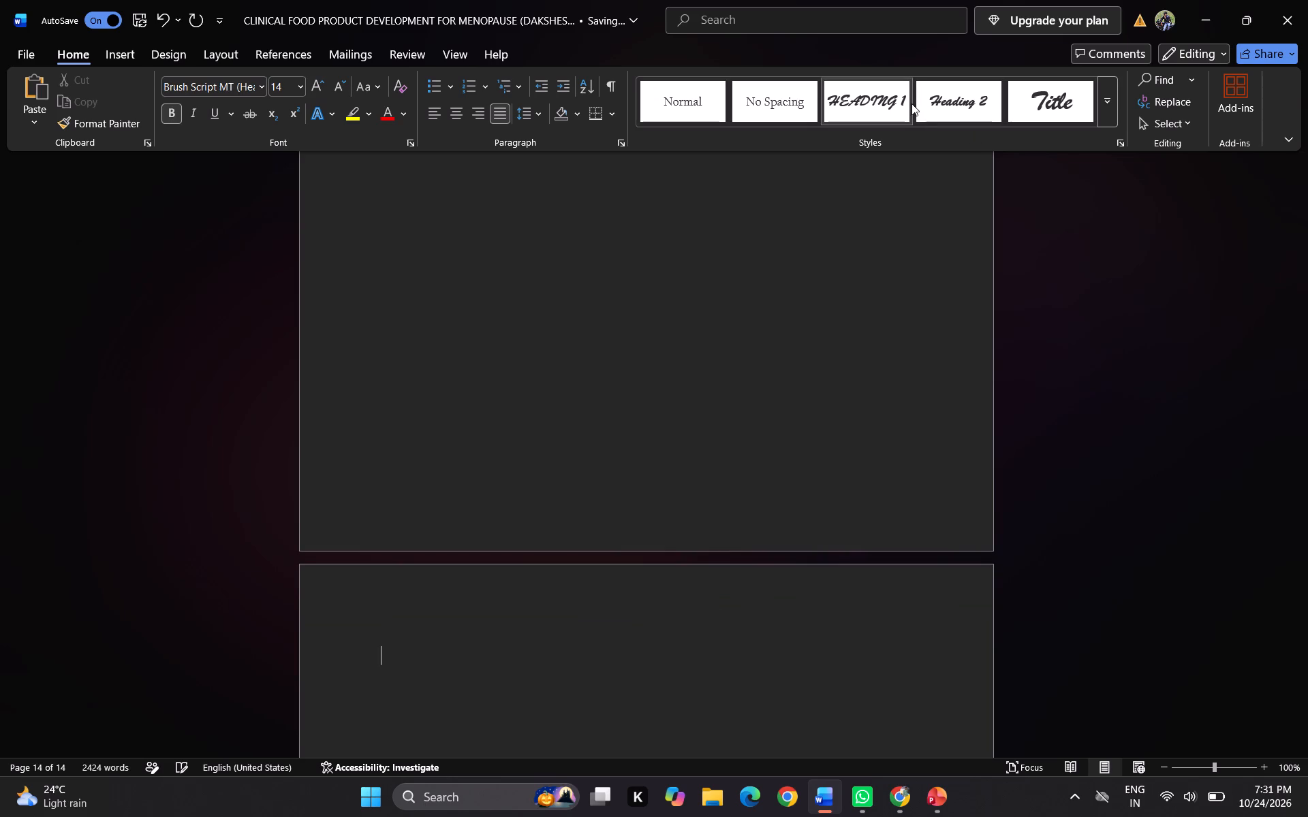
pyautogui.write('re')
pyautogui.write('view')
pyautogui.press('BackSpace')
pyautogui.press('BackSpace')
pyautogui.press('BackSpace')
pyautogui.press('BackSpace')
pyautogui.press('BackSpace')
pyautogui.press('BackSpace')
# Enter the heading "review on litreature (rol)" on the new last page in Algerian, size 20.
pyautogui.click(262, 84)
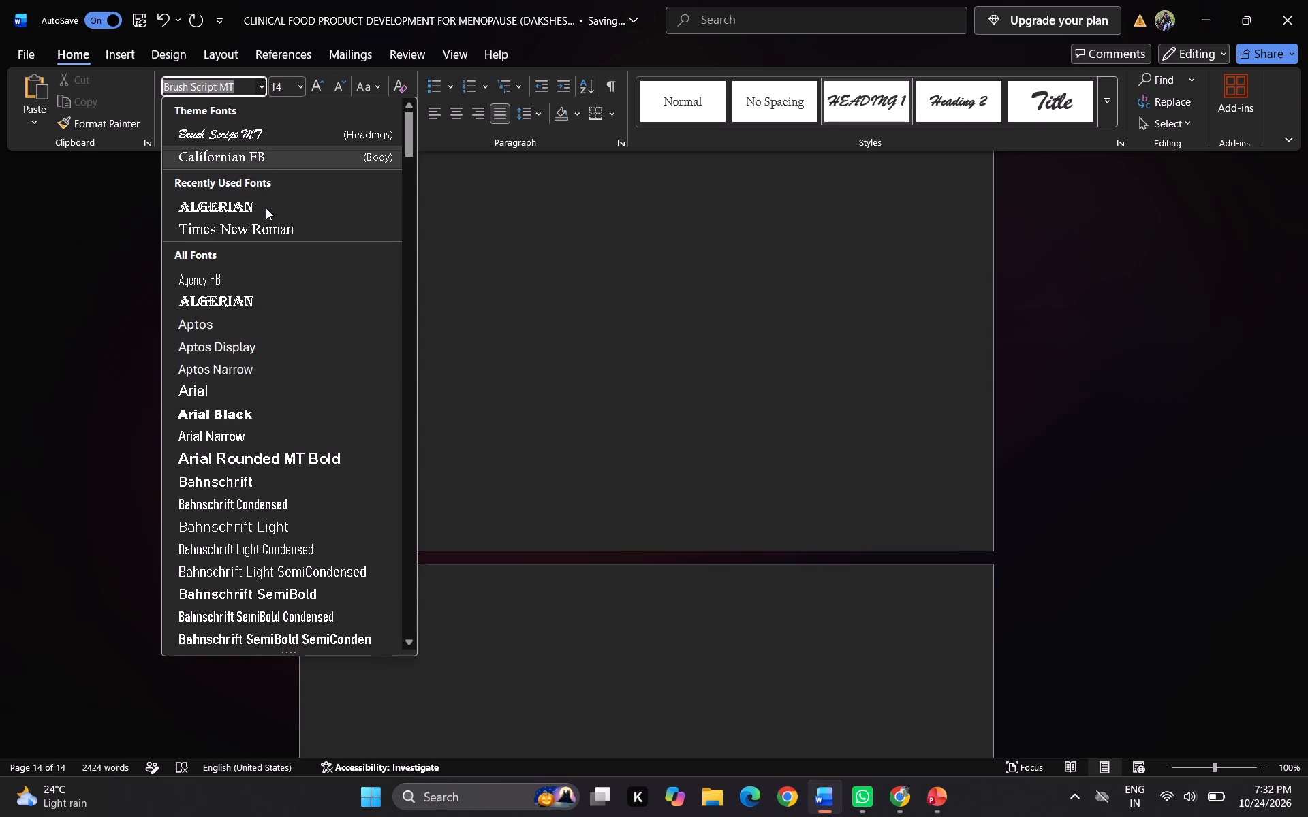
pyautogui.click(266, 208)
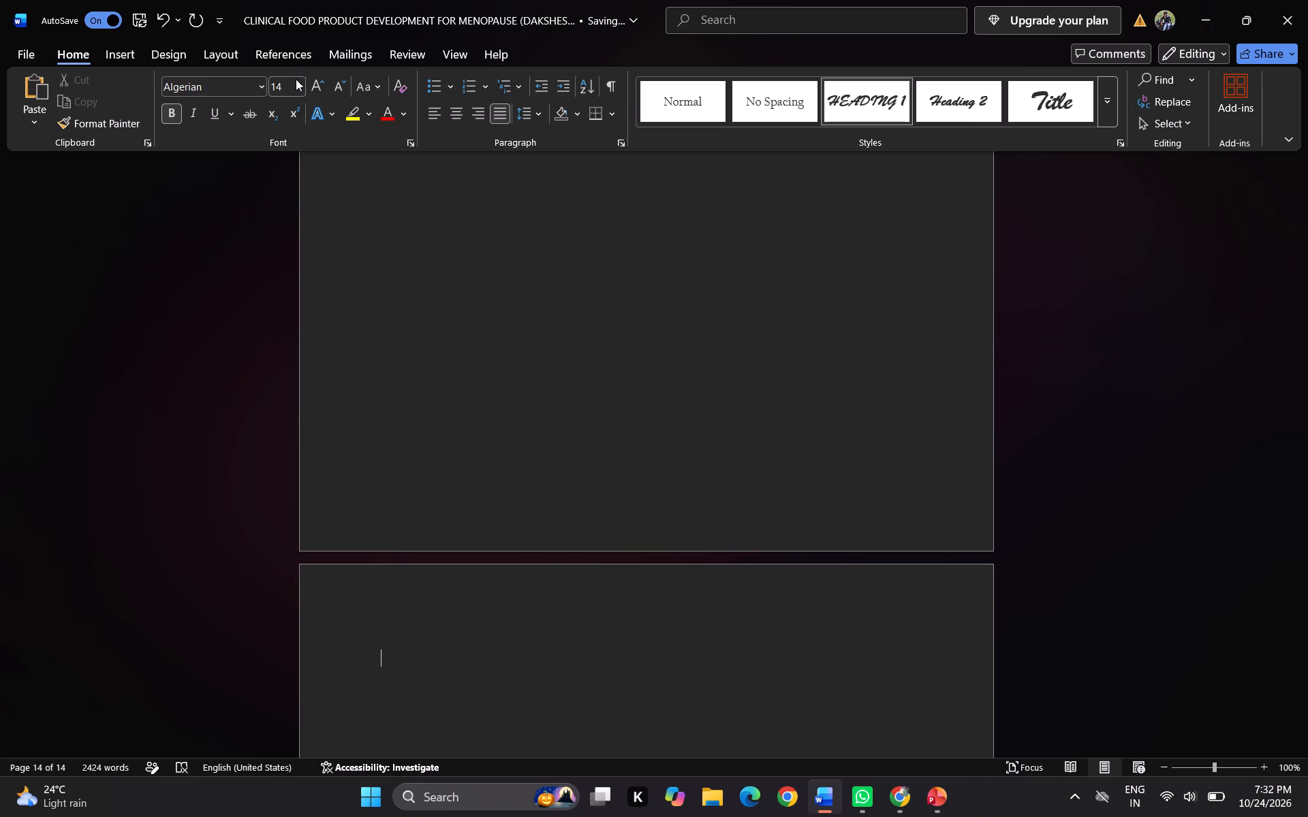
pyautogui.click(296, 79)
pyautogui.click(294, 267)
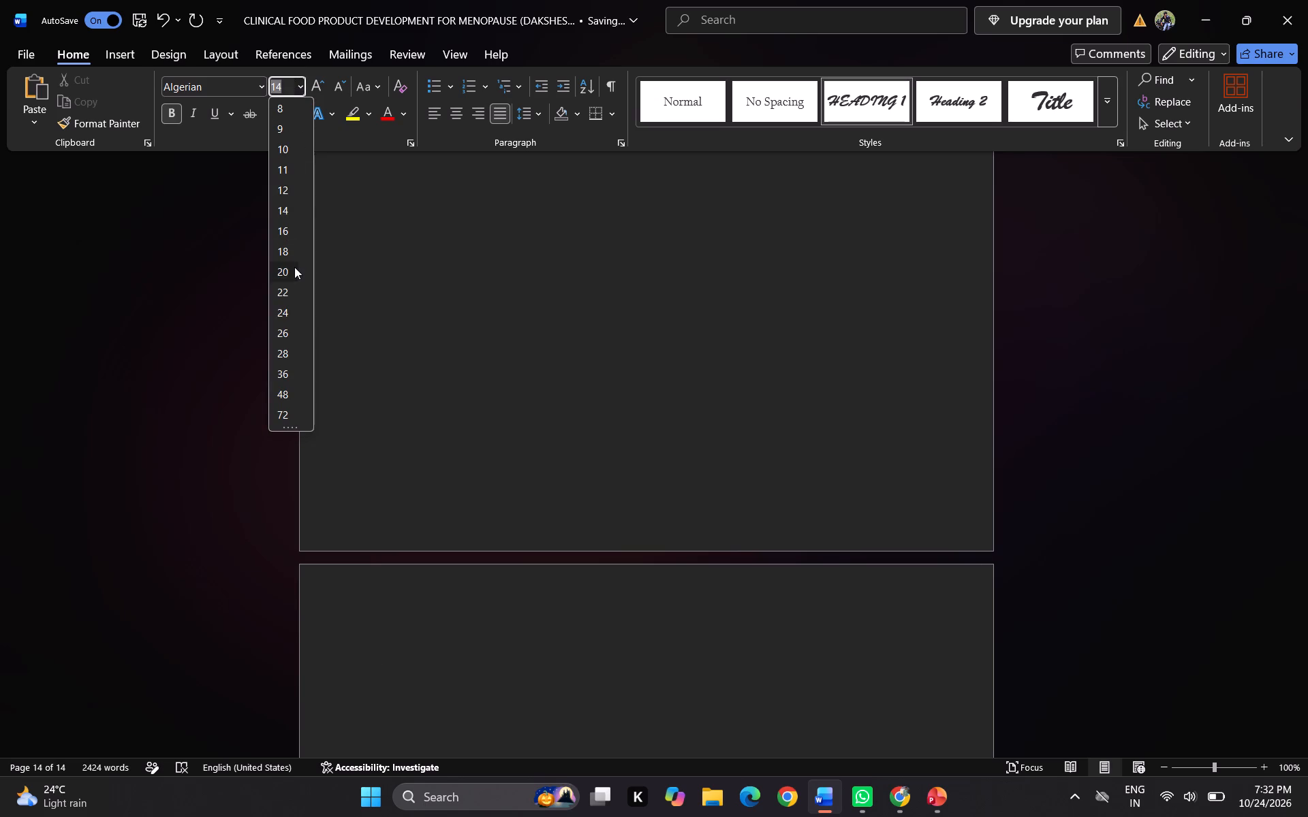
pyautogui.write('re')
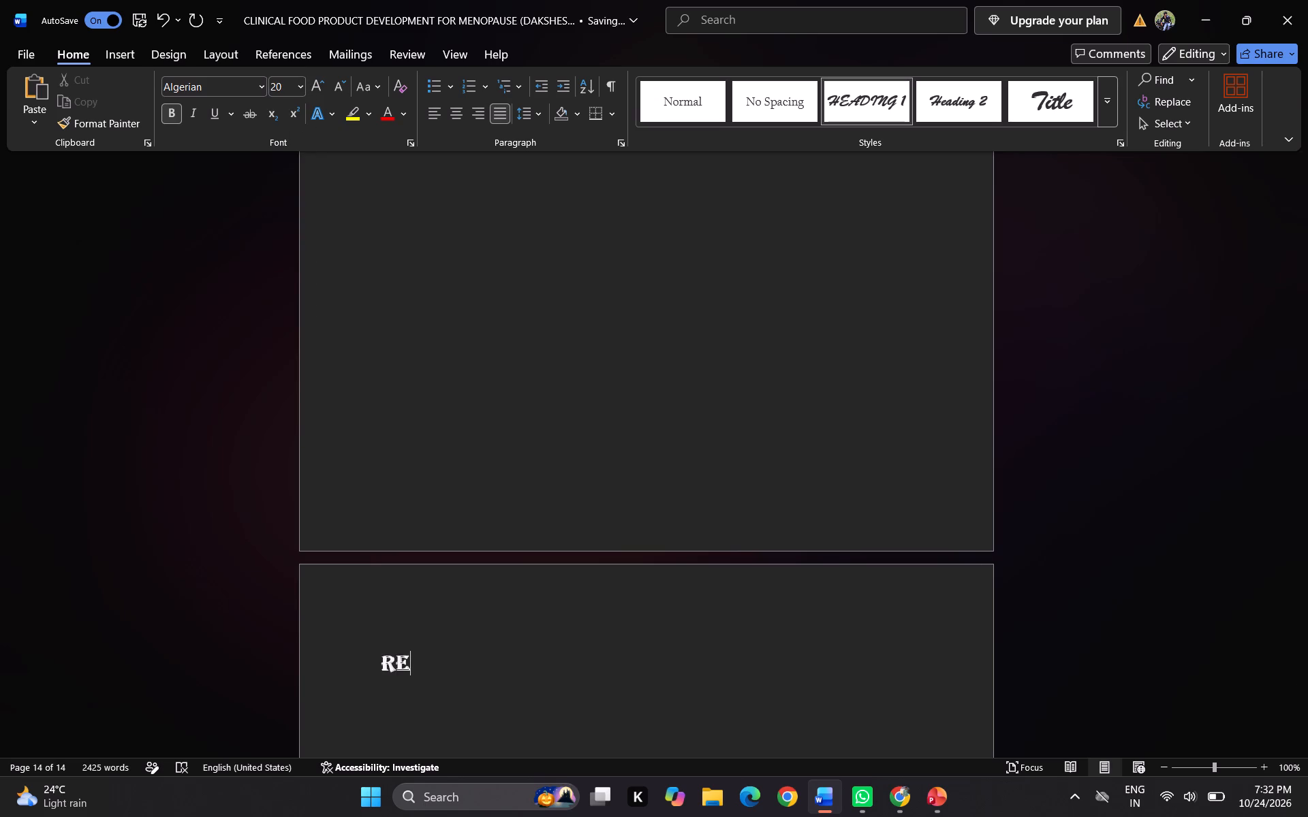
pyautogui.press('v')
pyautogui.write('iewn')
pyautogui.press('BackSpace')
pyautogui.press('space')
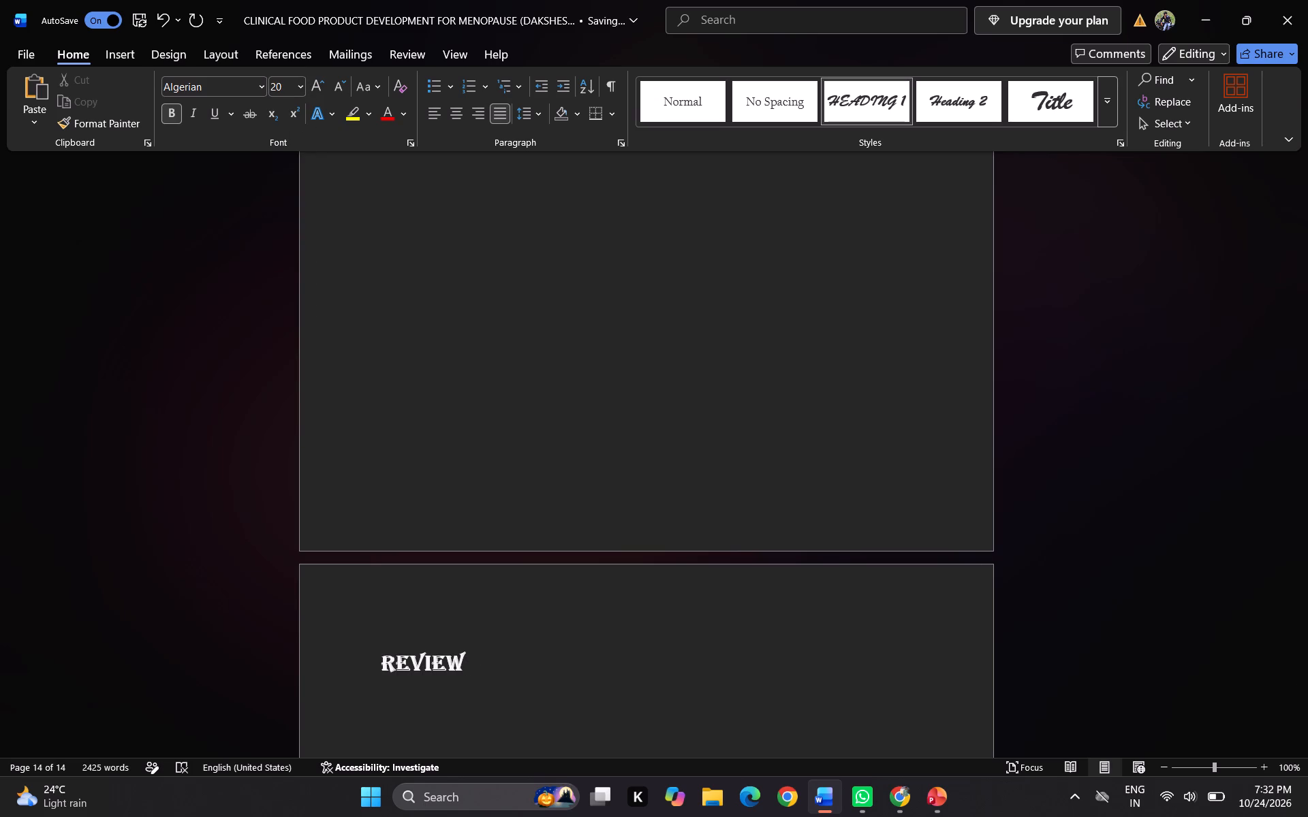
pyautogui.press('o')
pyautogui.write('n')
pyautogui.press('space')
pyautogui.write('litre')
pyautogui.write('ature')
pyautogui.press('space')
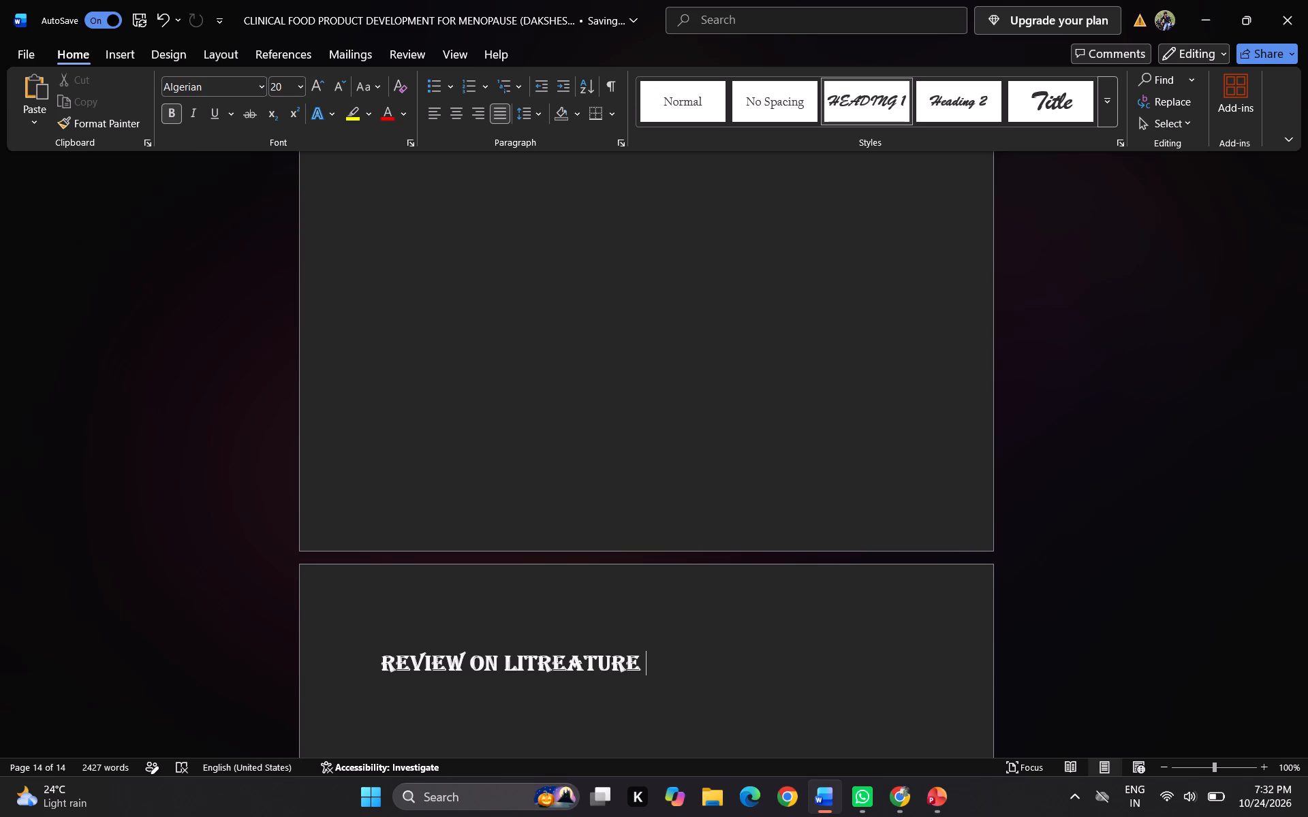
pyautogui.hotkey('shift', '(')
pyautogui.write('rol')
pyautogui.hotkey('shift', ')')
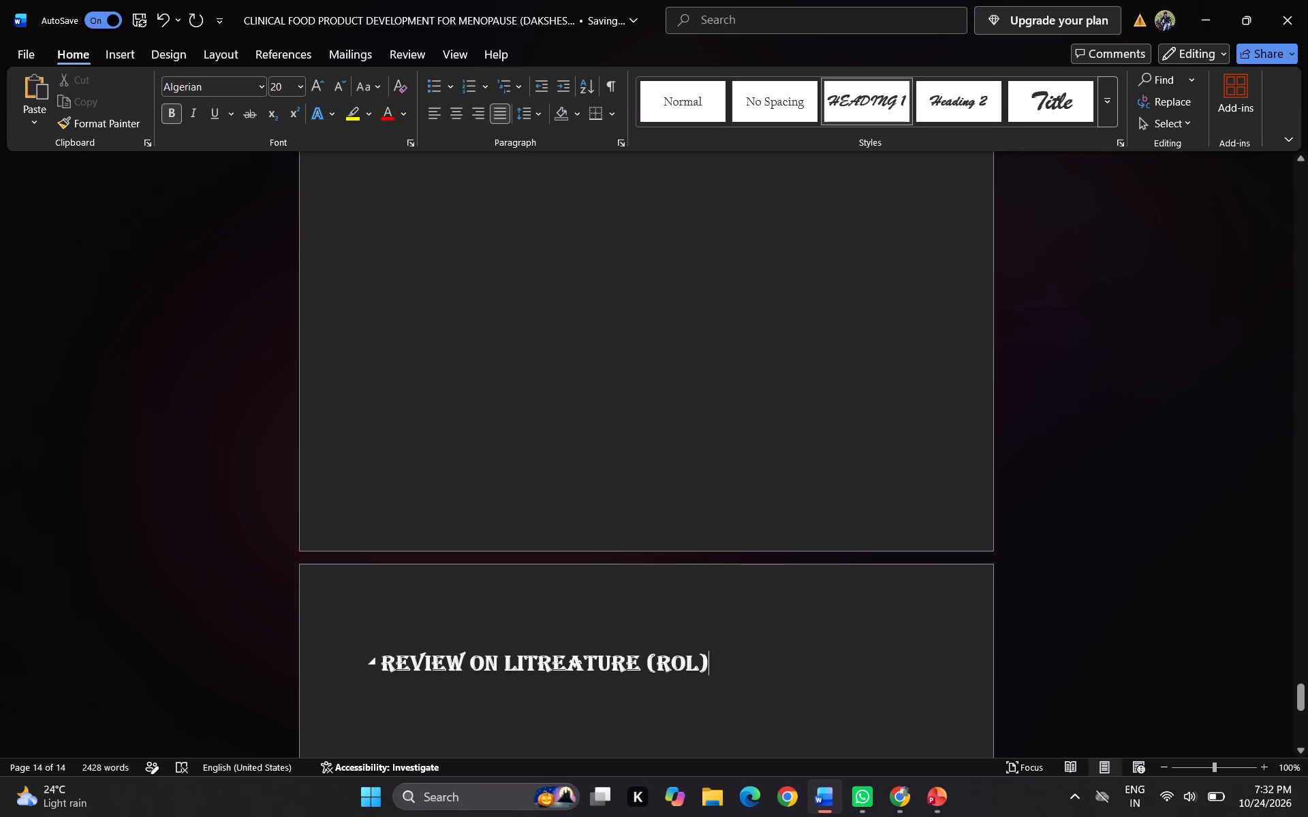
# Underline the whole "REVIEW ON LITREATURE (ROL)" heading and start a new paragraph beneath it.
pyautogui.moveTo(373, 647); pyautogui.dragTo(705, 652)
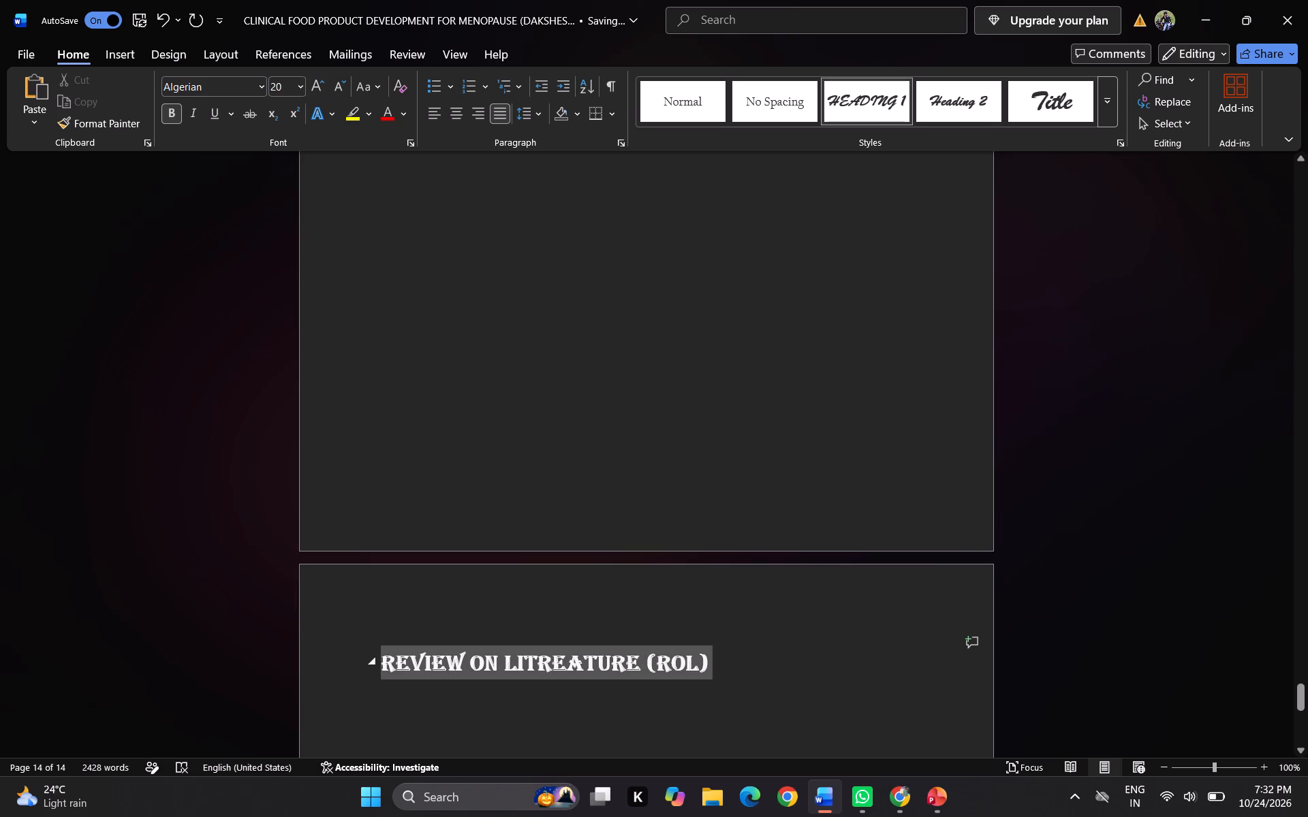
pyautogui.moveTo(705, 652); pyautogui.dragTo(715, 654)
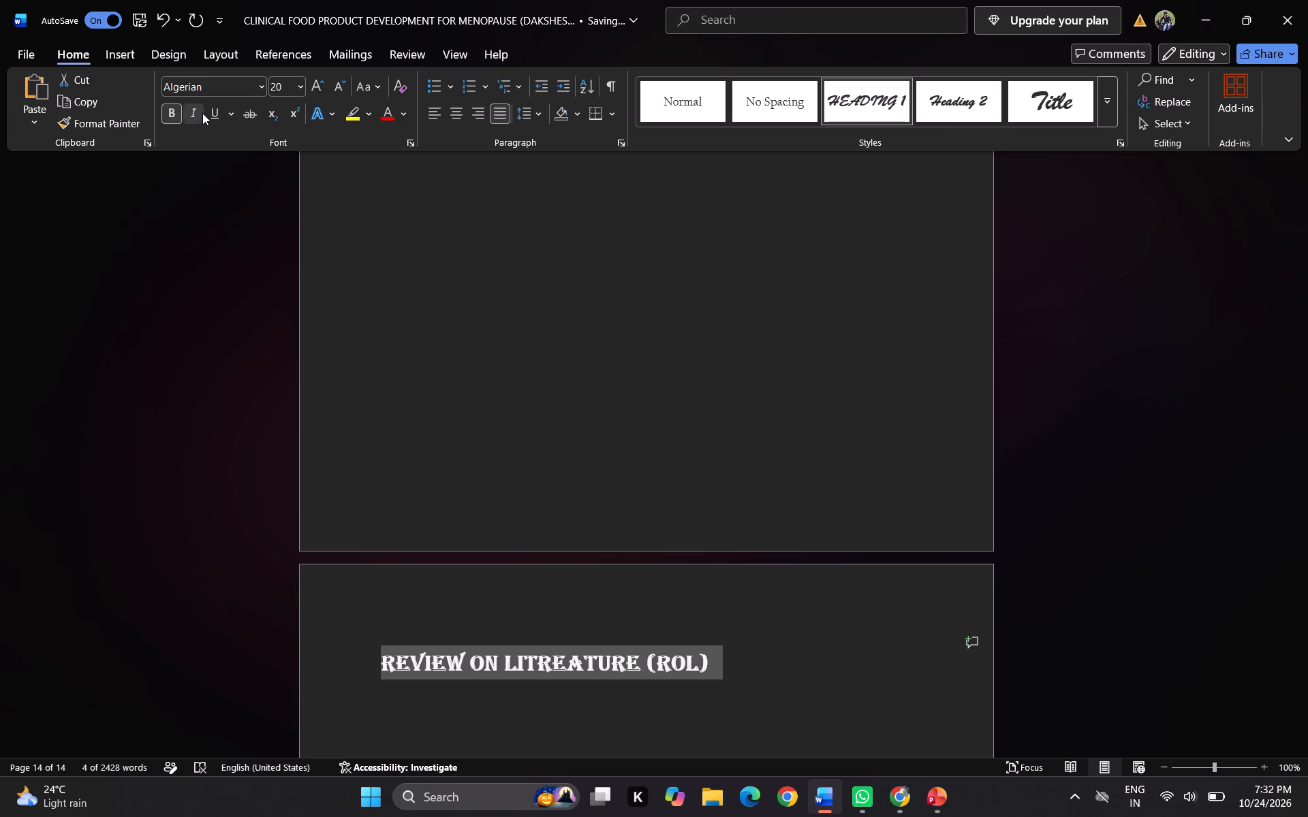
pyautogui.click(212, 118)
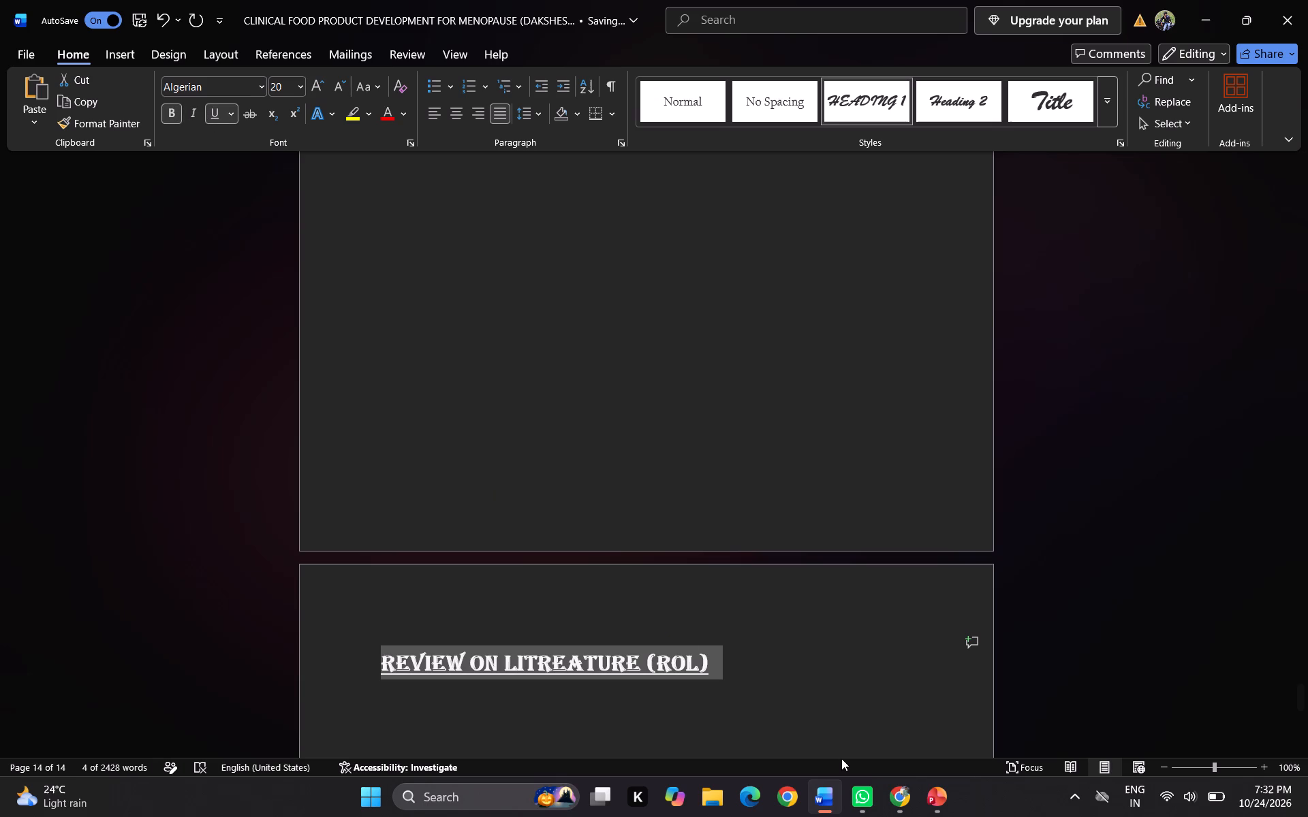
pyautogui.click(801, 677)
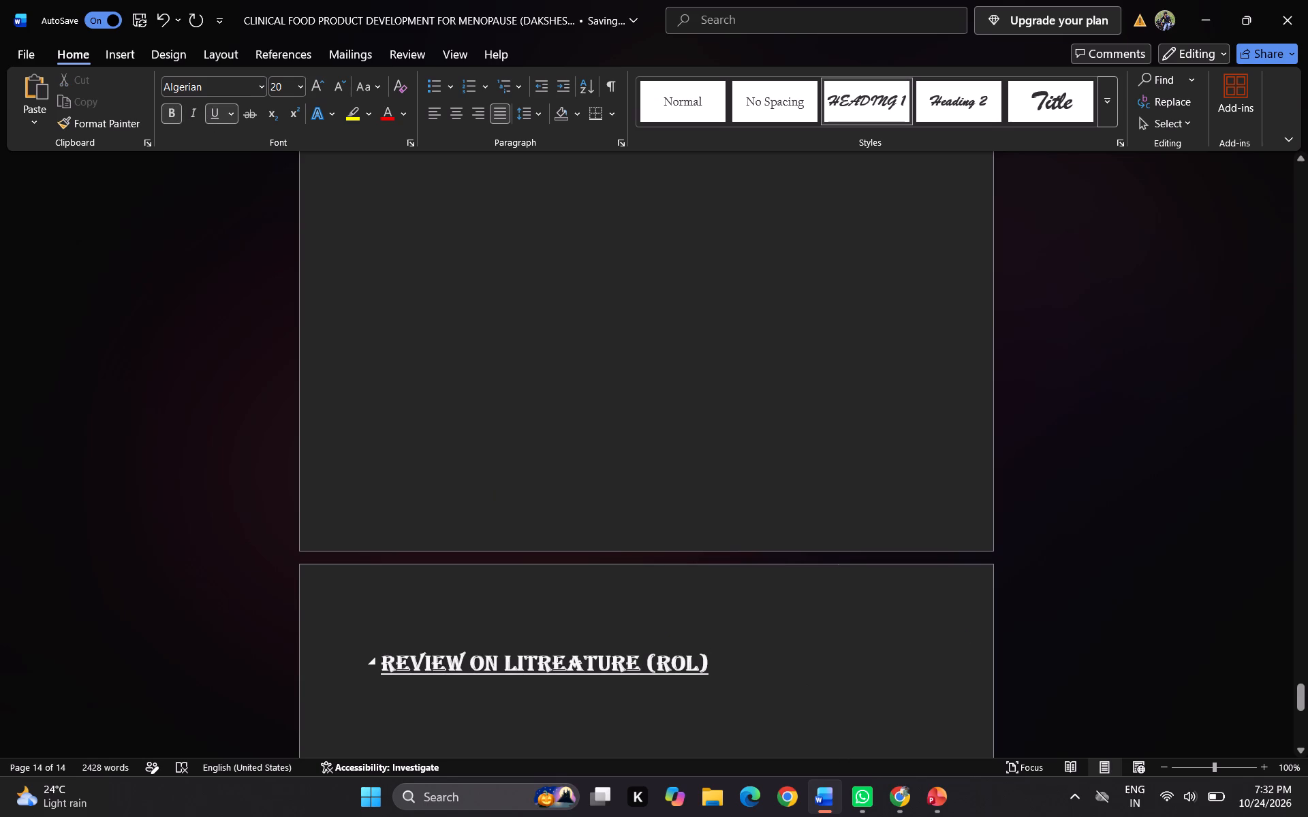
pyautogui.press('Return')
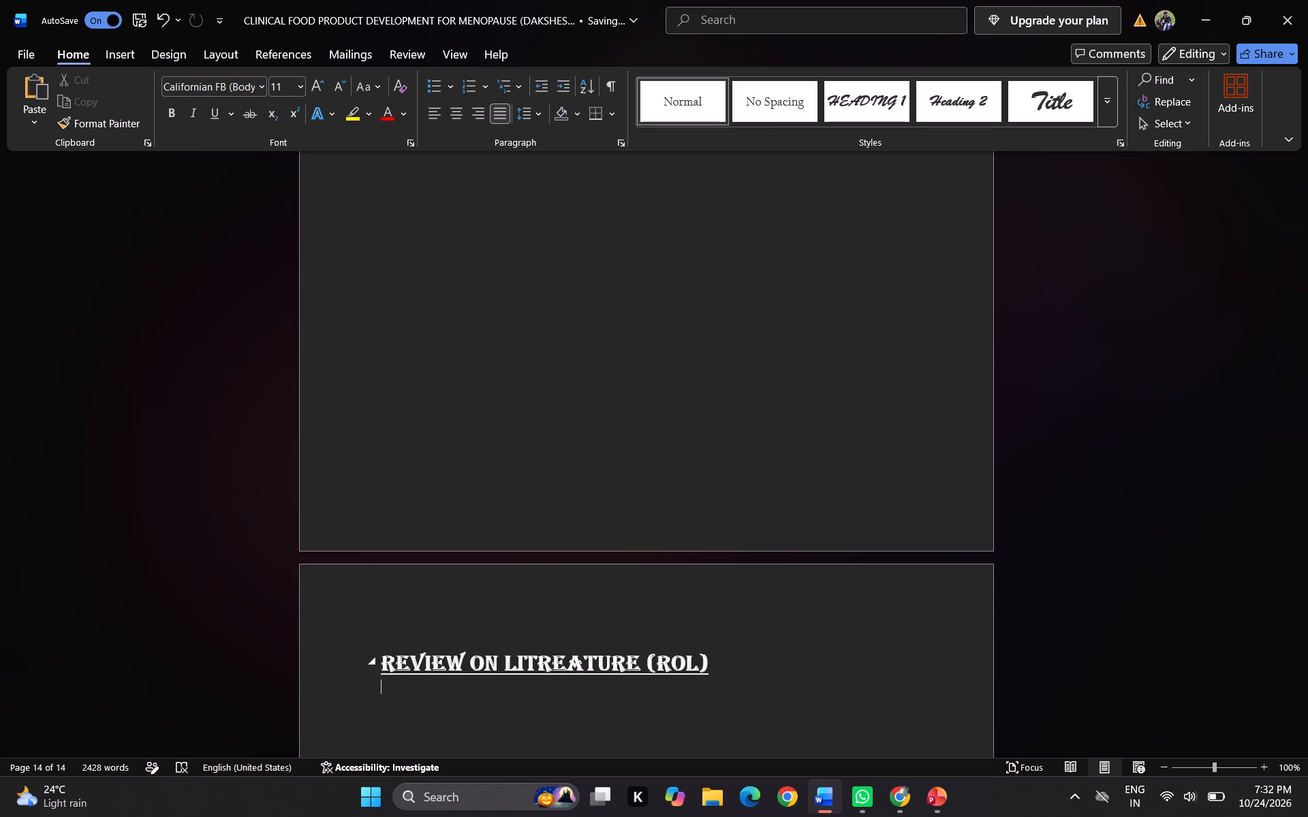
# Switch to the PowerPoint presentation and look through its slides, opening the INGREDIENTS slide.
pyautogui.click(938, 812)
pyautogui.click(719, 496)
pyautogui.scroll(1, 719, 496)
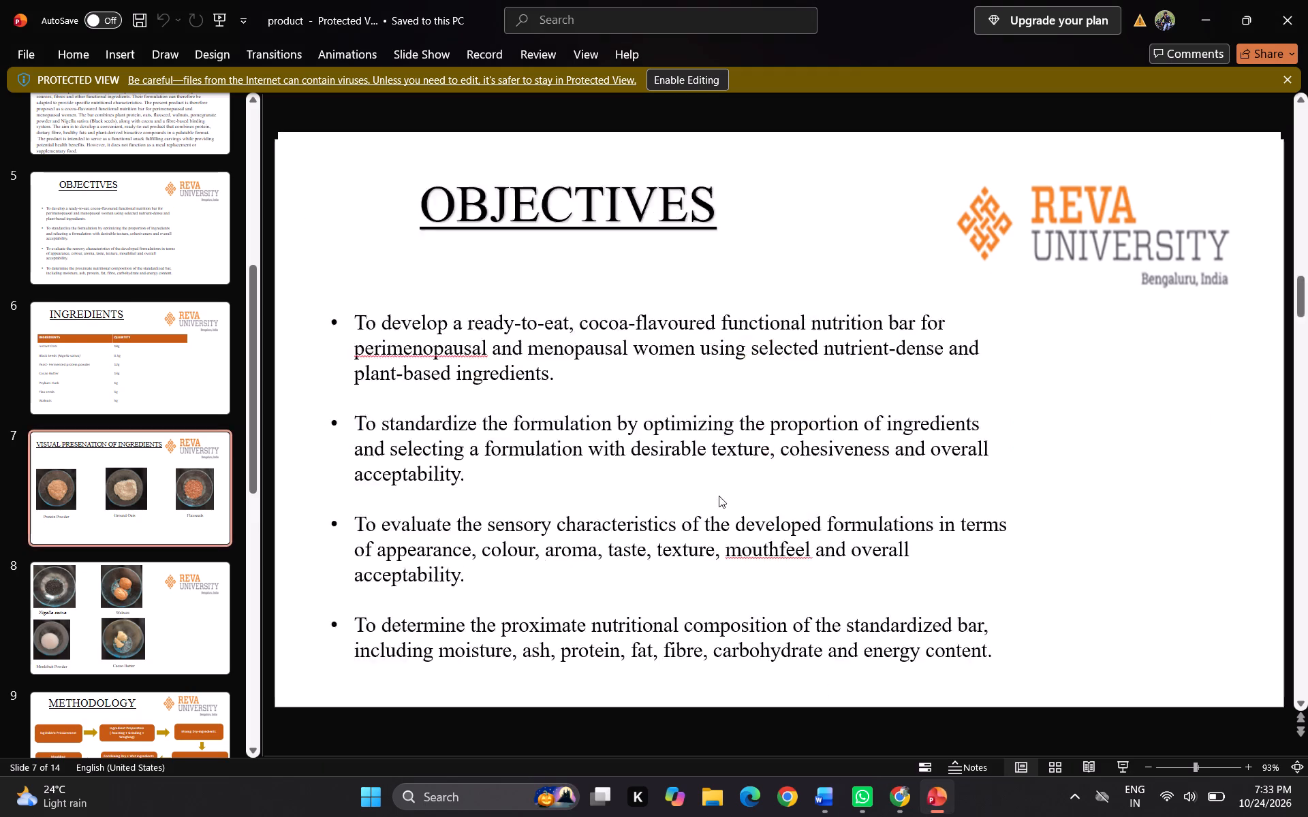
pyautogui.scroll(1, 719, 496)
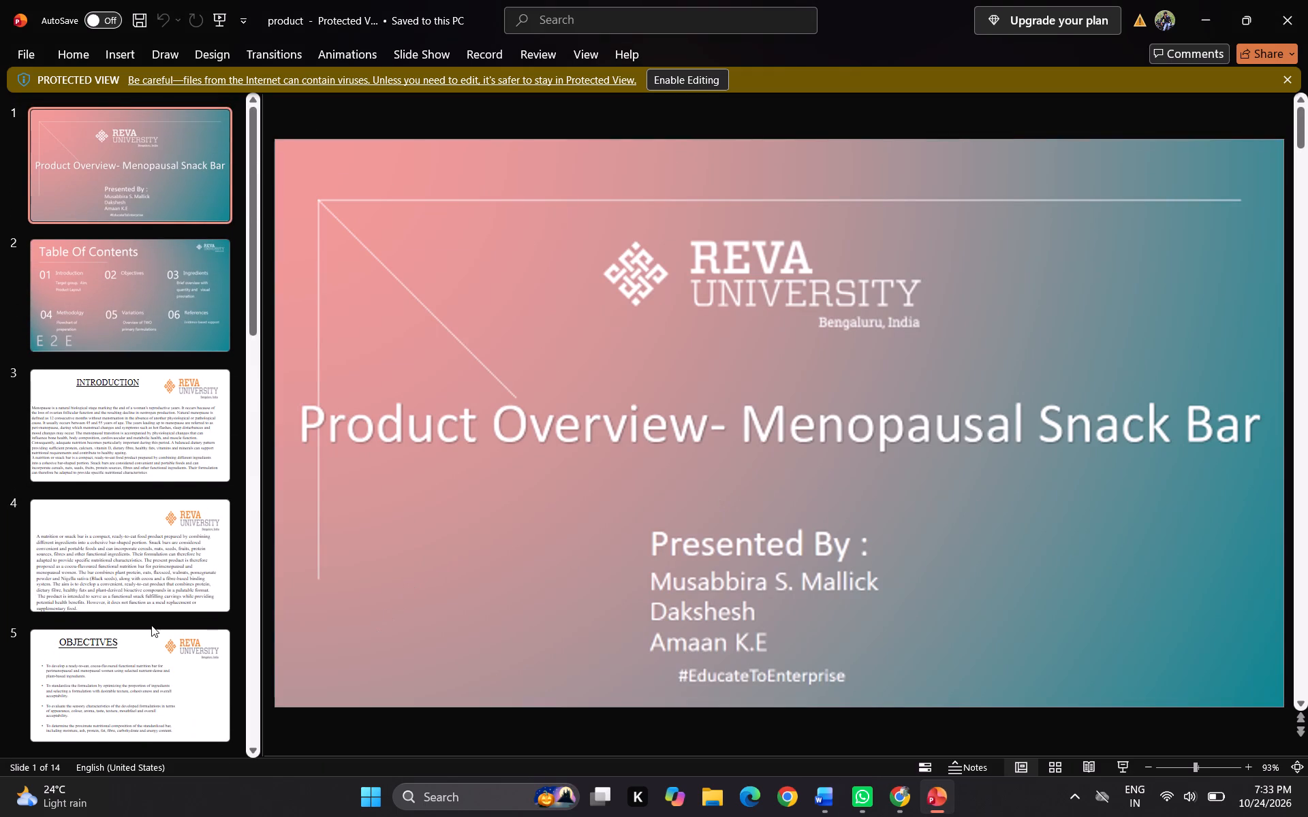
pyautogui.scroll(-1, 151, 625)
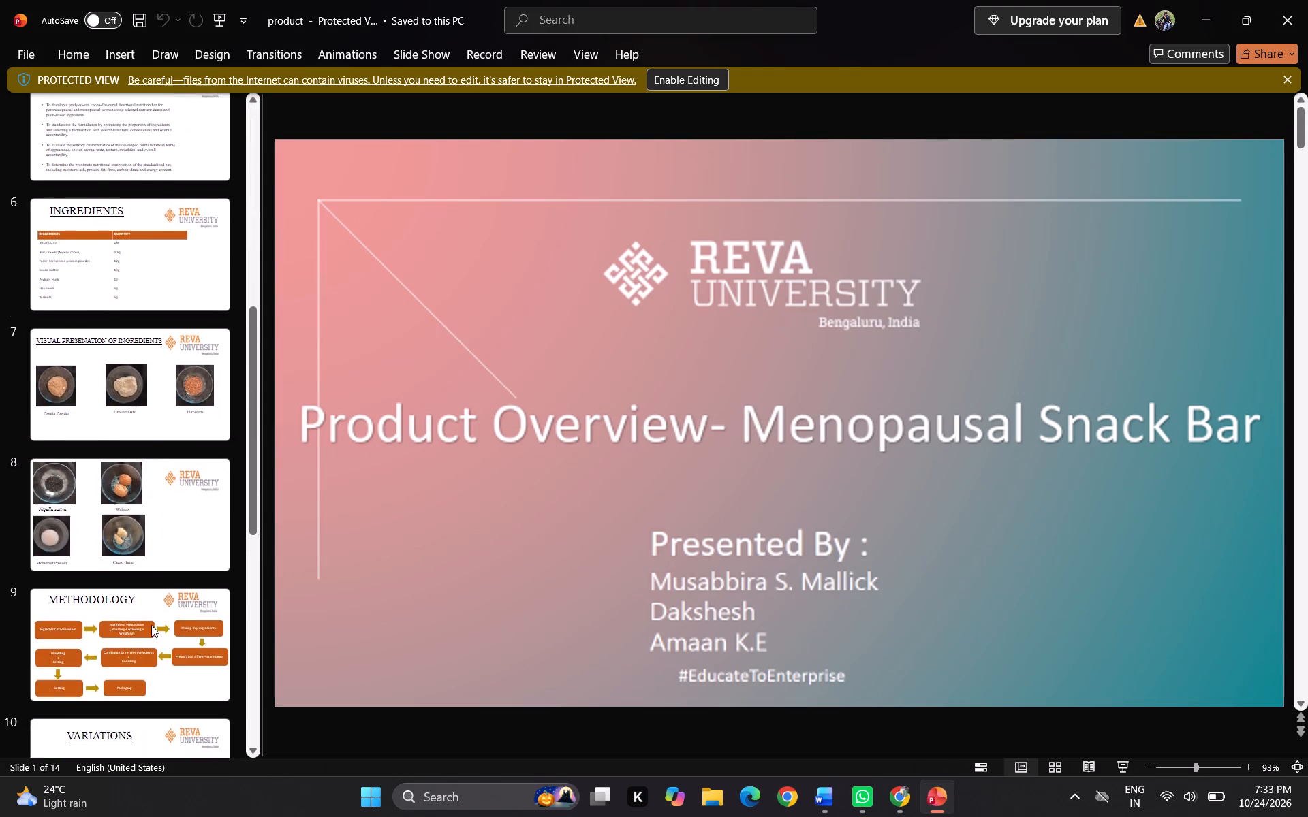
pyautogui.scroll(-1, 151, 625)
pyautogui.click(99, 577)
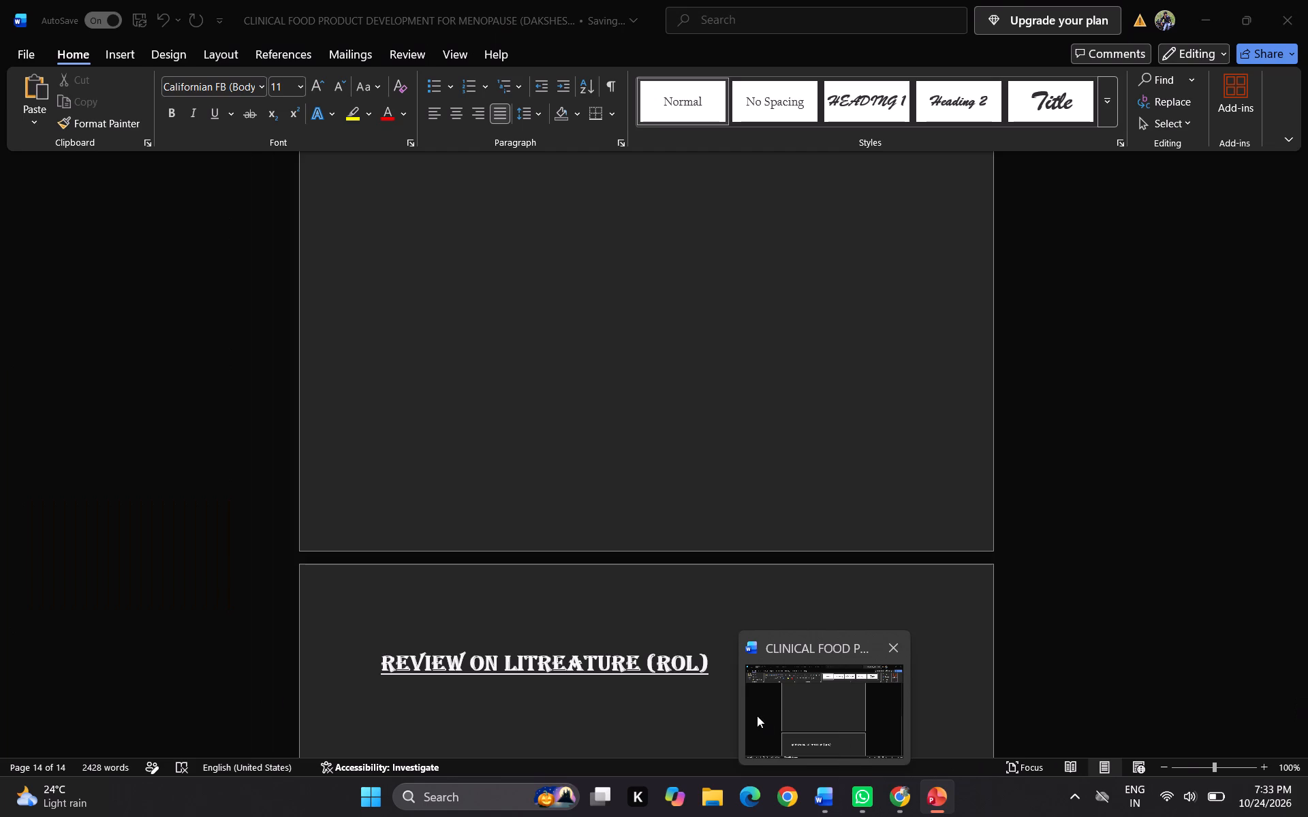
# Switch back to the Word report and go to the empty area below the "REVIEW ON LITREATURE (ROL)" heading.
pyautogui.hscroll(1, 666, 725)
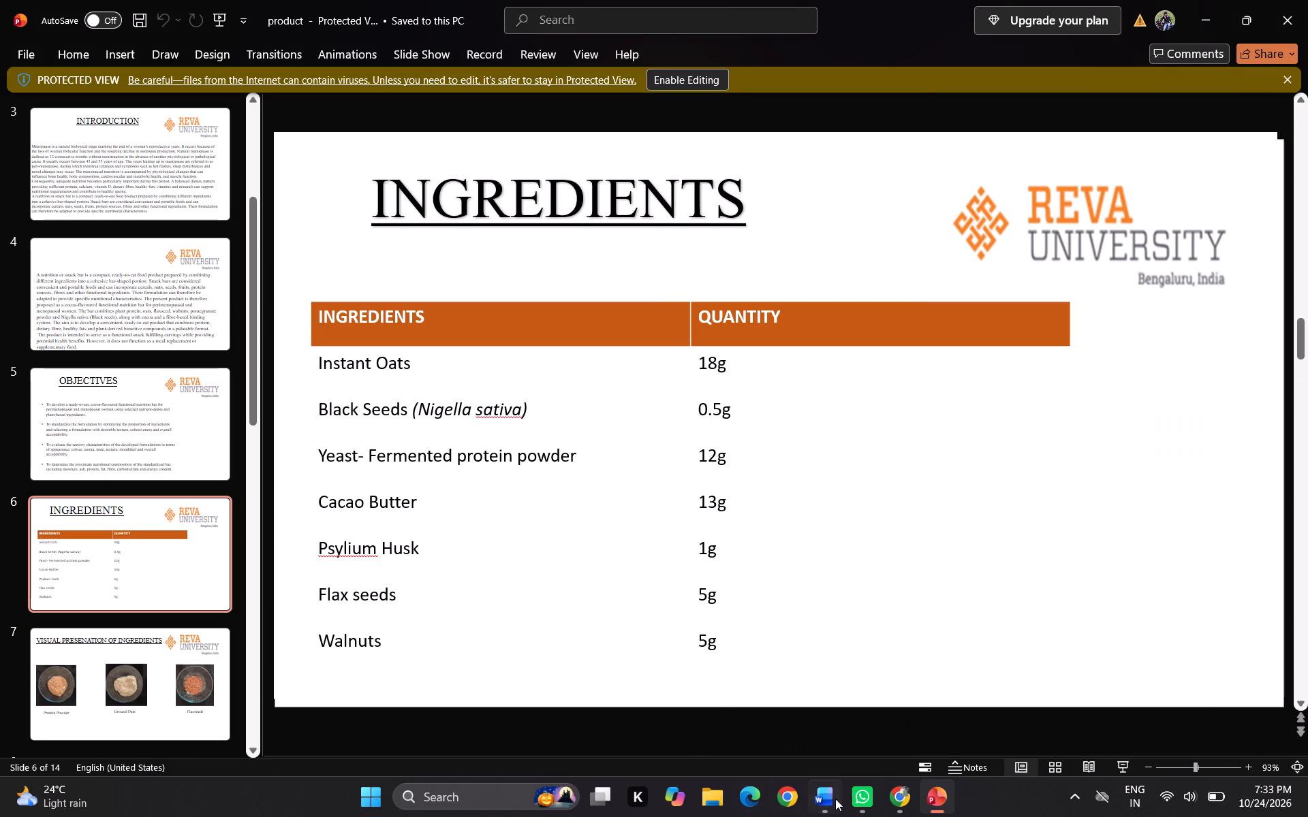
pyautogui.click(835, 799)
pyautogui.scroll(-1, 791, 664)
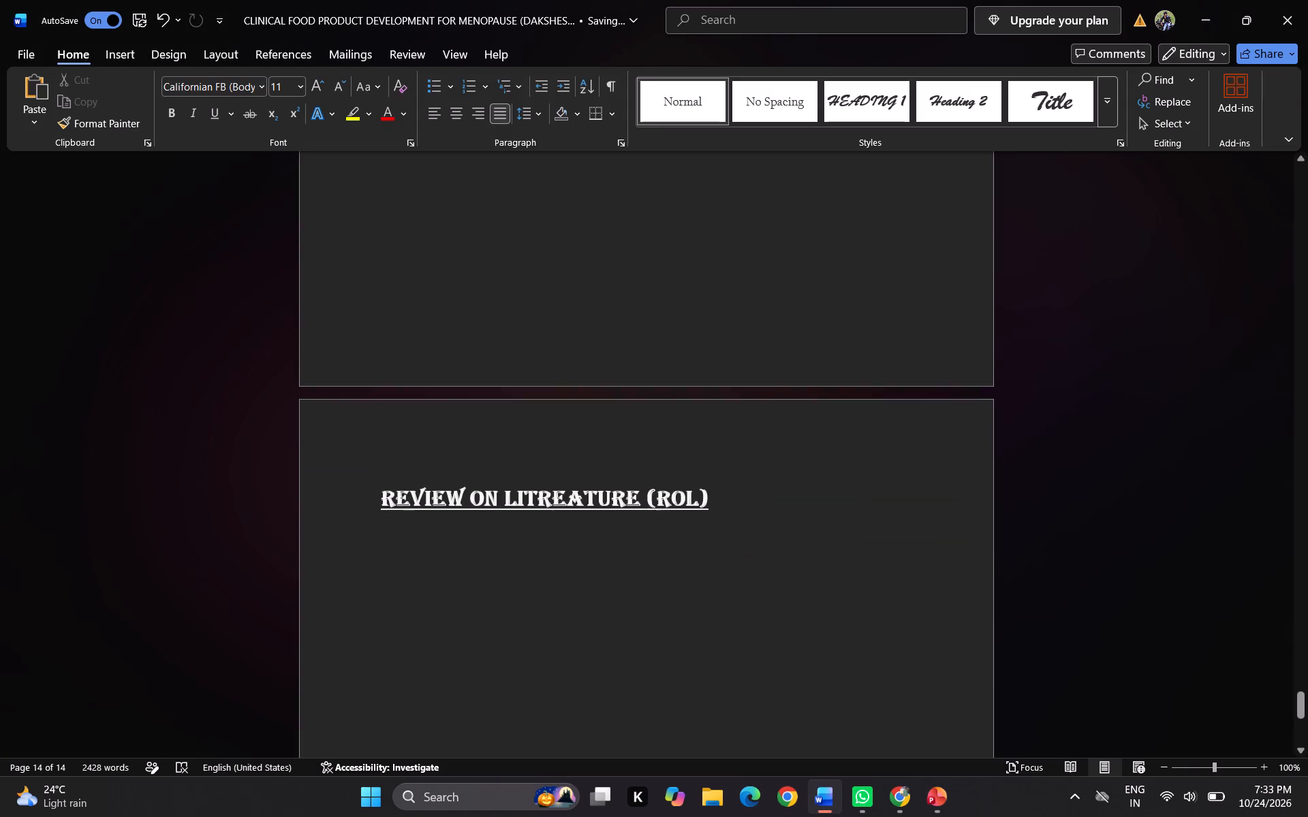
pyautogui.scroll(-3, 791, 664)
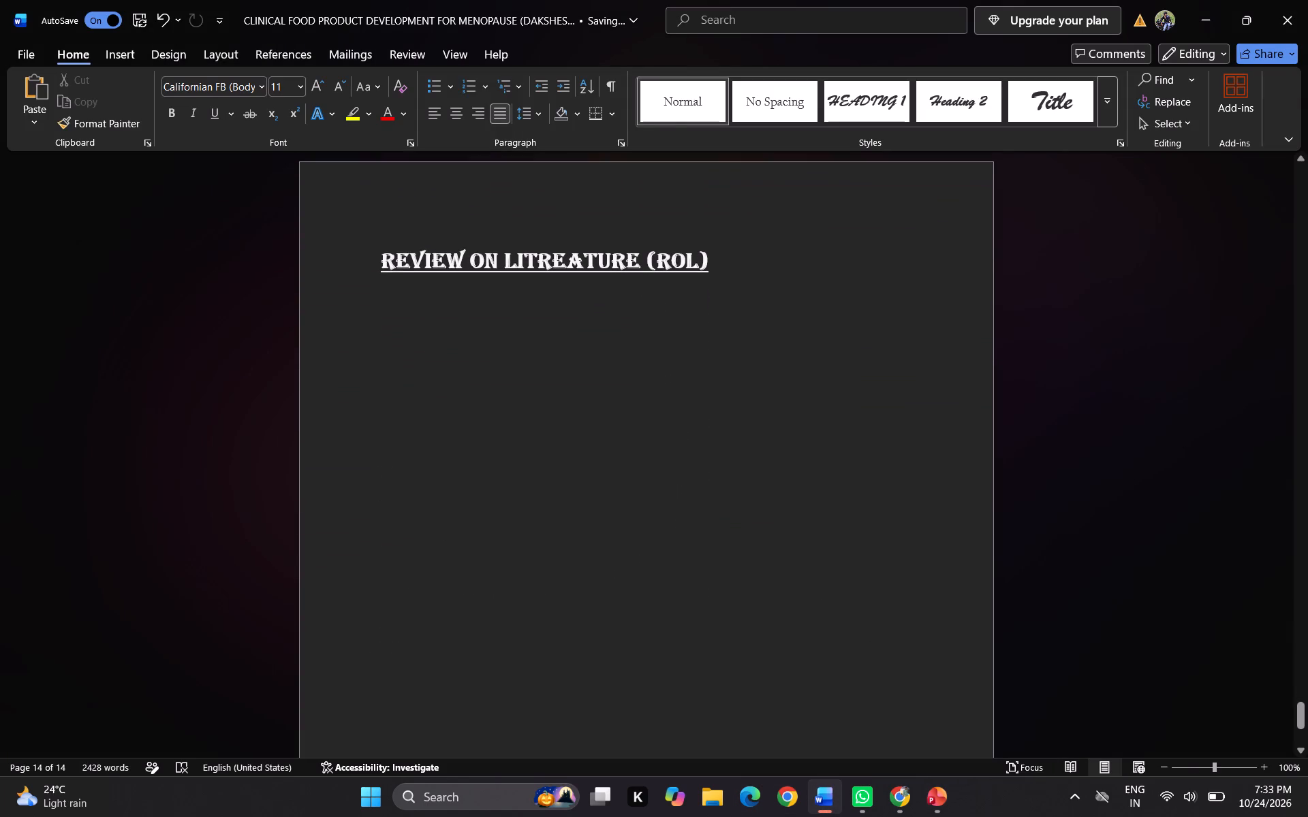
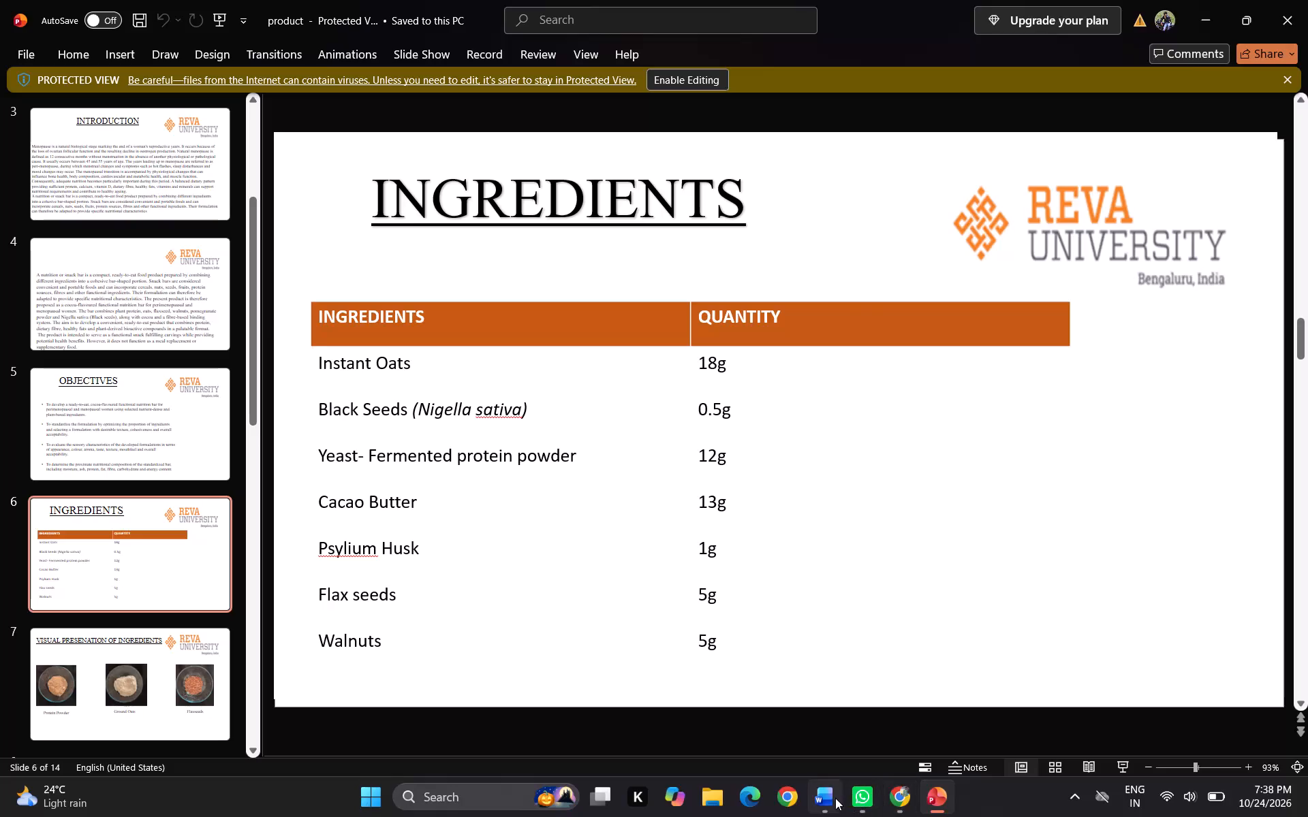
# Switch back to the Word report at the line beneath the "REVIEW ON LITREATURE (ROL)" heading.
pyautogui.click(839, 797)
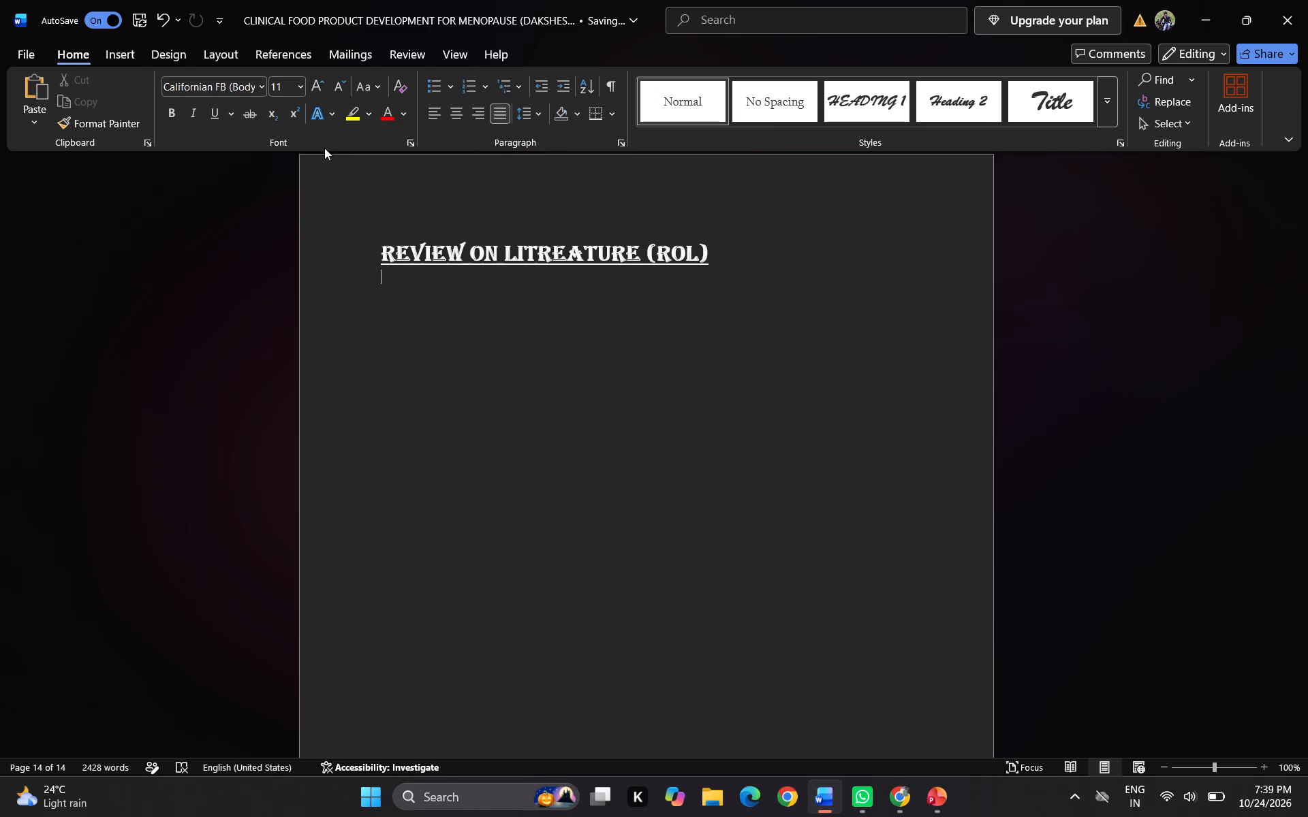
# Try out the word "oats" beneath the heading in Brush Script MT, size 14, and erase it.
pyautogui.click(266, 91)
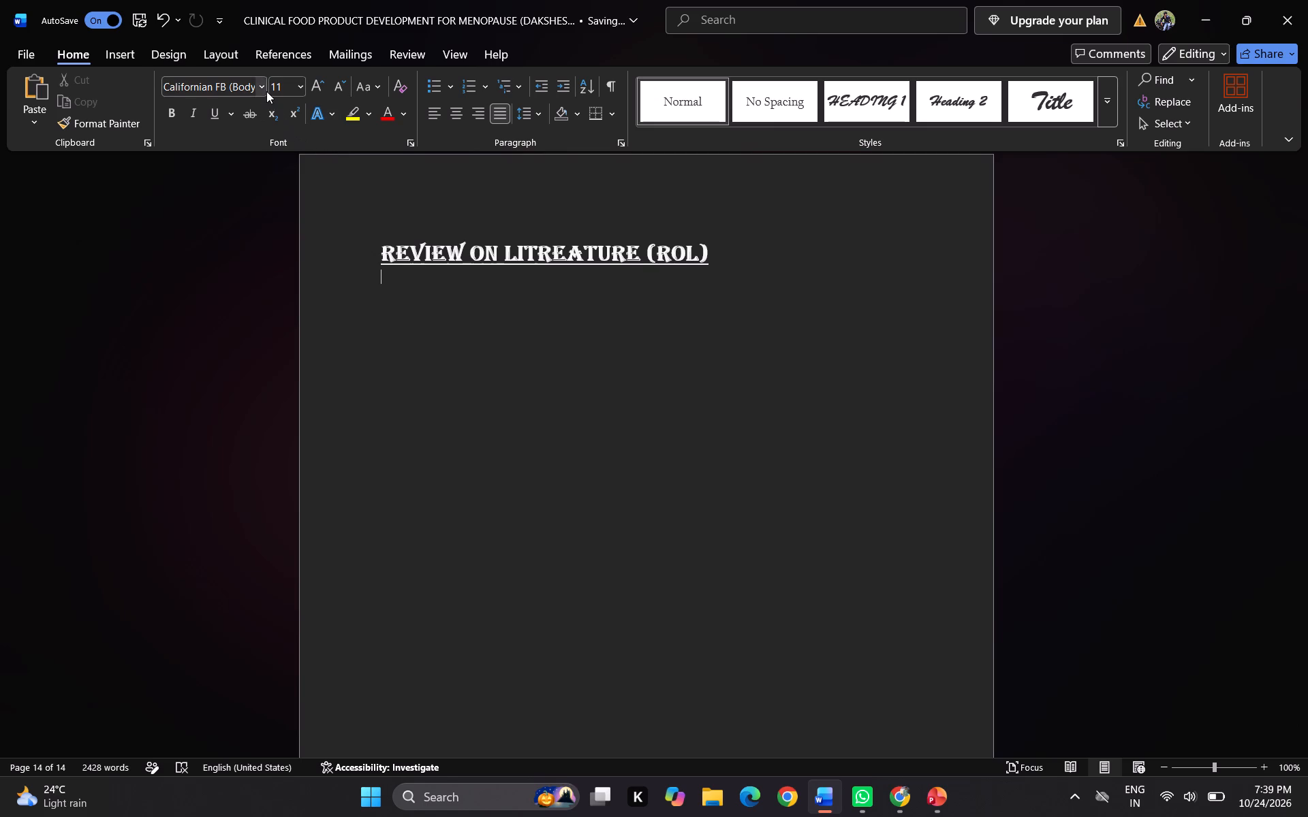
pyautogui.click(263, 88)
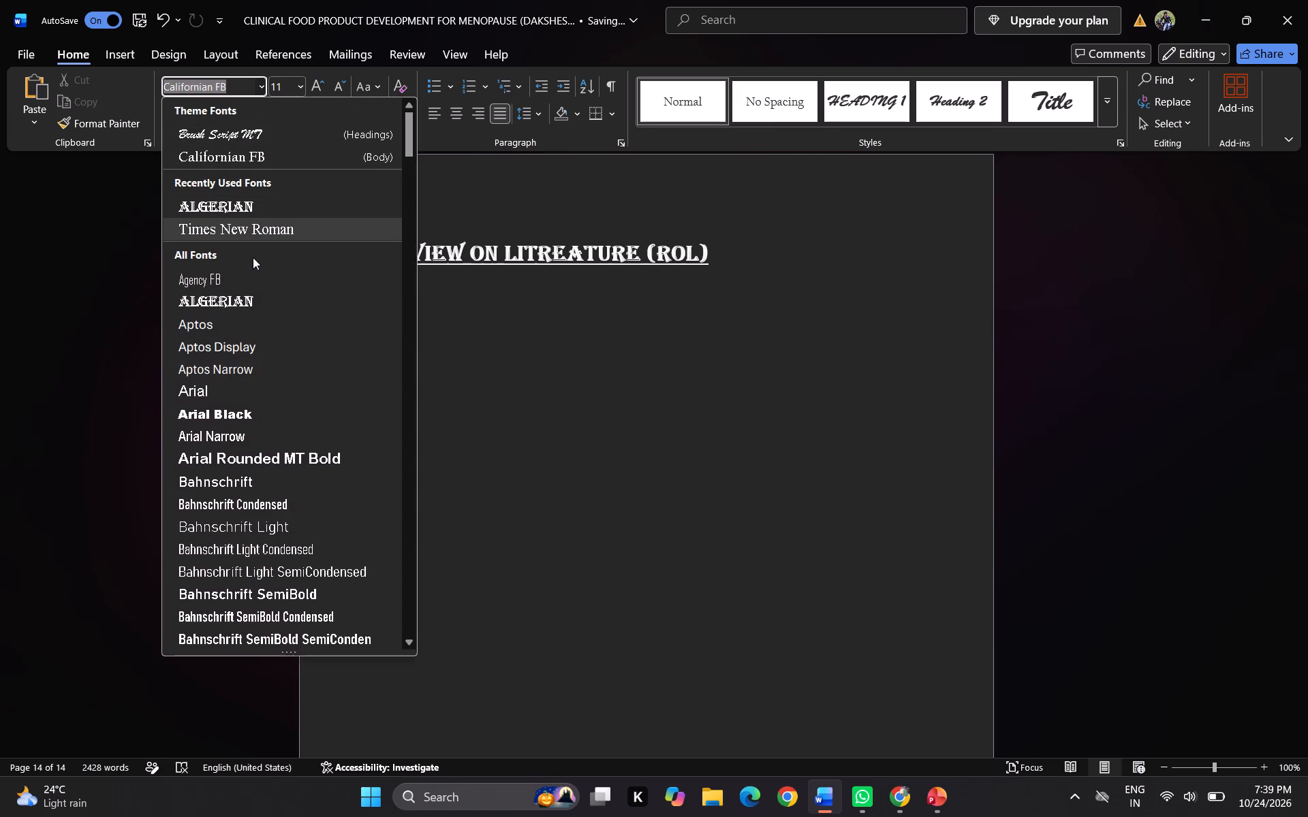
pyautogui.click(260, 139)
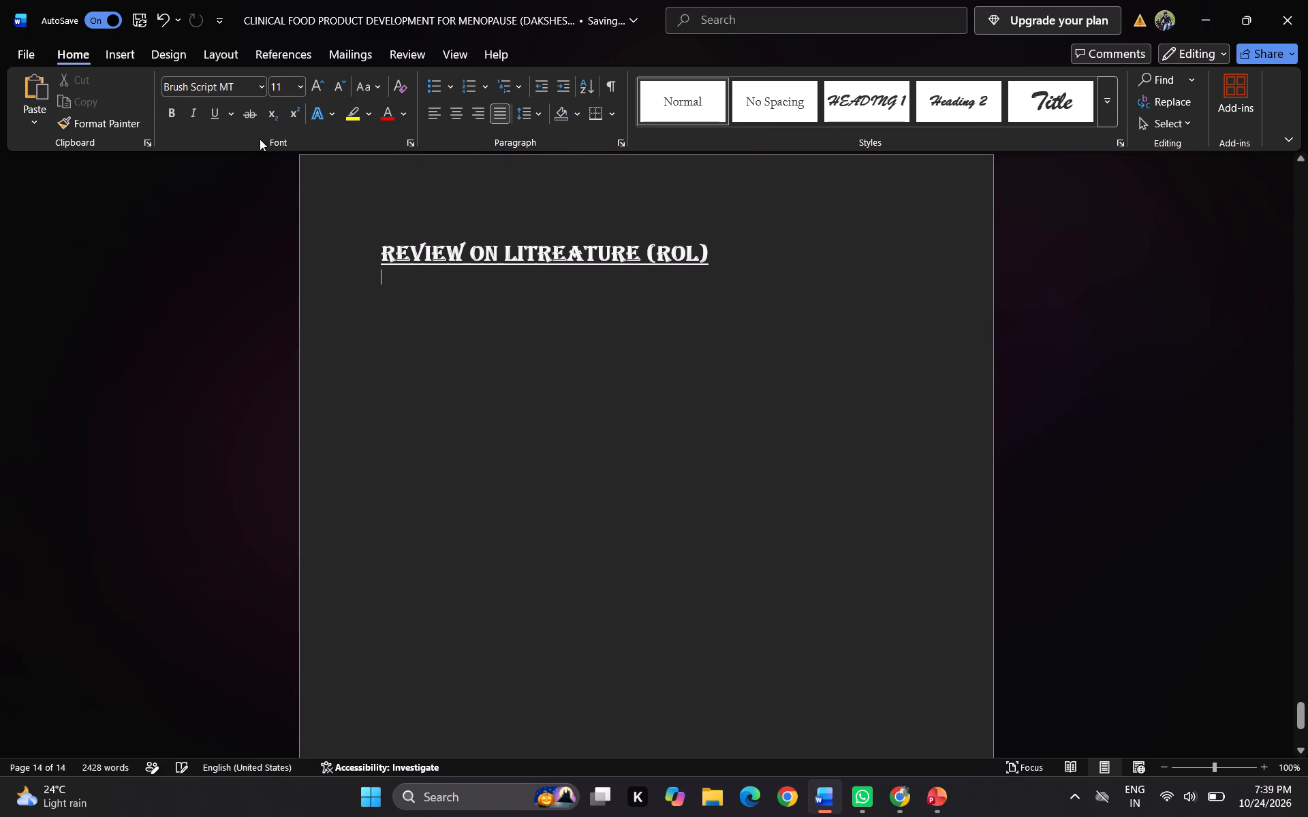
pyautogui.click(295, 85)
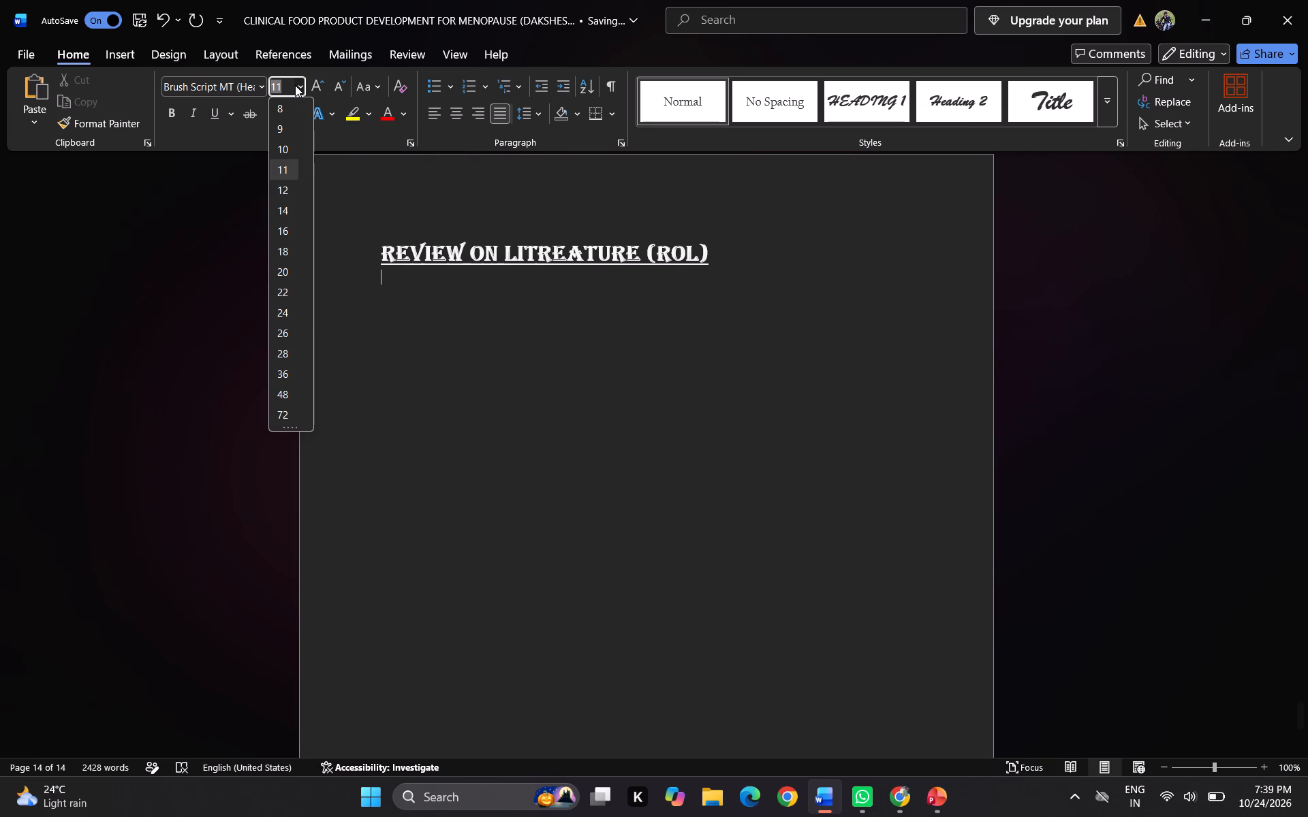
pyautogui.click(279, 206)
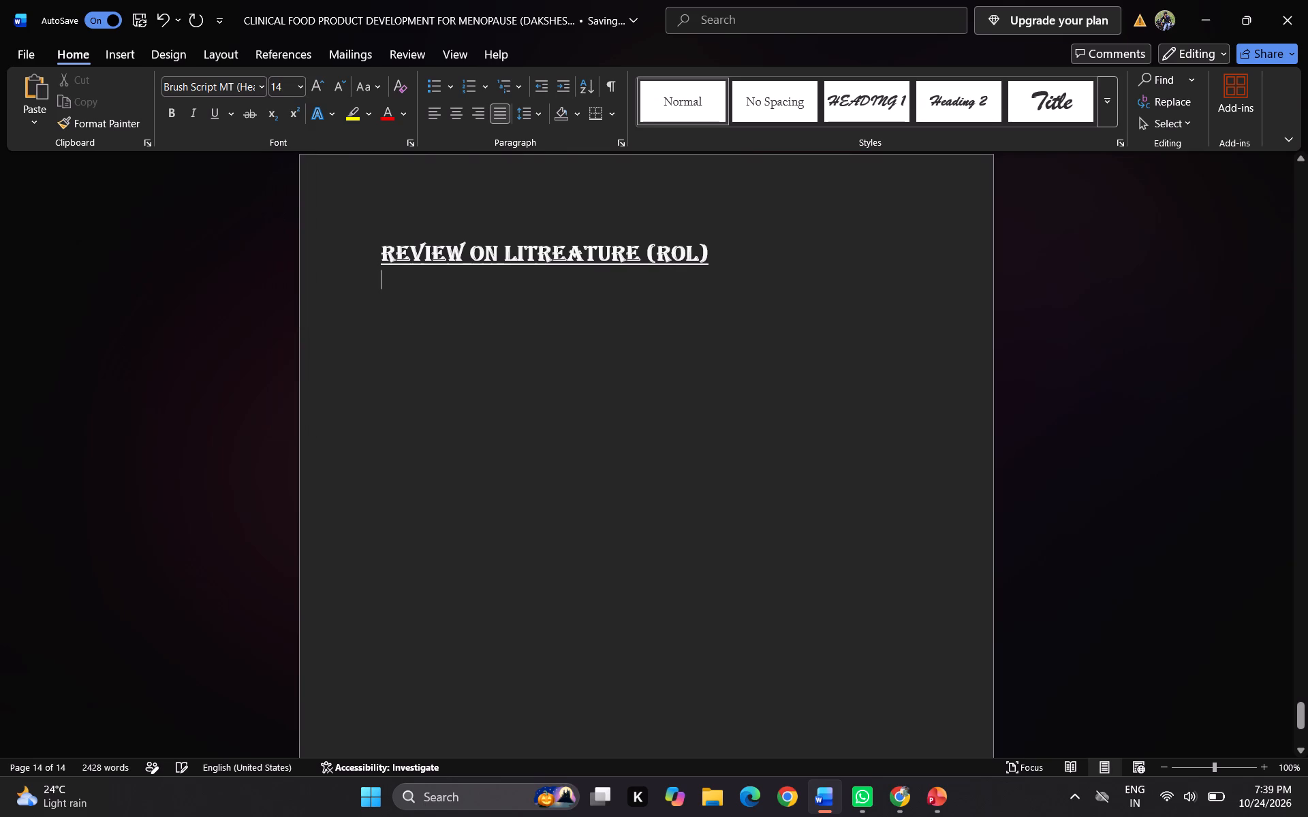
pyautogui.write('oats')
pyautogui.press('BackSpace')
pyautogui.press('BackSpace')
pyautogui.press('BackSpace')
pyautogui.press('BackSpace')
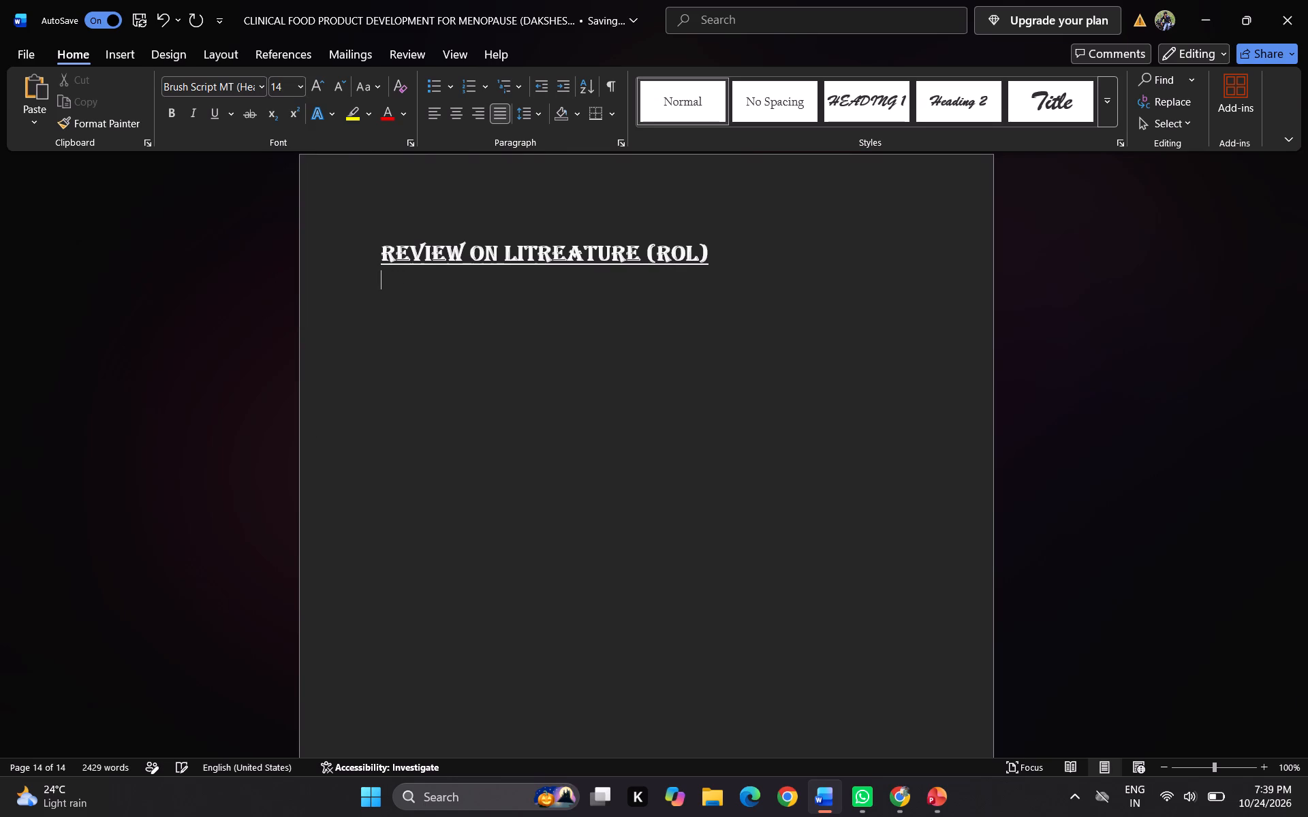
# Set the font of the empty line beneath the "REVIEW ON LITREATURE (ROL)" heading to Californian FB.
pyautogui.click(256, 86)
pyautogui.click(246, 155)
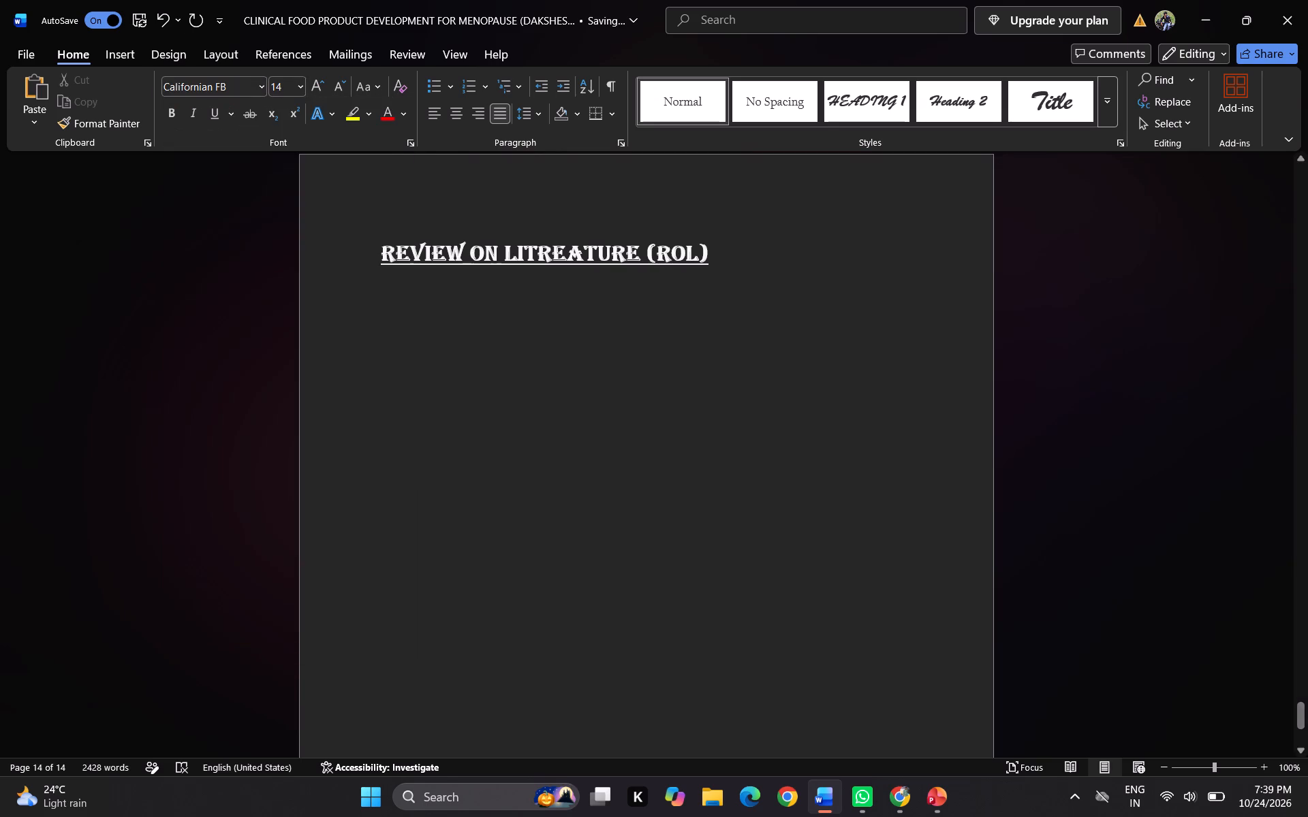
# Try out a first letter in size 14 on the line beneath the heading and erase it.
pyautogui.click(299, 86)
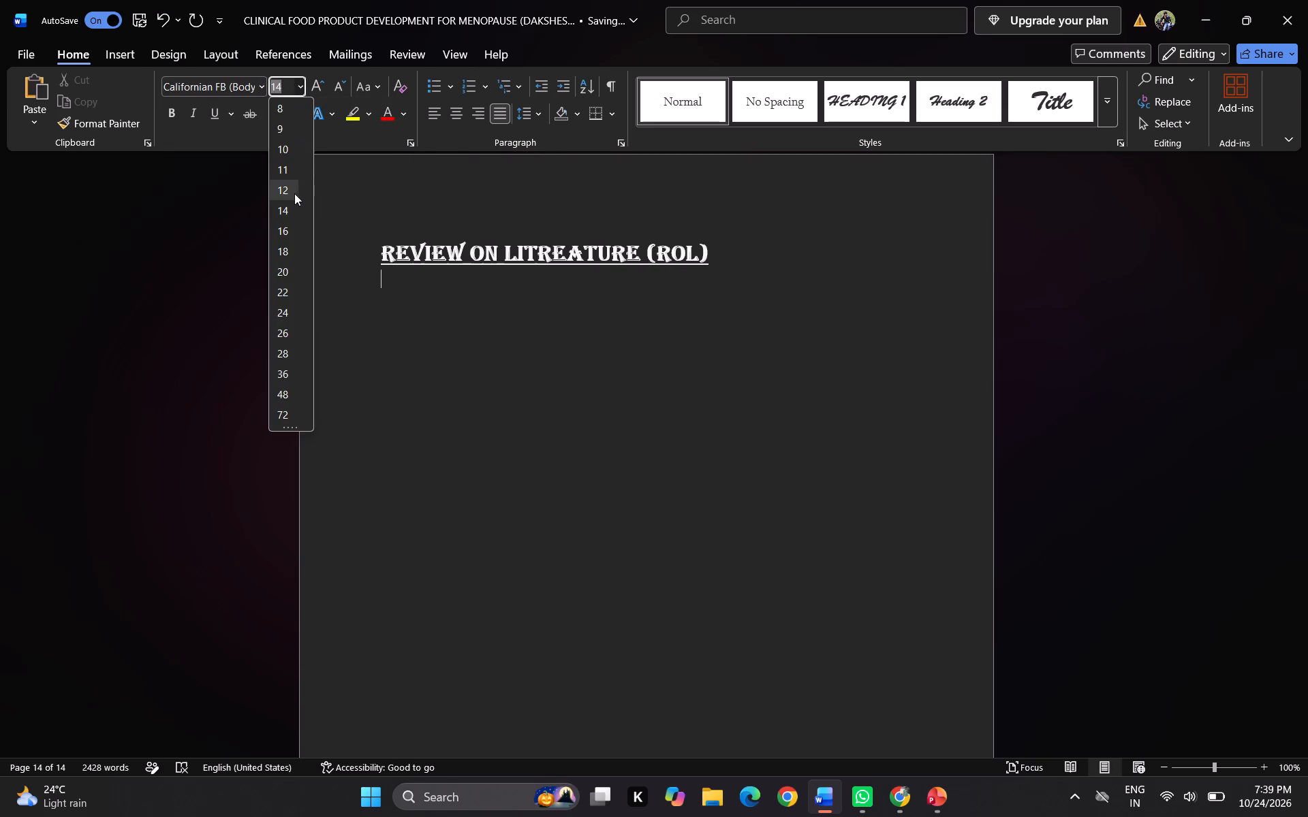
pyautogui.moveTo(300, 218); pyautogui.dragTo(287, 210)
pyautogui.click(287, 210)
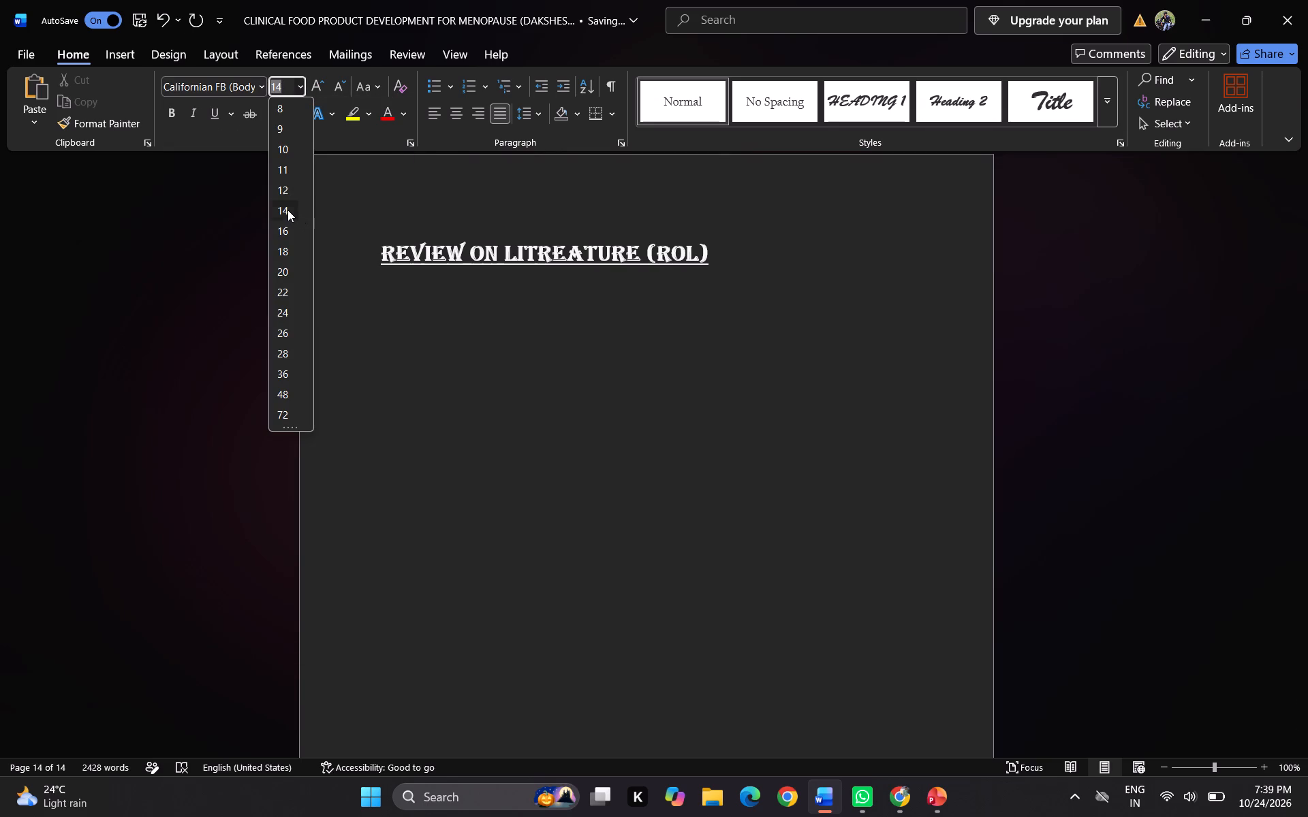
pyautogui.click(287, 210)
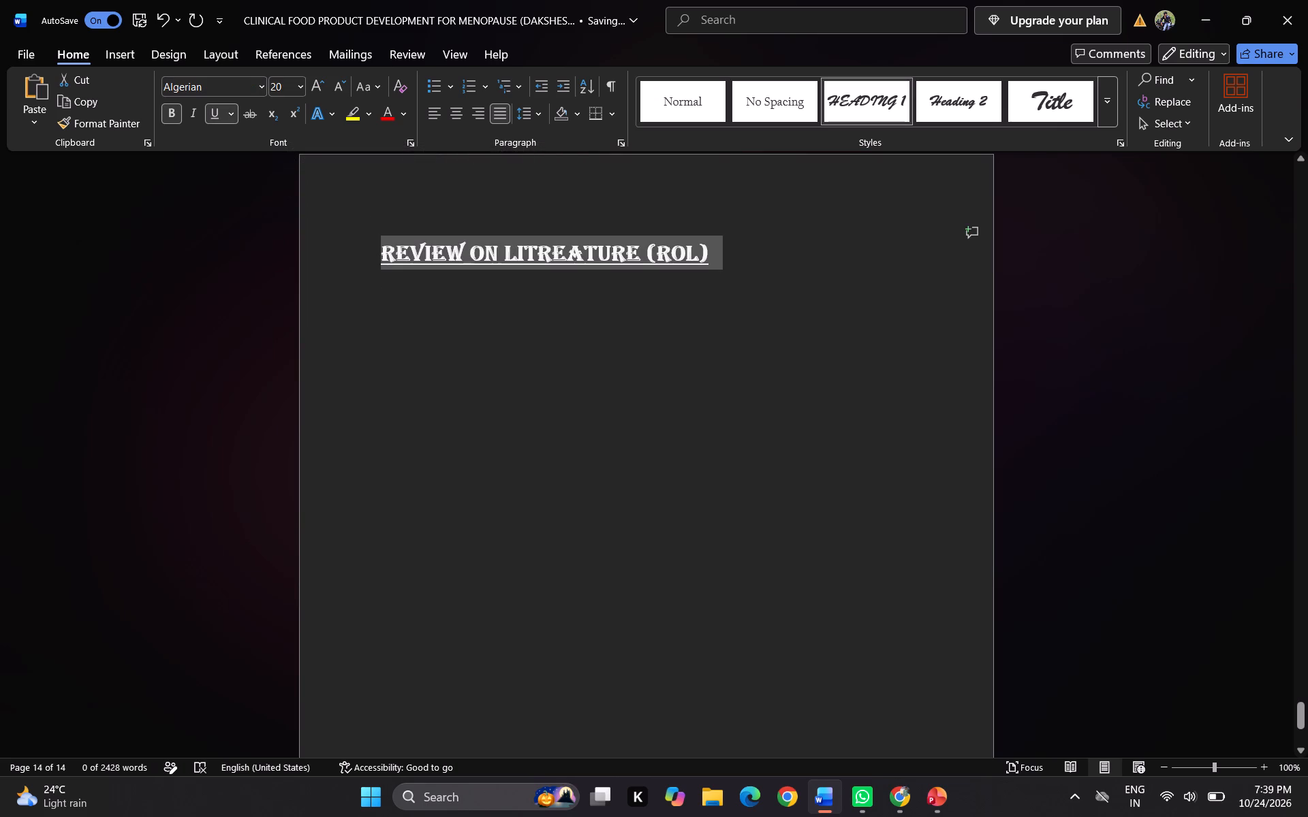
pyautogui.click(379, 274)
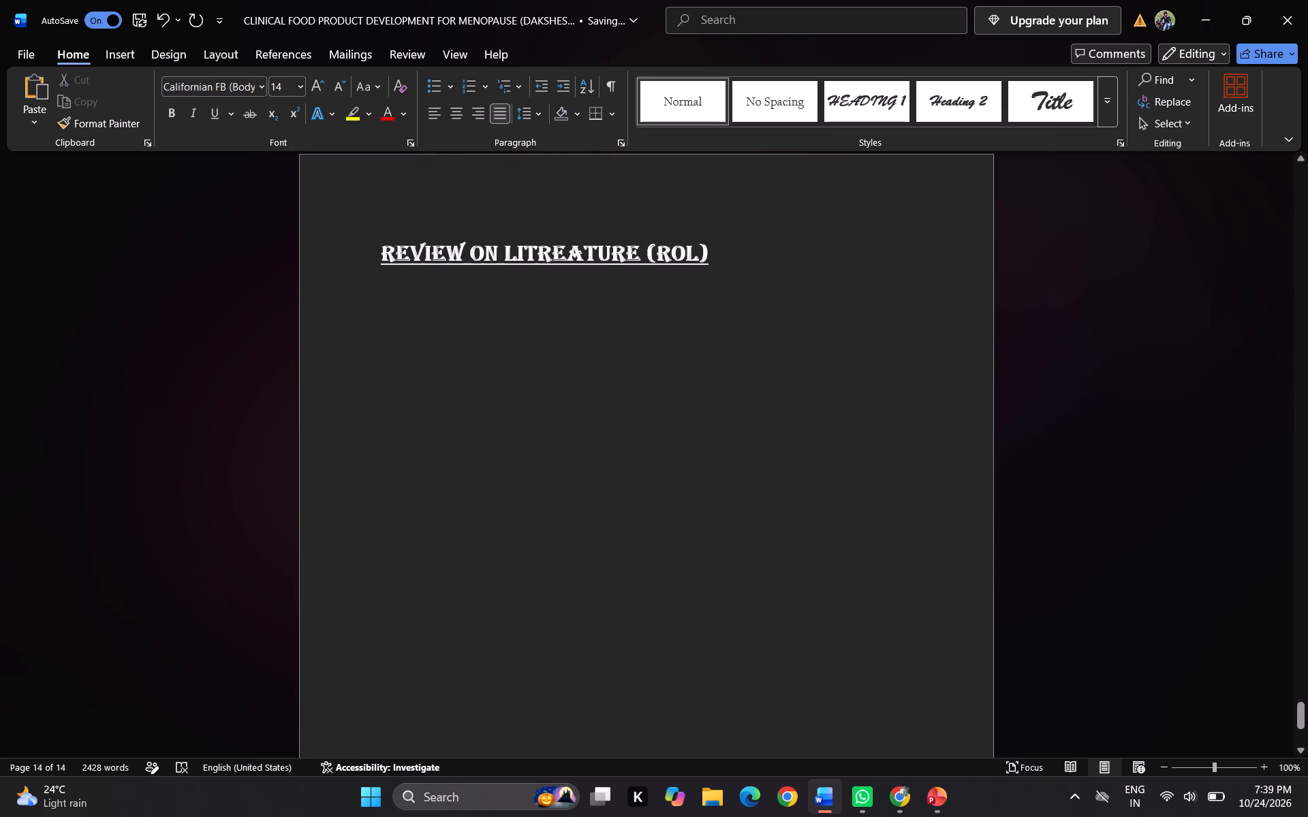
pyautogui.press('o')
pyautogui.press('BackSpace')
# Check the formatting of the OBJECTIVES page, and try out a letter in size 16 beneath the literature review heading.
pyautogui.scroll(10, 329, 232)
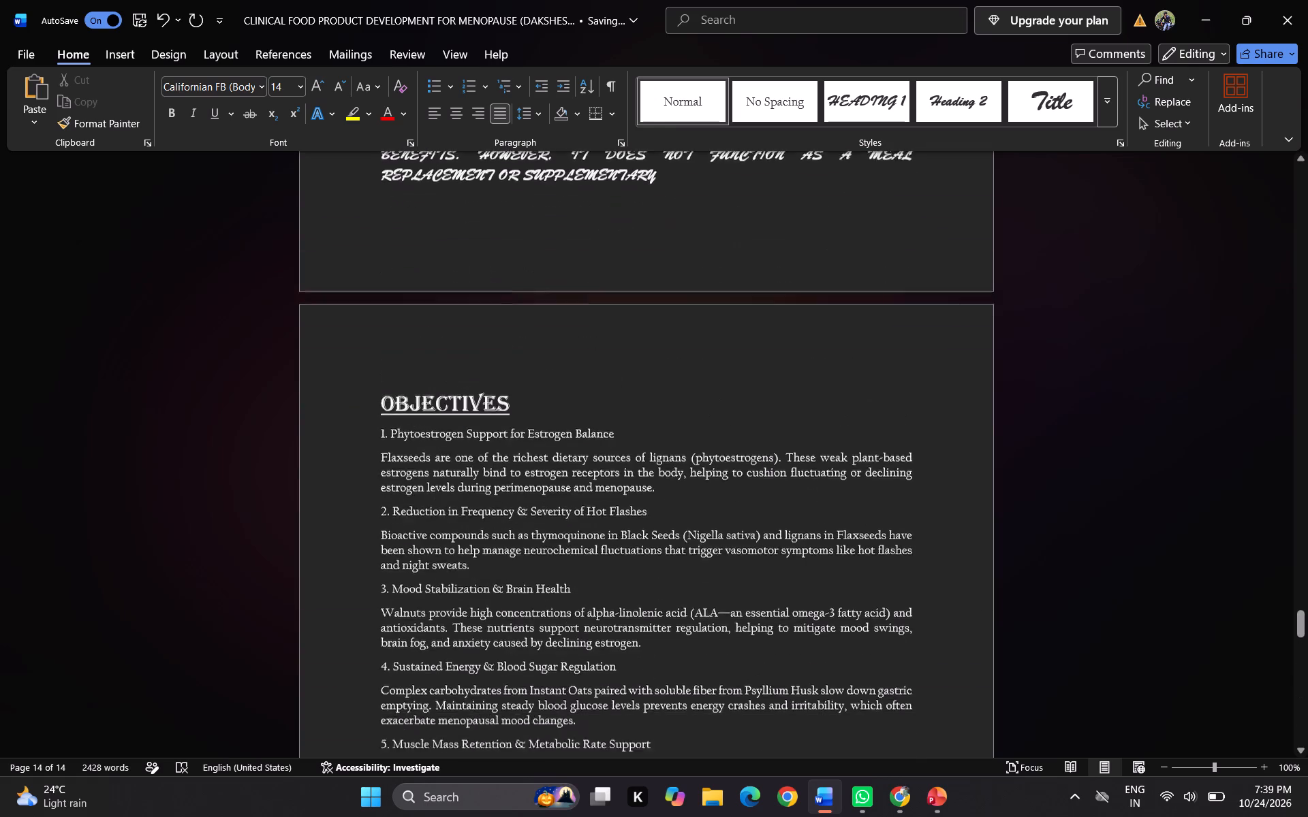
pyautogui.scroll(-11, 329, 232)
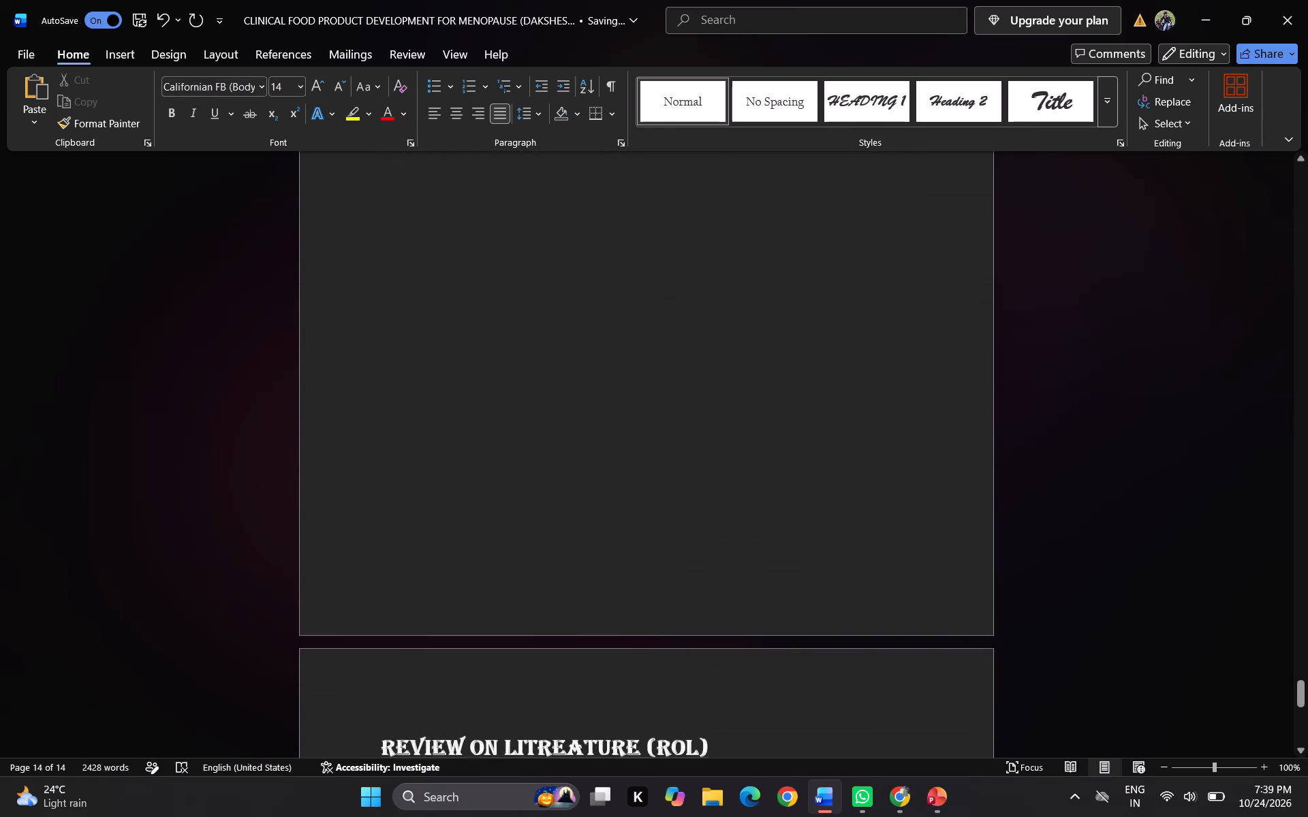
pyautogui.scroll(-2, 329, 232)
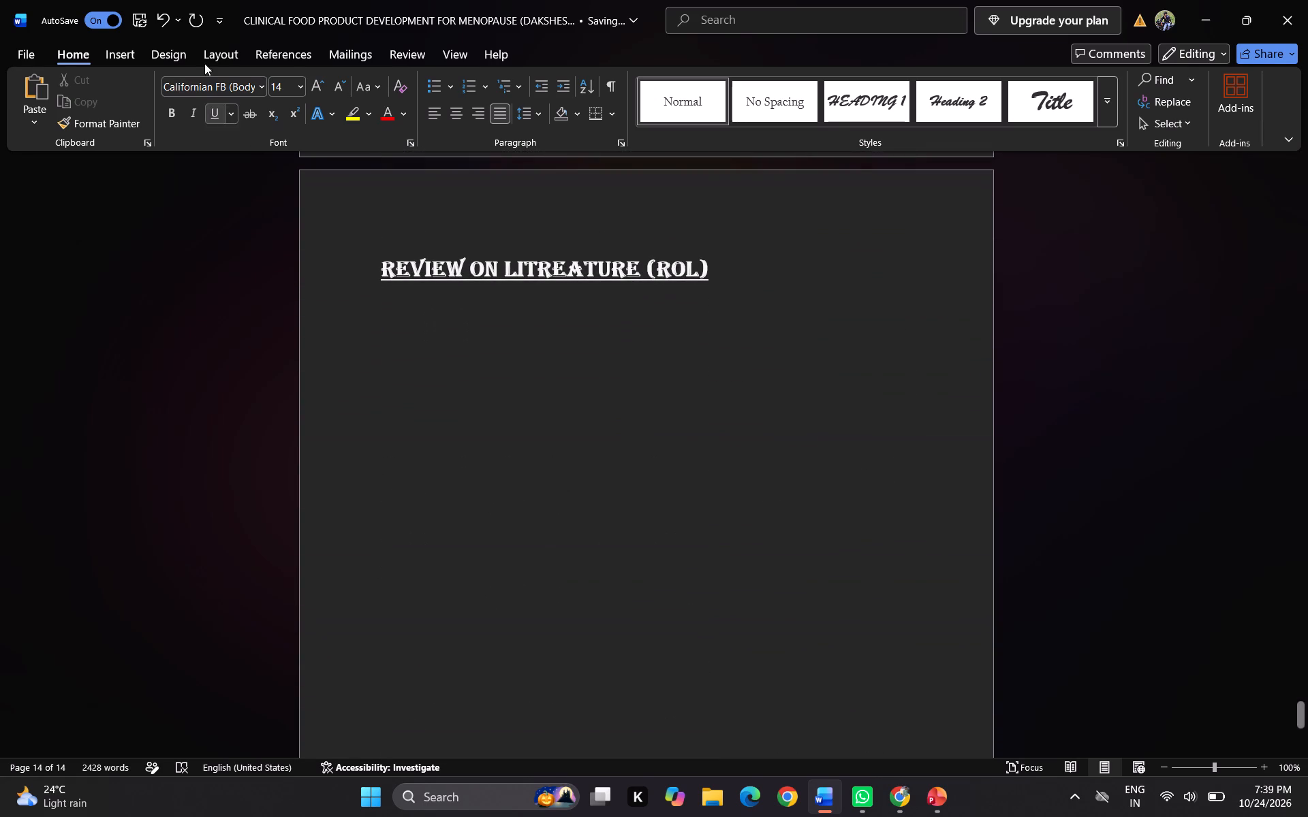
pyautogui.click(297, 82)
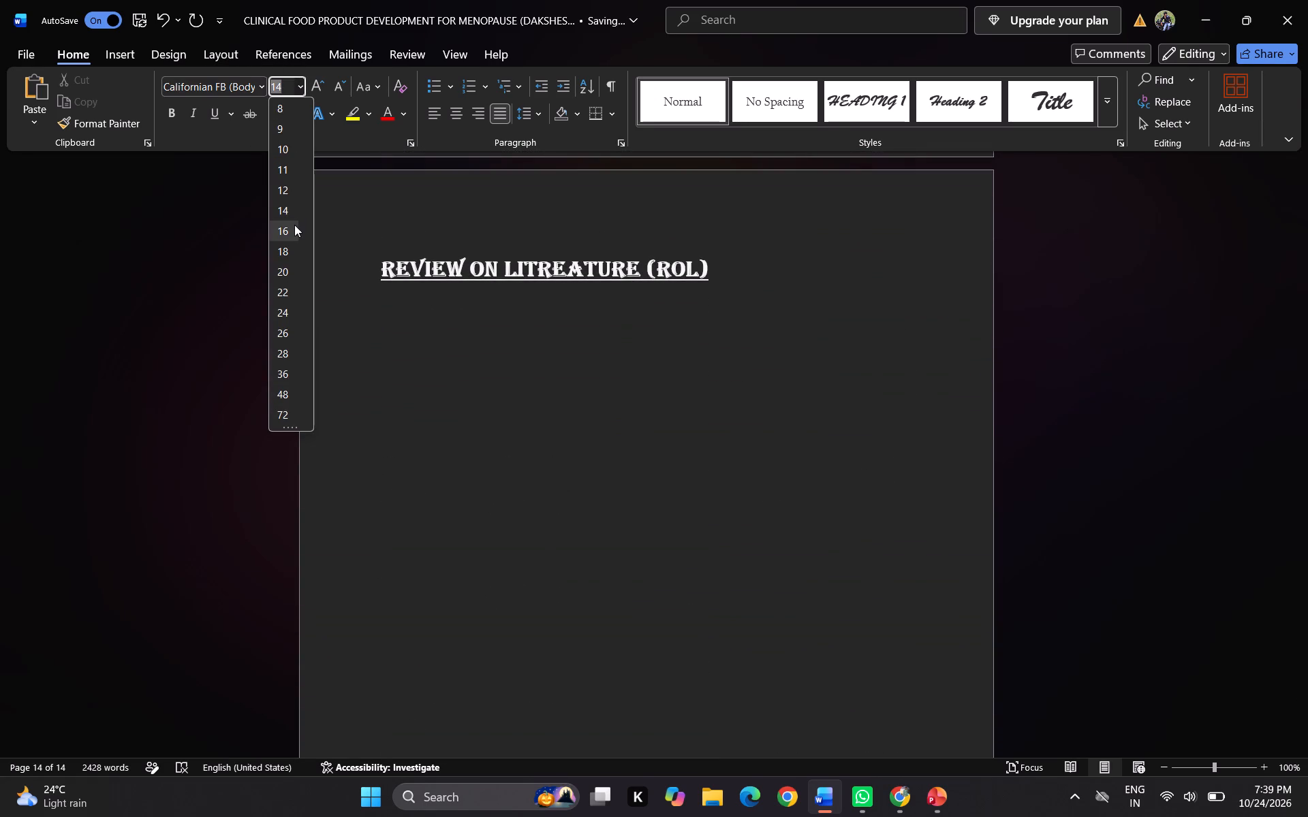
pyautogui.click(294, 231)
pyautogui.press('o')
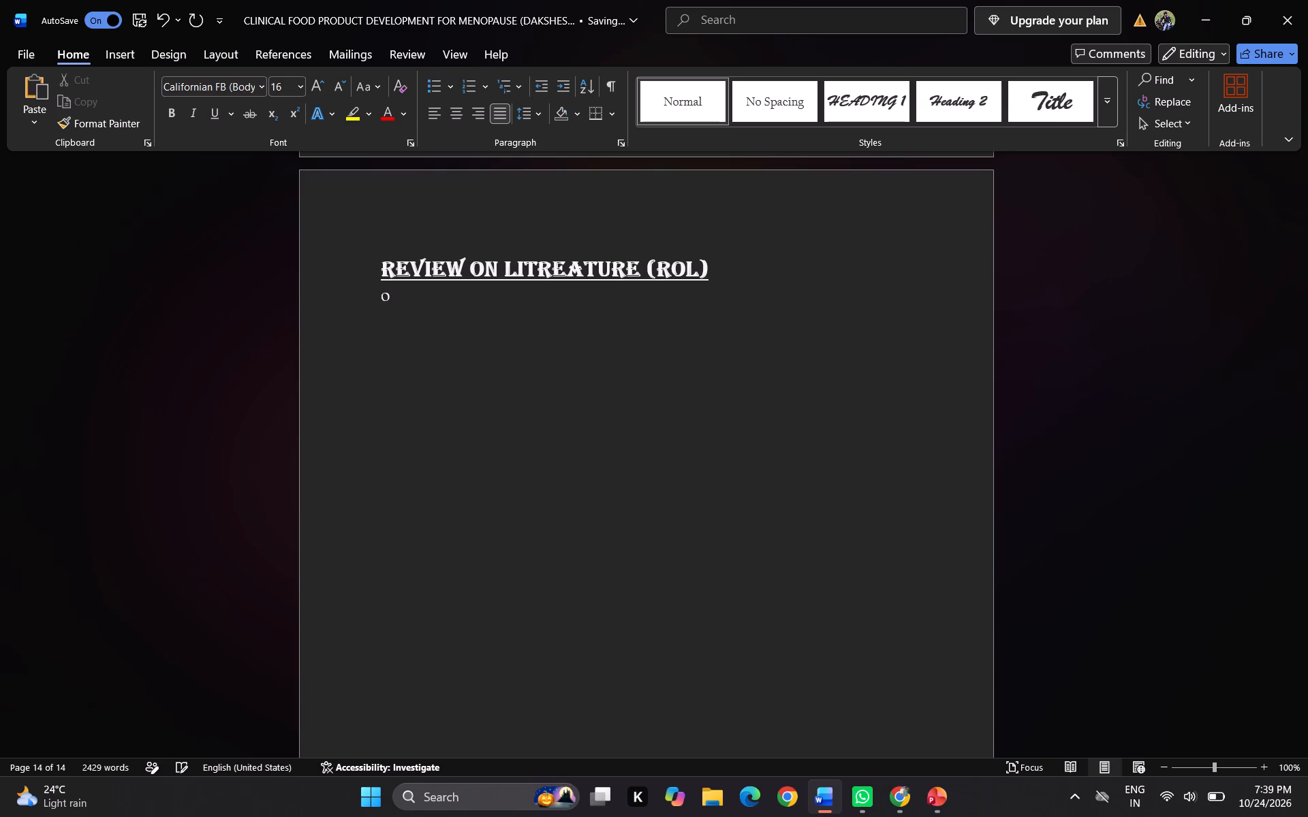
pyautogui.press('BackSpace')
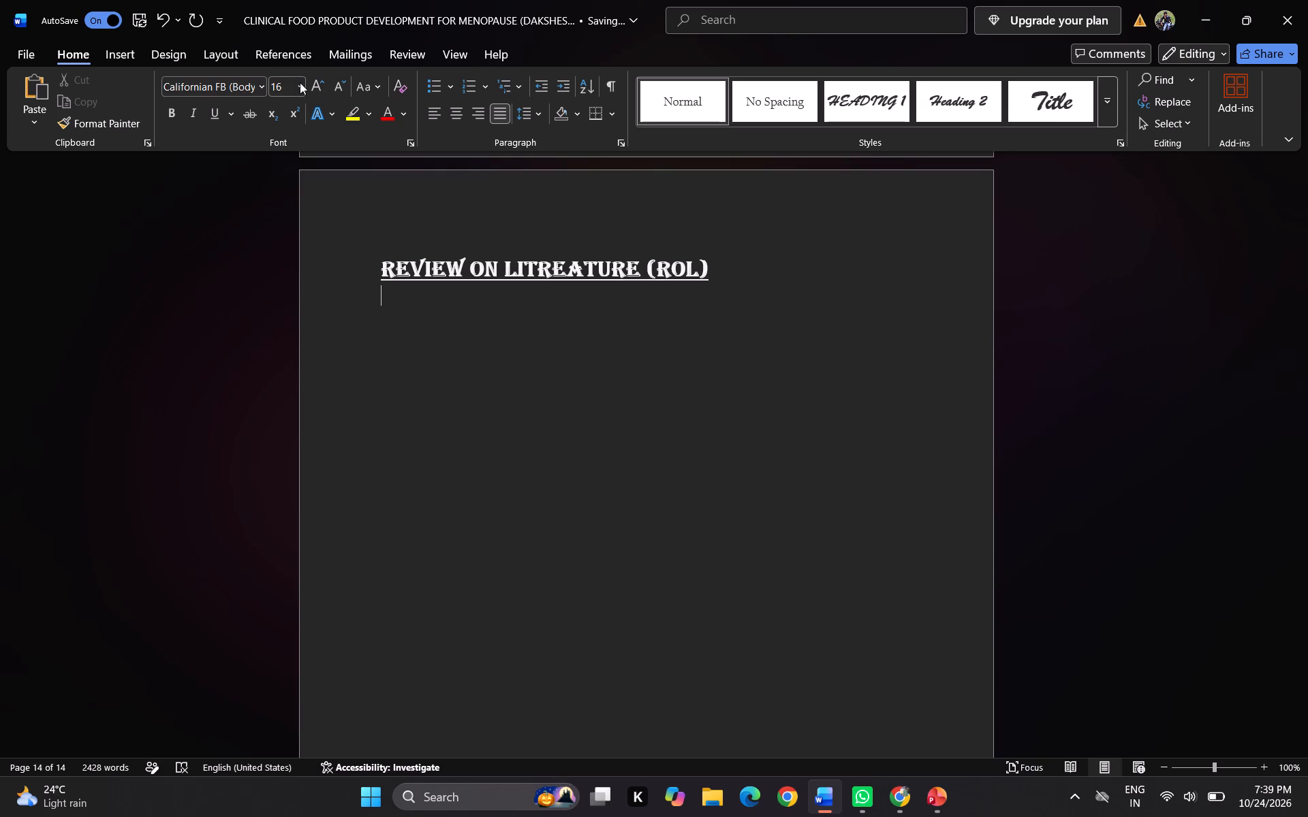
# Enter "OATS" in capitals at size 20 on the line beneath the "REVIEW ON LITREATURE (ROL)" heading.
pyautogui.click(300, 82)
pyautogui.click(294, 276)
pyautogui.press('o')
pyautogui.write('ats')
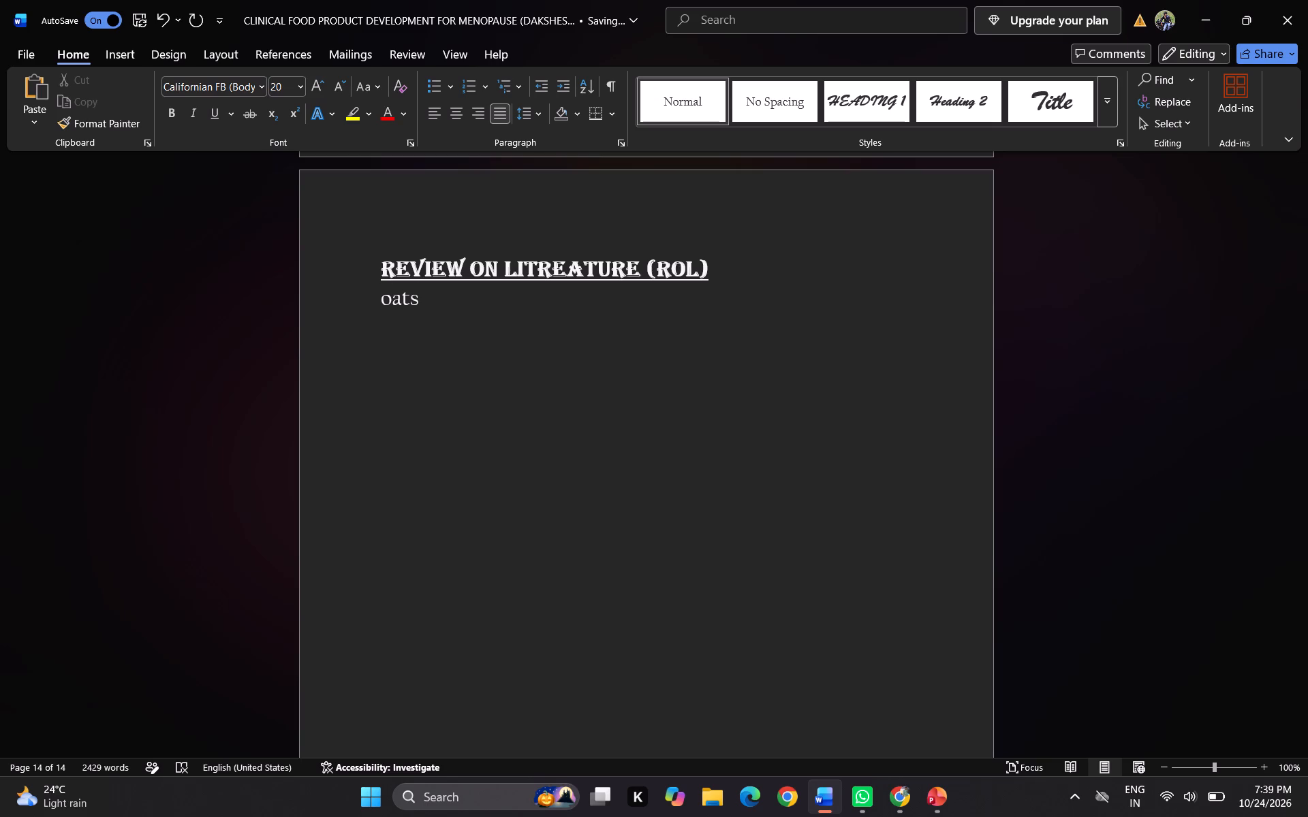
pyautogui.press('BackSpace')
pyautogui.press('BackSpace')
pyautogui.press('BackSpace')
pyautogui.press('BackSpace')
pyautogui.write('OA')
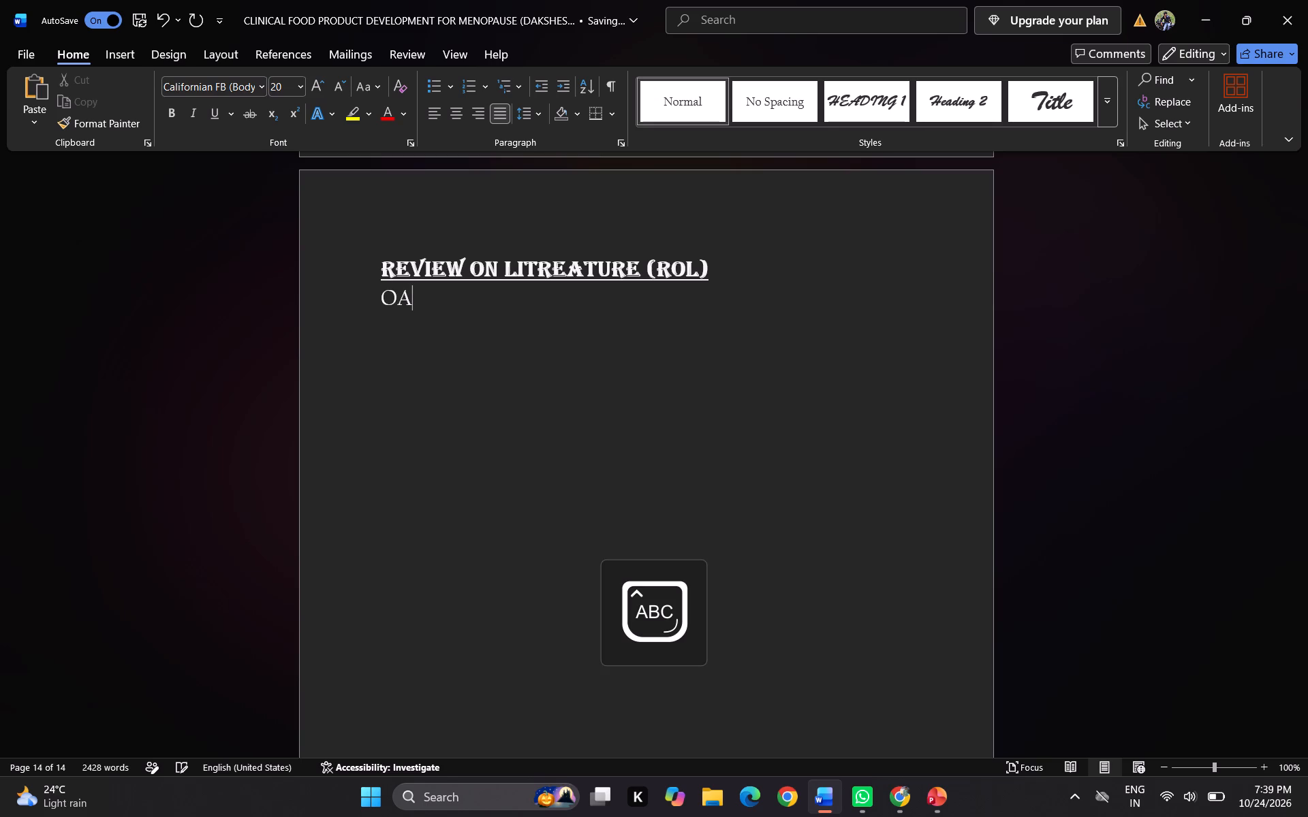
pyautogui.write('TS')
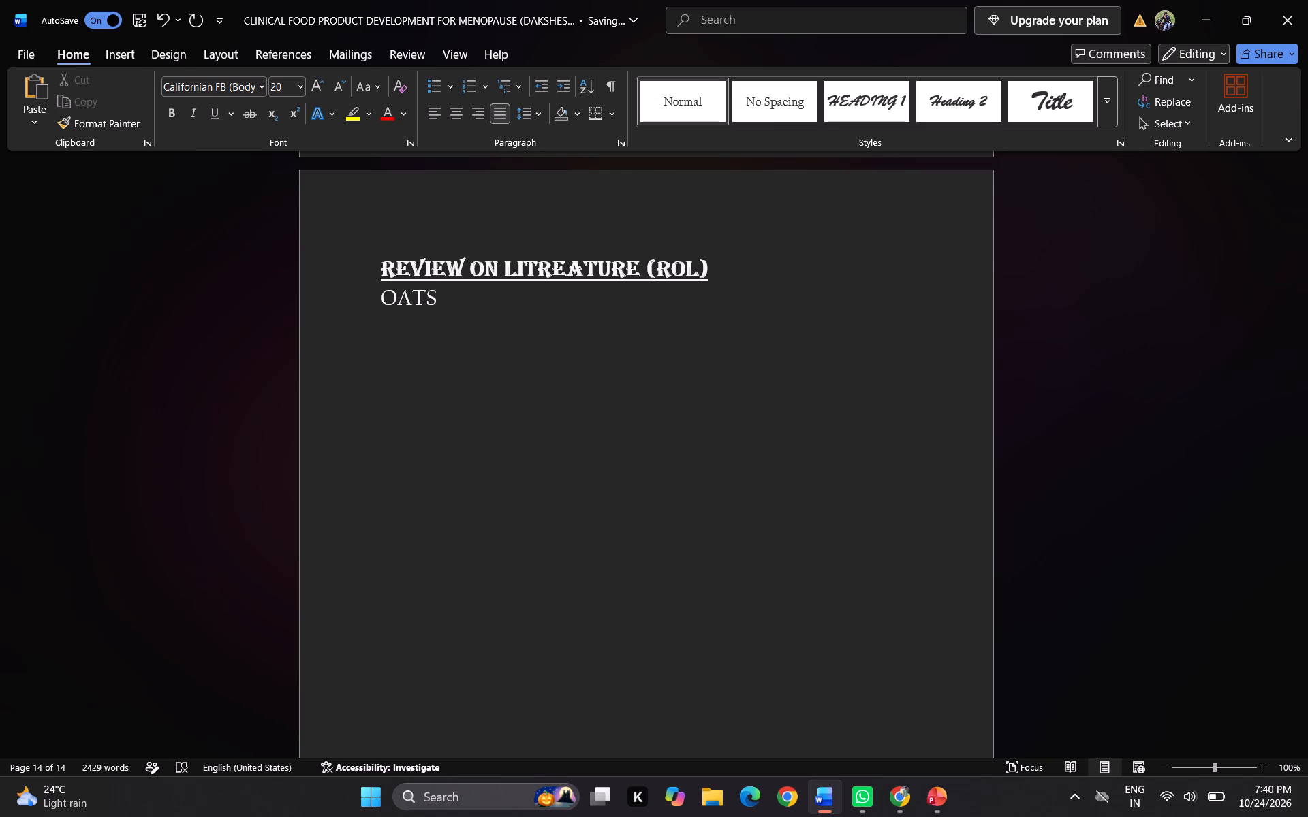
# Enclose the word OATS in double quotation marks and add a colon after the closing mark.
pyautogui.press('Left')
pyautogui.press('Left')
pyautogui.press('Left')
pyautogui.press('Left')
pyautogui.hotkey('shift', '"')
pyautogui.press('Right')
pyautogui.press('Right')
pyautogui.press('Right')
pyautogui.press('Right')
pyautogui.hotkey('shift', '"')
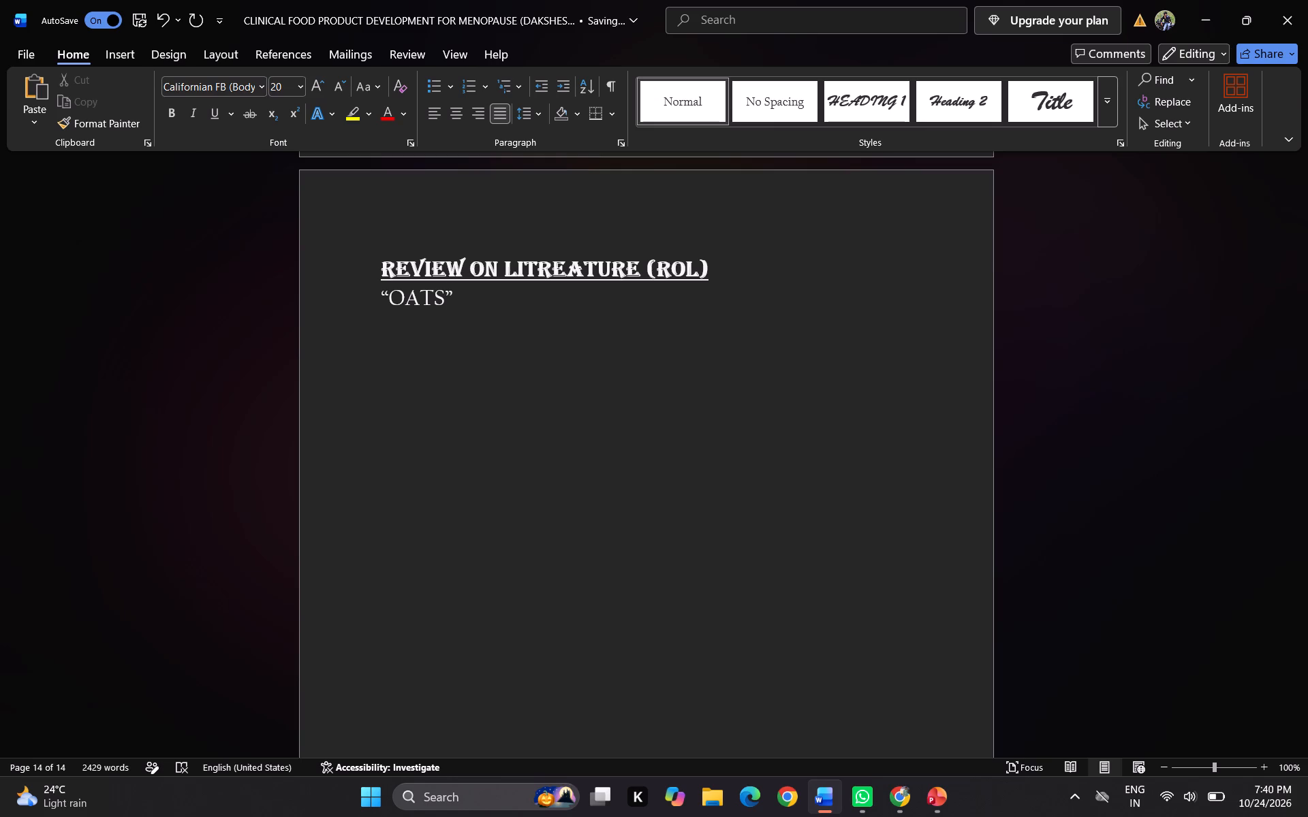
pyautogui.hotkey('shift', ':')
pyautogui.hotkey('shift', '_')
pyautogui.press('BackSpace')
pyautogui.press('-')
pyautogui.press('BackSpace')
# Start a new line beneath the "OATS": entry in the literature review section.
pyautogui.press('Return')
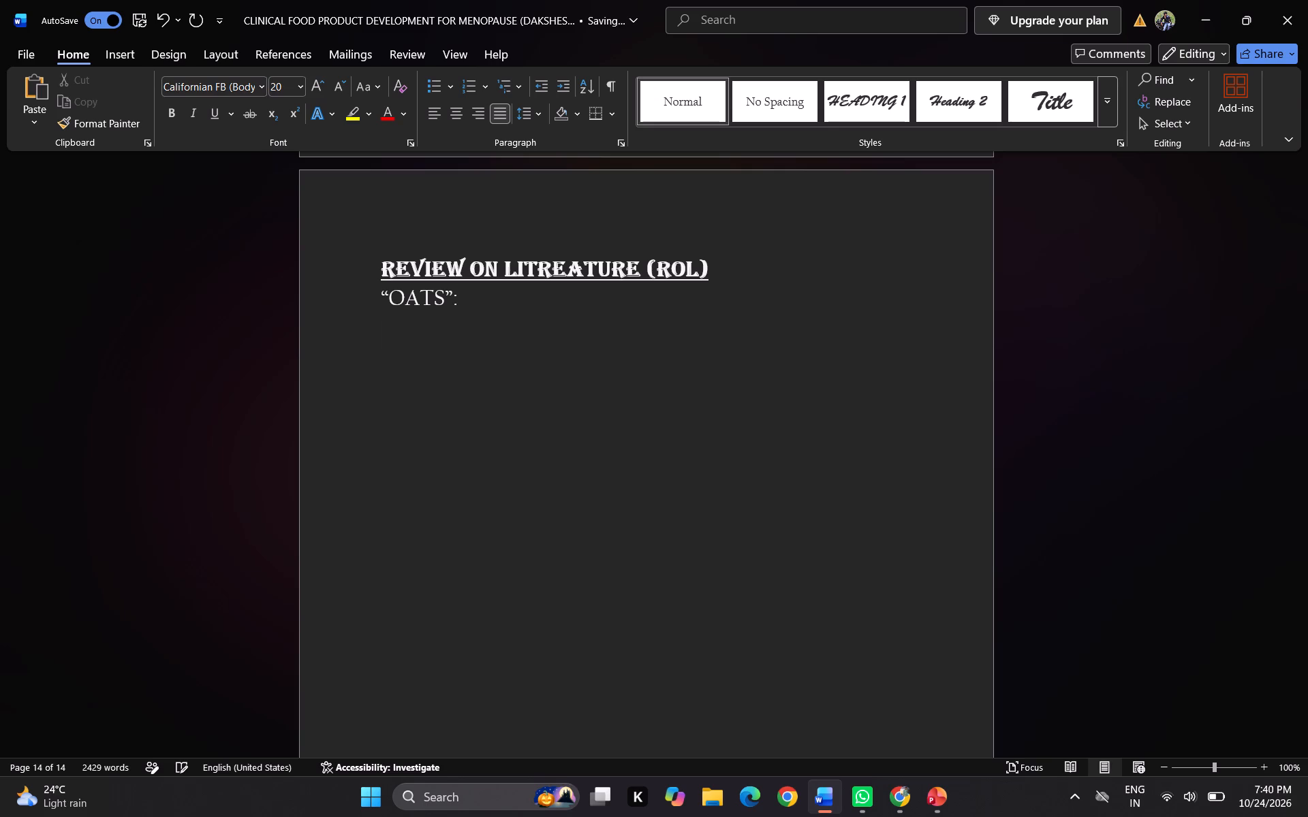
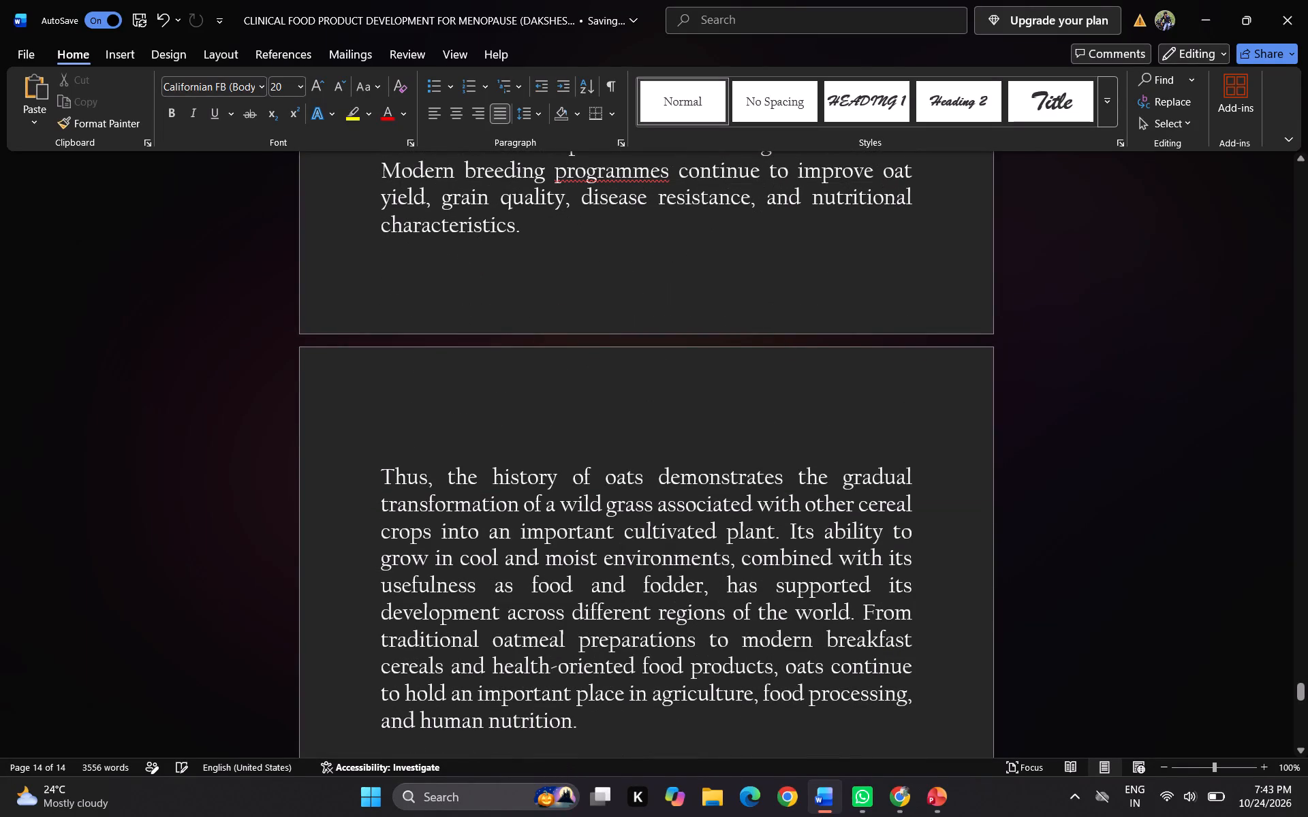
# Look back through the oats history text from its closing paragraph up to the "REVIEW ON LITREATURE (ROL)" heading and the opening paragraph.
pyautogui.press('Up')
pyautogui.press('Up')
pyautogui.press('Up')
pyautogui.press('Up')
pyautogui.press('Up')
pyautogui.press('Up')
pyautogui.press('Up')
pyautogui.press('Up')
pyautogui.press('Up')
pyautogui.press('Up')
pyautogui.press('Up')
pyautogui.press('Up')
pyautogui.press('Up')
pyautogui.press('Up')
pyautogui.press('Up')
pyautogui.press('Up')
pyautogui.press('Up')
pyautogui.press('Up')
pyautogui.press('Up')
pyautogui.press('Up')
pyautogui.press('Up')
pyautogui.press('Up')
pyautogui.press('Up')
pyautogui.press('Up')
pyautogui.press('Up')
pyautogui.press('Up')
pyautogui.press('Up')
pyautogui.press('Up')
pyautogui.press('Up')
pyautogui.press('Up')
pyautogui.press('Up')
pyautogui.press('Up')
pyautogui.press('Up')
pyautogui.press('Up')
pyautogui.press('Up')
pyautogui.press('Up')
pyautogui.press('Up')
pyautogui.press('Up')
pyautogui.press('Up')
pyautogui.press('Up')
pyautogui.press('Up')
pyautogui.press('Up')
pyautogui.press('Up')
pyautogui.press('Up')
pyautogui.press('Up')
pyautogui.press('Up')
pyautogui.press('Up')
pyautogui.press('Up')
pyautogui.press('Up')
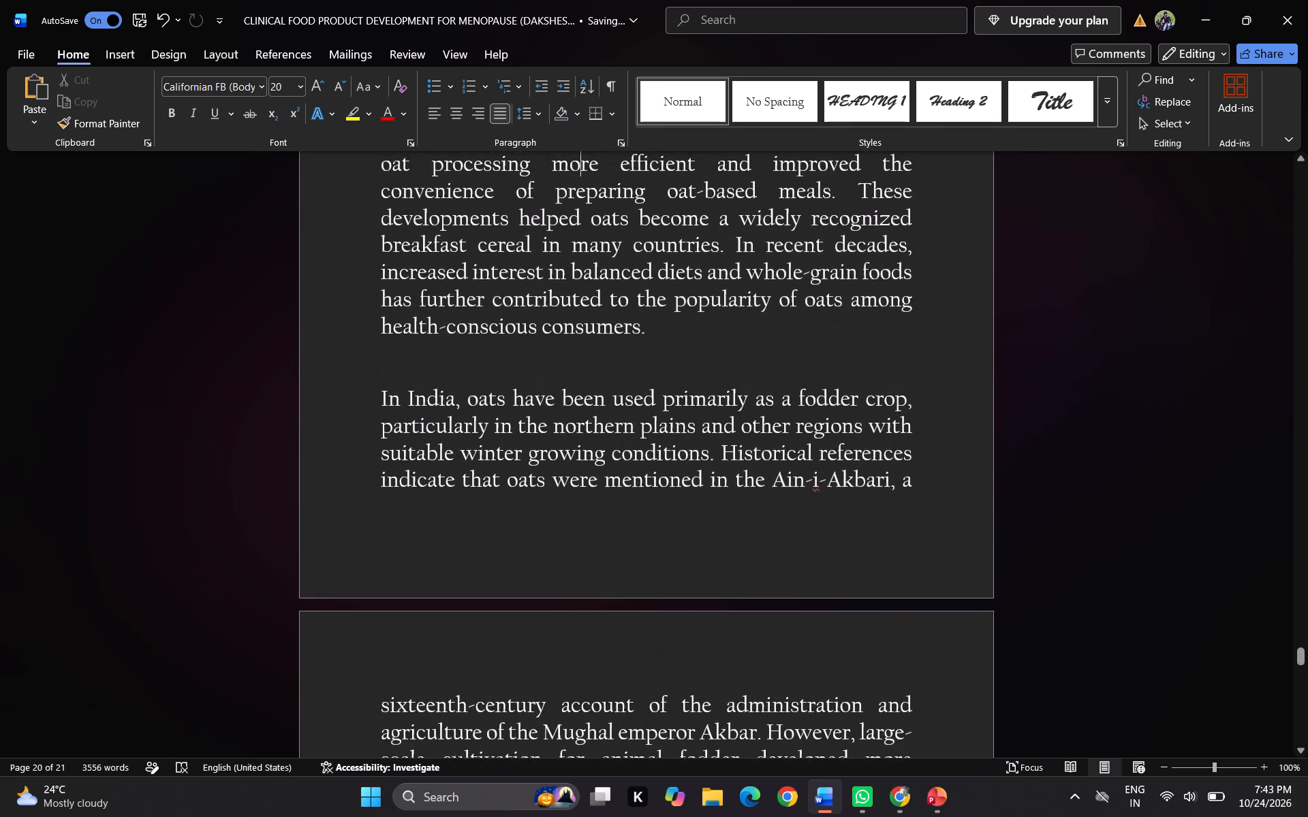
pyautogui.press('Up')
pyautogui.press('Up')
pyautogui.press('Up')
pyautogui.press('Up')
pyautogui.press('Up')
pyautogui.press('Up')
pyautogui.press('Up')
pyautogui.press('Up')
pyautogui.press('Up')
pyautogui.press('Up')
pyautogui.press('Up')
pyautogui.press('Up')
pyautogui.press('Up')
pyautogui.press('Up')
pyautogui.press('Up')
pyautogui.press('Up')
pyautogui.press('Up')
pyautogui.press('Up')
pyautogui.press('Up')
pyautogui.press('Up')
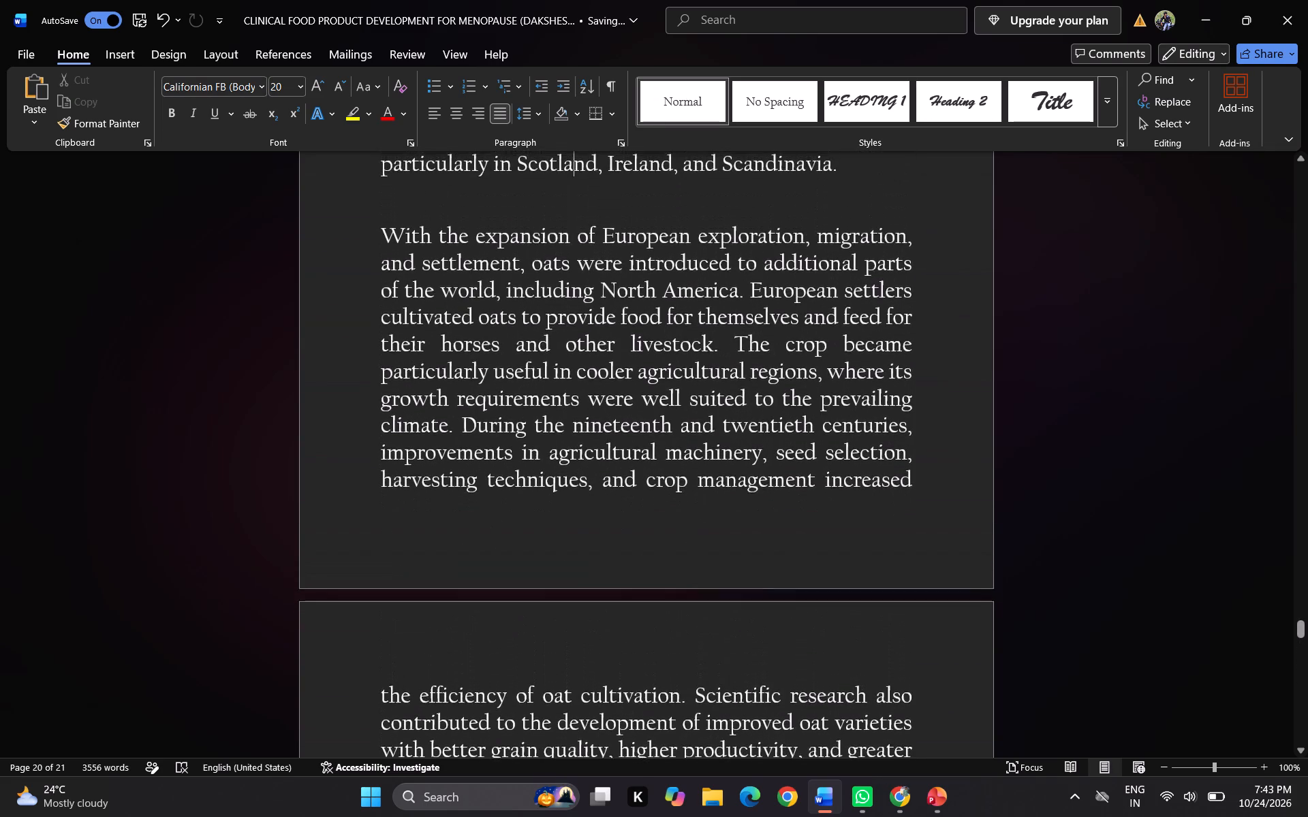
pyautogui.press('Up')
pyautogui.press('Up')
pyautogui.press('Up')
pyautogui.press('Up')
pyautogui.press('Up')
pyautogui.press('Up')
pyautogui.press('Up')
pyautogui.press('Up')
pyautogui.press('Up')
pyautogui.press('Up')
pyautogui.press('Up')
pyautogui.press('Up')
pyautogui.press('Up')
pyautogui.press('Up')
pyautogui.press('Up')
pyautogui.press('Up')
pyautogui.press('Up')
pyautogui.press('Up')
pyautogui.press('Up')
pyautogui.press('Up')
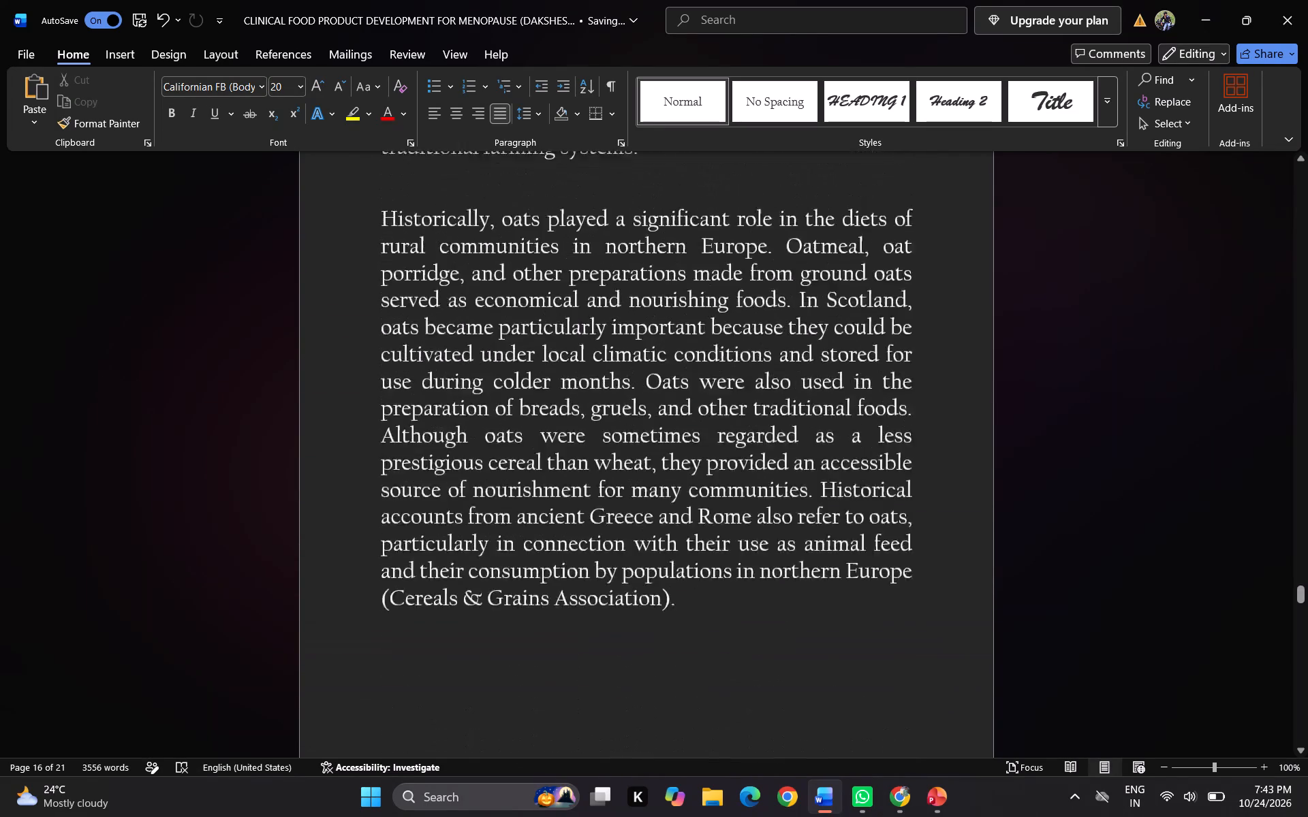
pyautogui.press('Up')
pyautogui.press('Up')
pyautogui.press('Up')
pyautogui.press('Up')
pyautogui.press('Up')
pyautogui.press('Up')
pyautogui.press('Up')
pyautogui.press('Up')
pyautogui.press('Up')
pyautogui.press('Up')
pyautogui.press('Up')
pyautogui.press('Up')
pyautogui.press('Up')
pyautogui.press('Up')
pyautogui.press('Up')
pyautogui.press('Up')
pyautogui.press('Up')
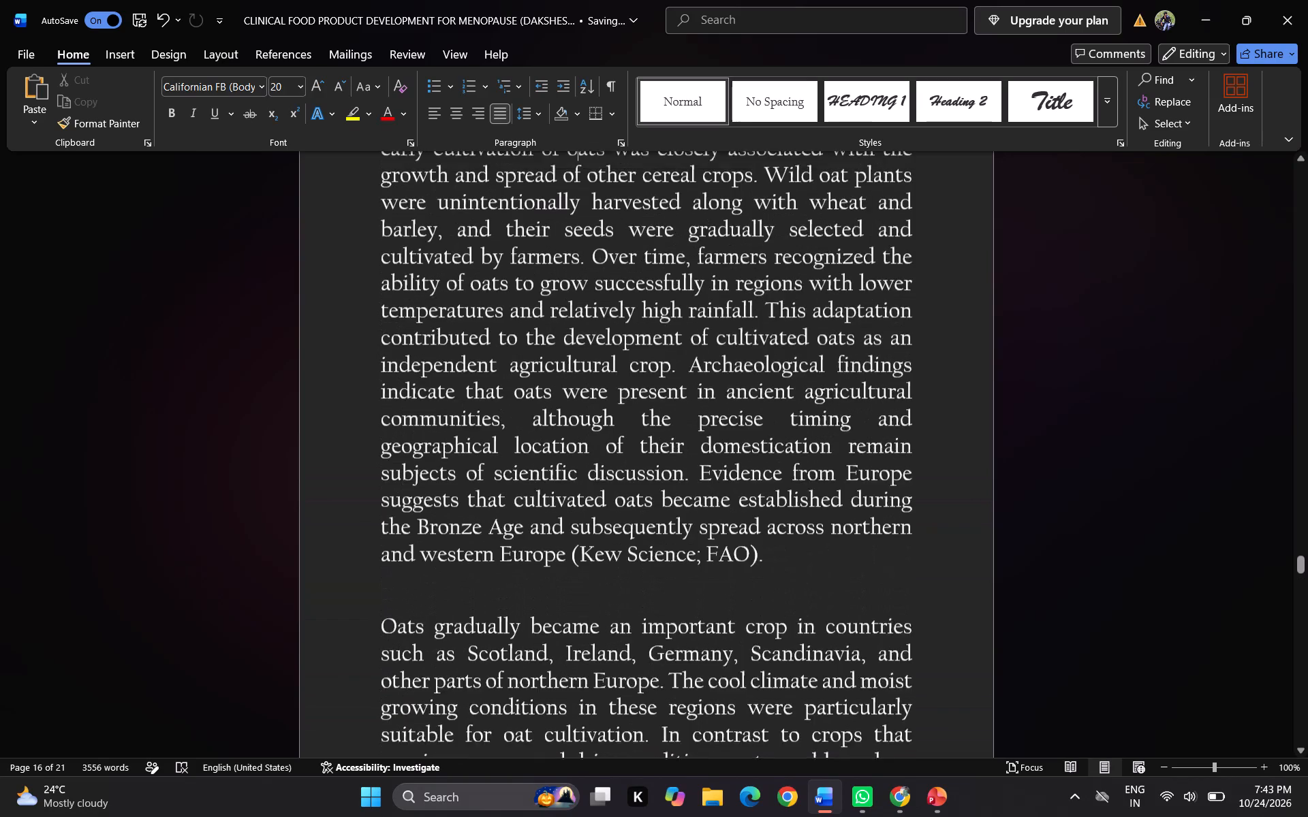
pyautogui.press('Up')
pyautogui.press('Up')
pyautogui.press('Up')
pyautogui.press('Up')
pyautogui.press('Up')
pyautogui.press('Up')
pyautogui.press('Up')
pyautogui.press('Up')
pyautogui.press('Up')
pyautogui.press('Up')
pyautogui.press('Up')
pyautogui.press('Up')
pyautogui.press('Up')
pyautogui.press('Up')
pyautogui.press('Up')
pyautogui.press('Up')
pyautogui.press('Up')
pyautogui.press('Up')
pyautogui.press('Up')
pyautogui.press('Up')
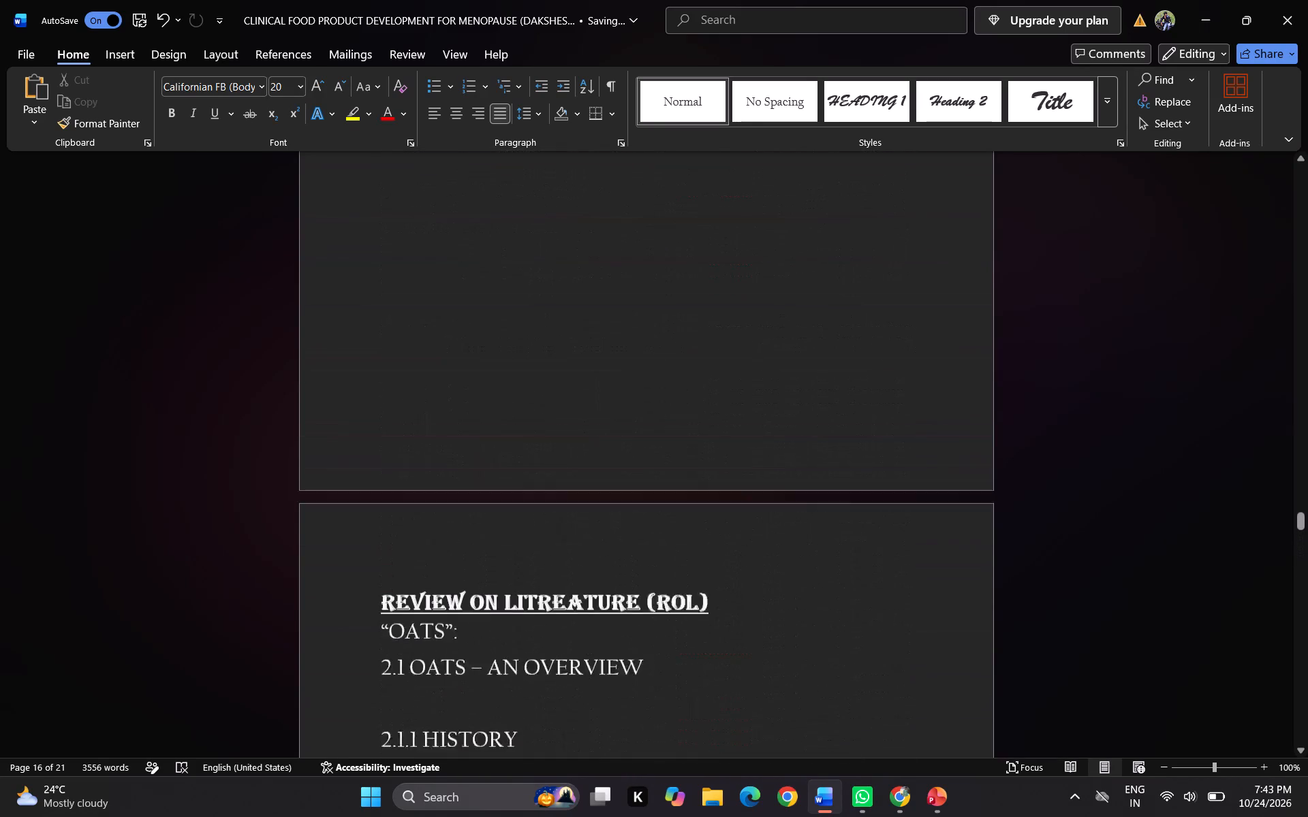
pyautogui.press('Down')
pyautogui.press('Down')
pyautogui.press('Down')
pyautogui.press('Down')
pyautogui.press('Down')
pyautogui.press('Down')
pyautogui.press('Down')
pyautogui.press('Down')
pyautogui.press('Down')
pyautogui.press('Down')
pyautogui.press('Down')
pyautogui.press('Down')
pyautogui.press('Down')
pyautogui.press('Down')
pyautogui.press('Down')
pyautogui.press('Down')
pyautogui.press('Down')
pyautogui.press('Down')
pyautogui.press('Down')
pyautogui.press('Down')
pyautogui.press('Down')
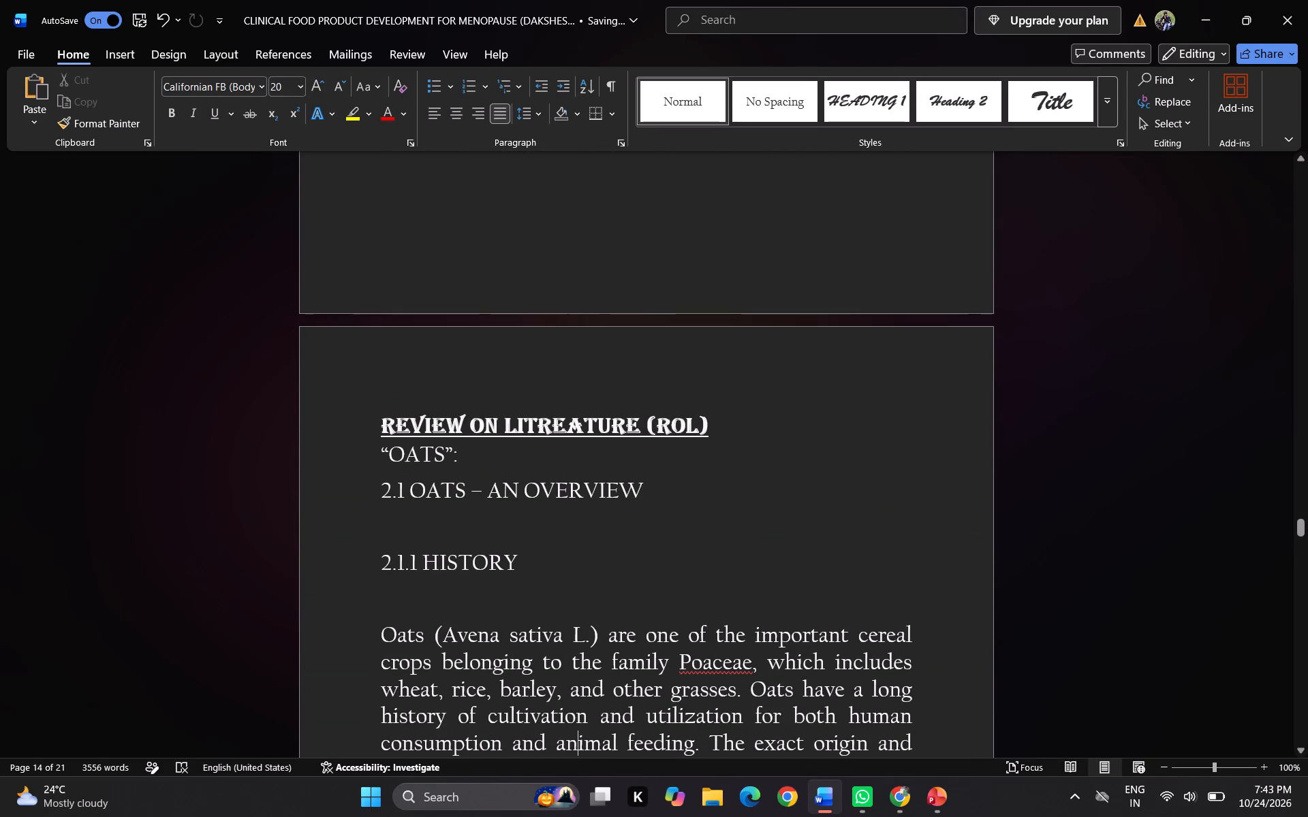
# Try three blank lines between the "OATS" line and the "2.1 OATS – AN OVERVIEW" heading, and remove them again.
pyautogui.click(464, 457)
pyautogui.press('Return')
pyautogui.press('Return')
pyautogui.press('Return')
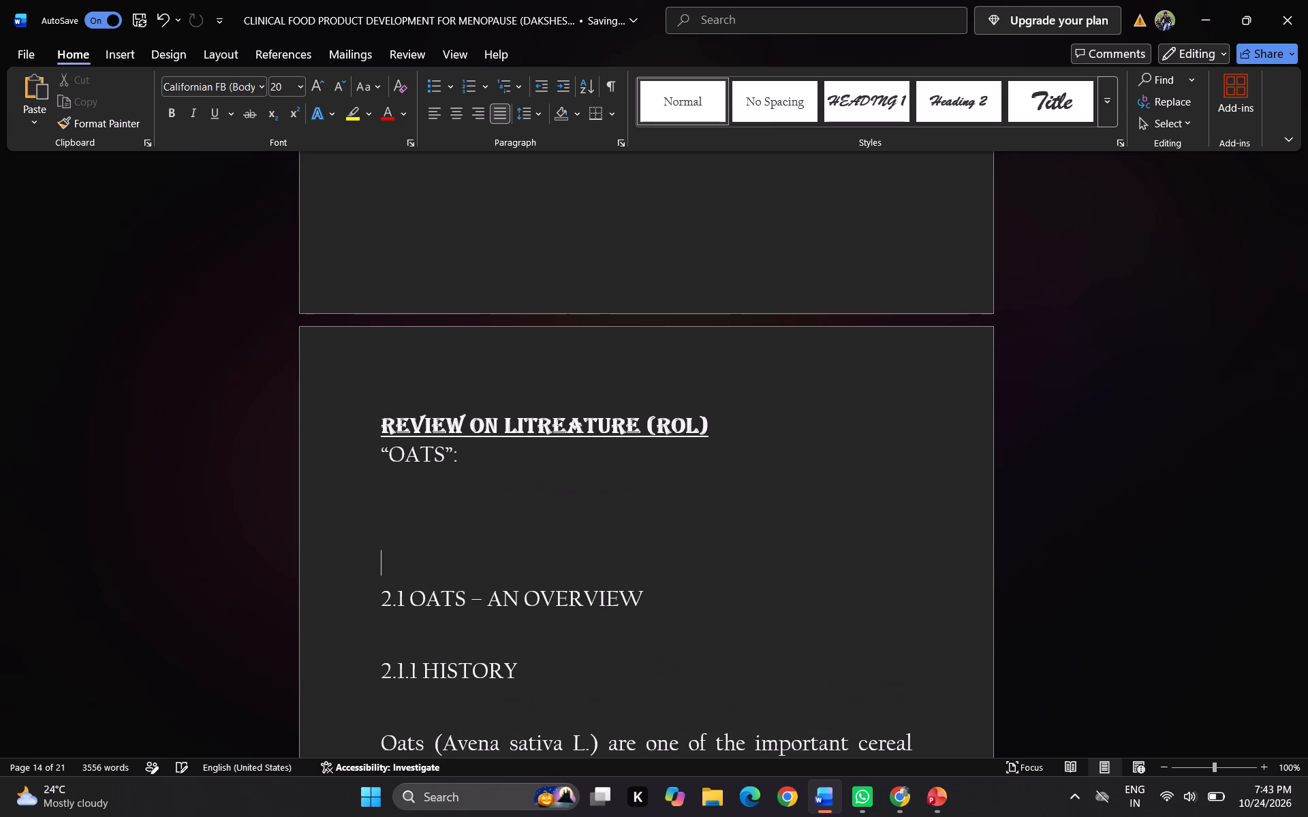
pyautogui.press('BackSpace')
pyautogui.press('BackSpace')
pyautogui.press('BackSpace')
# Delete the colon after the closing quotation mark of "OATS" beneath the literature review heading.
pyautogui.press('BackSpace')
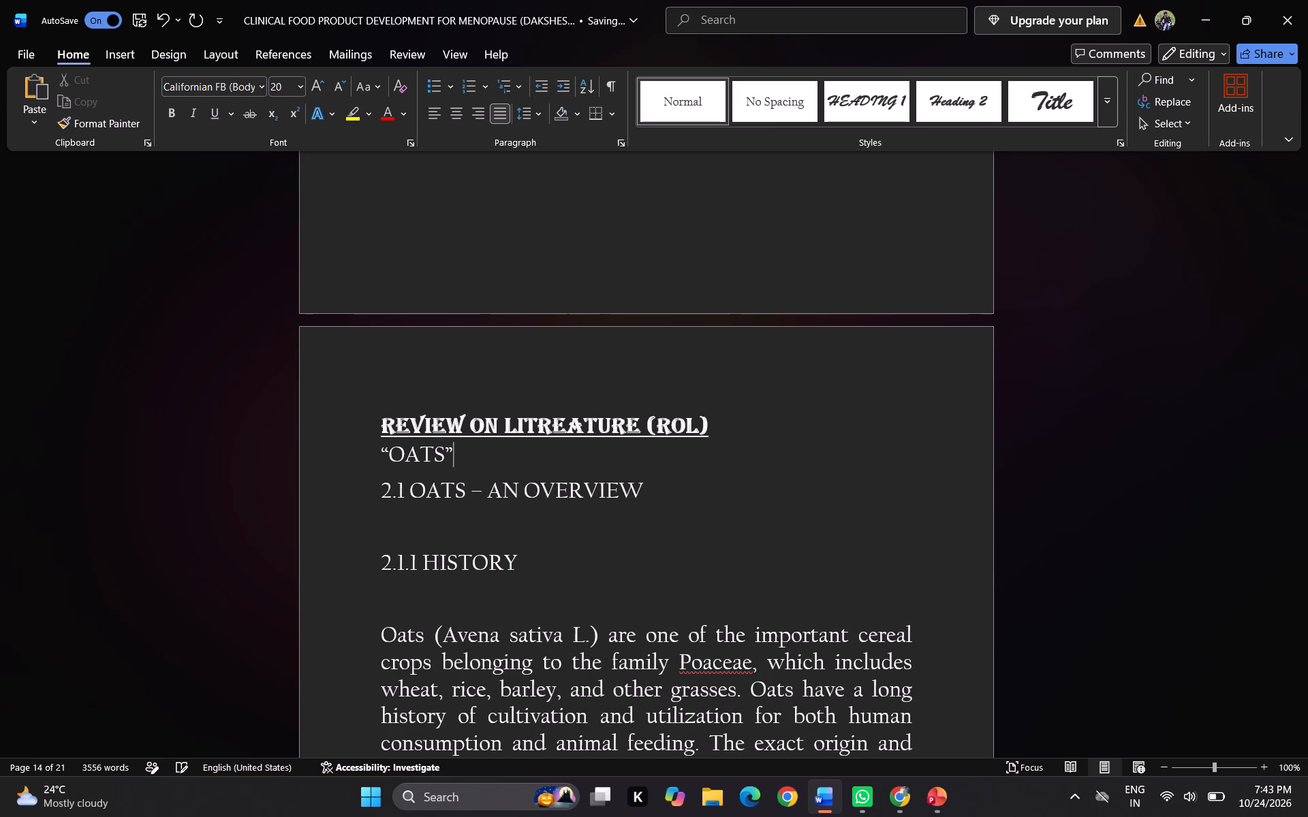
# Delete the quoted "OATS" line directly beneath the "REVIEW ON LITREATURE (ROL)" heading, together with its empty paragraph.
pyautogui.press('BackSpace')
pyautogui.press('BackSpace')
pyautogui.press('BackSpace')
pyautogui.press('BackSpace')
pyautogui.press('BackSpace')
pyautogui.press('BackSpace')
pyautogui.press('BackSpace')
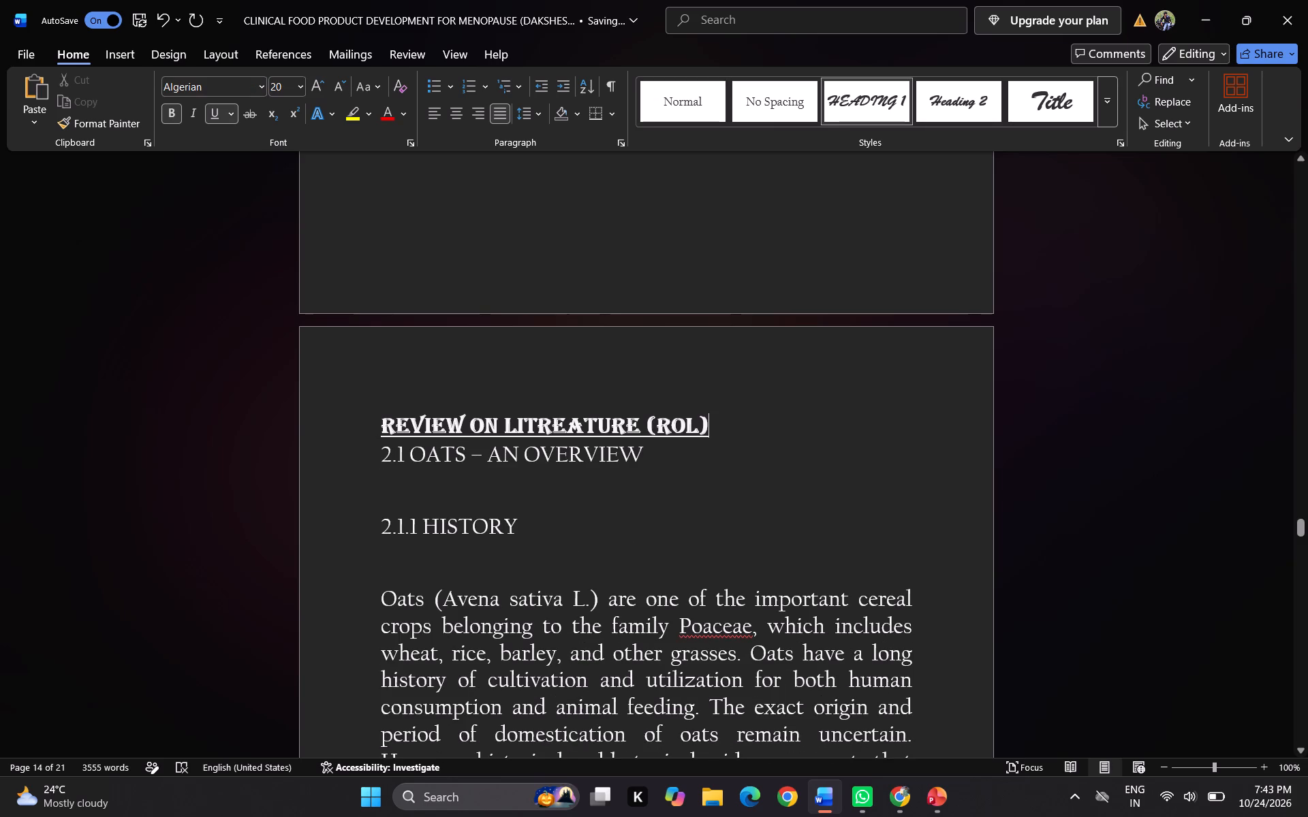
# Renumber the oats headings as "1. OATS – AN OVERVIEW" and "1.1 HISTORY", removing the blank line between them.
pyautogui.click(404, 452)
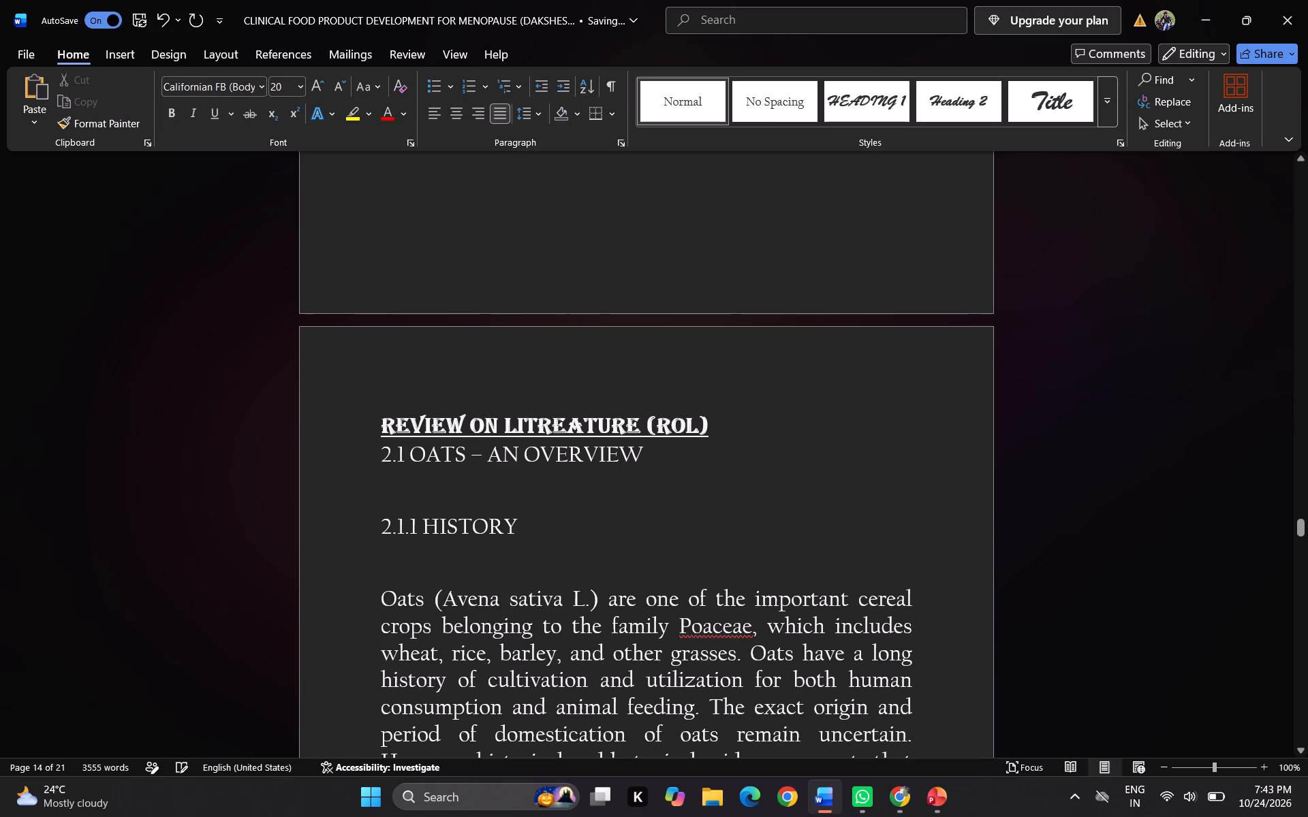
pyautogui.press('BackSpace')
pyautogui.press('BackSpace')
pyautogui.press('BackSpace')
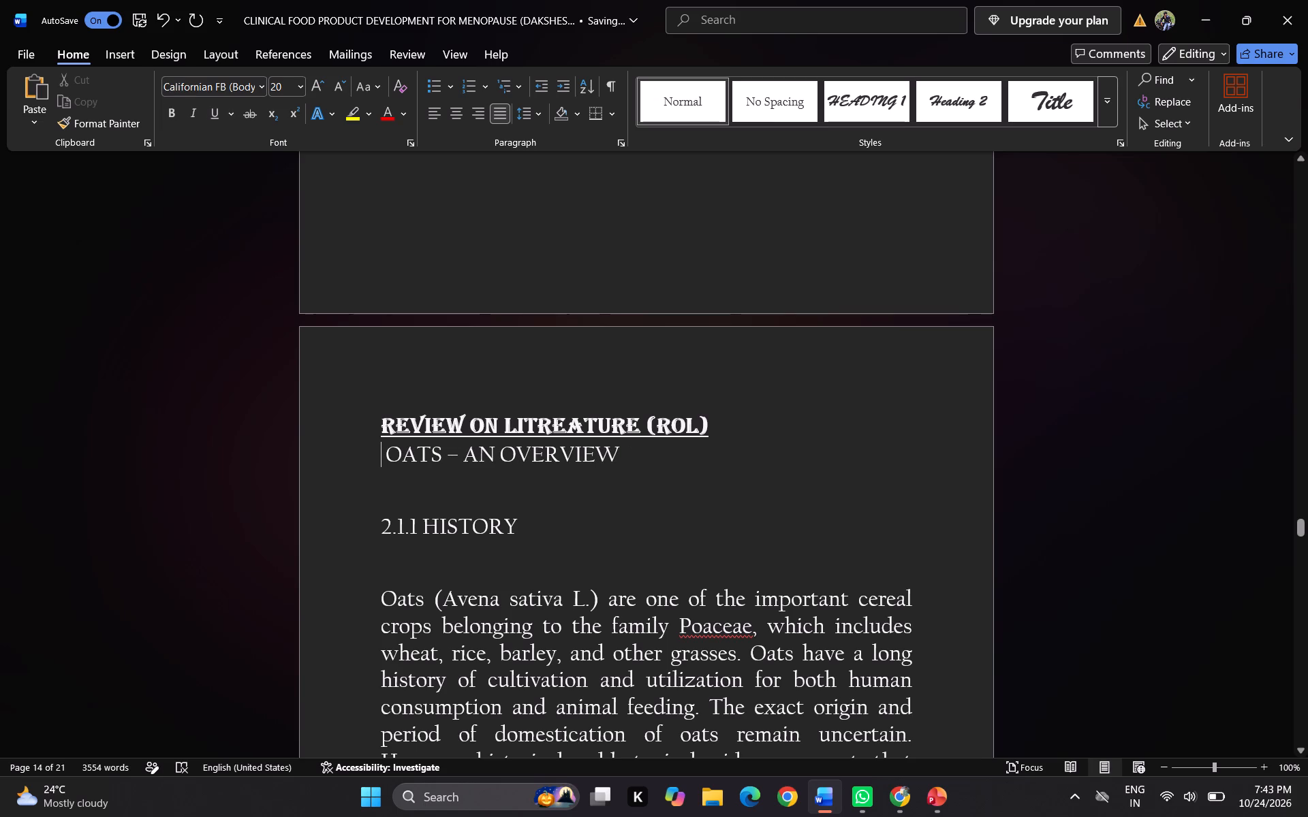
pyautogui.click(422, 525)
pyautogui.click(396, 528)
pyautogui.press('BackSpace')
pyautogui.press('BackSpace')
pyautogui.press('BackSpace')
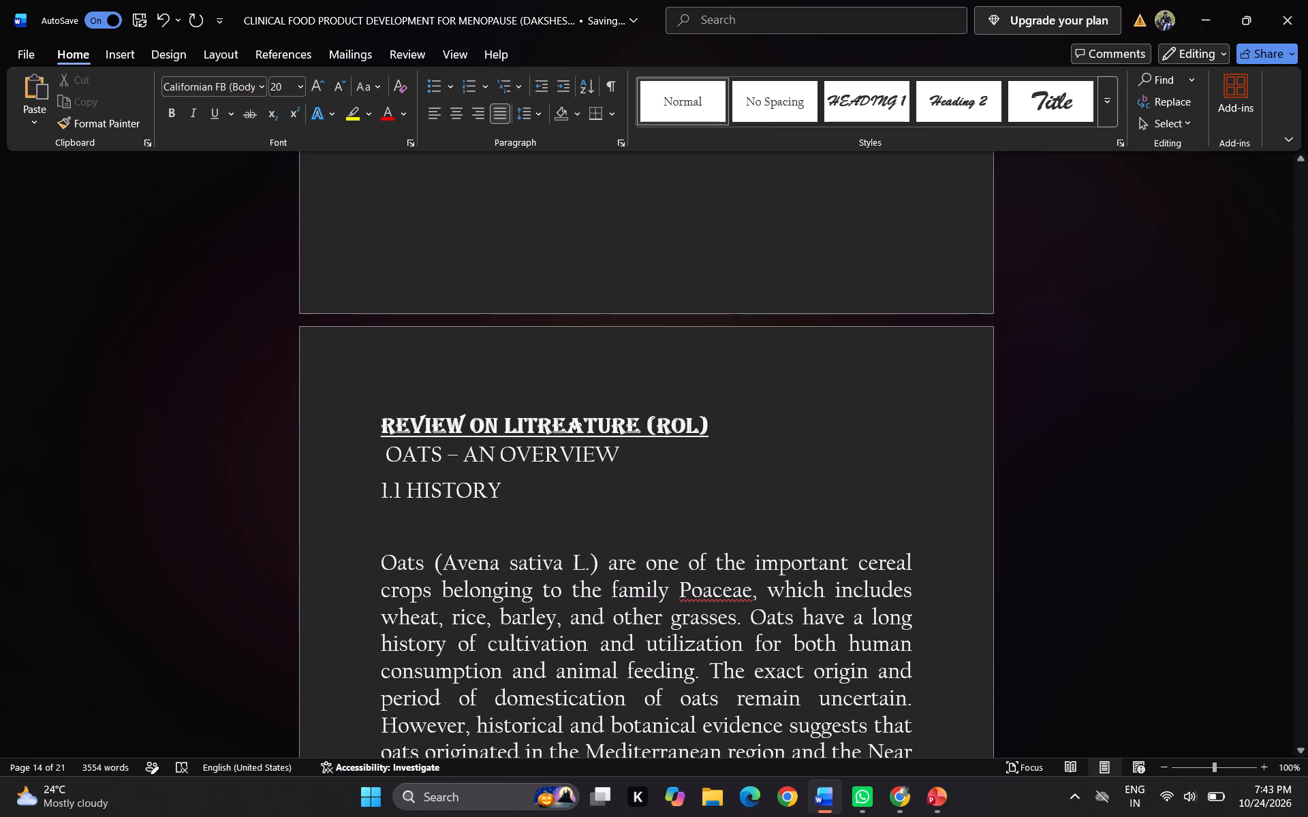
pyautogui.click(379, 460)
pyautogui.write('1.')
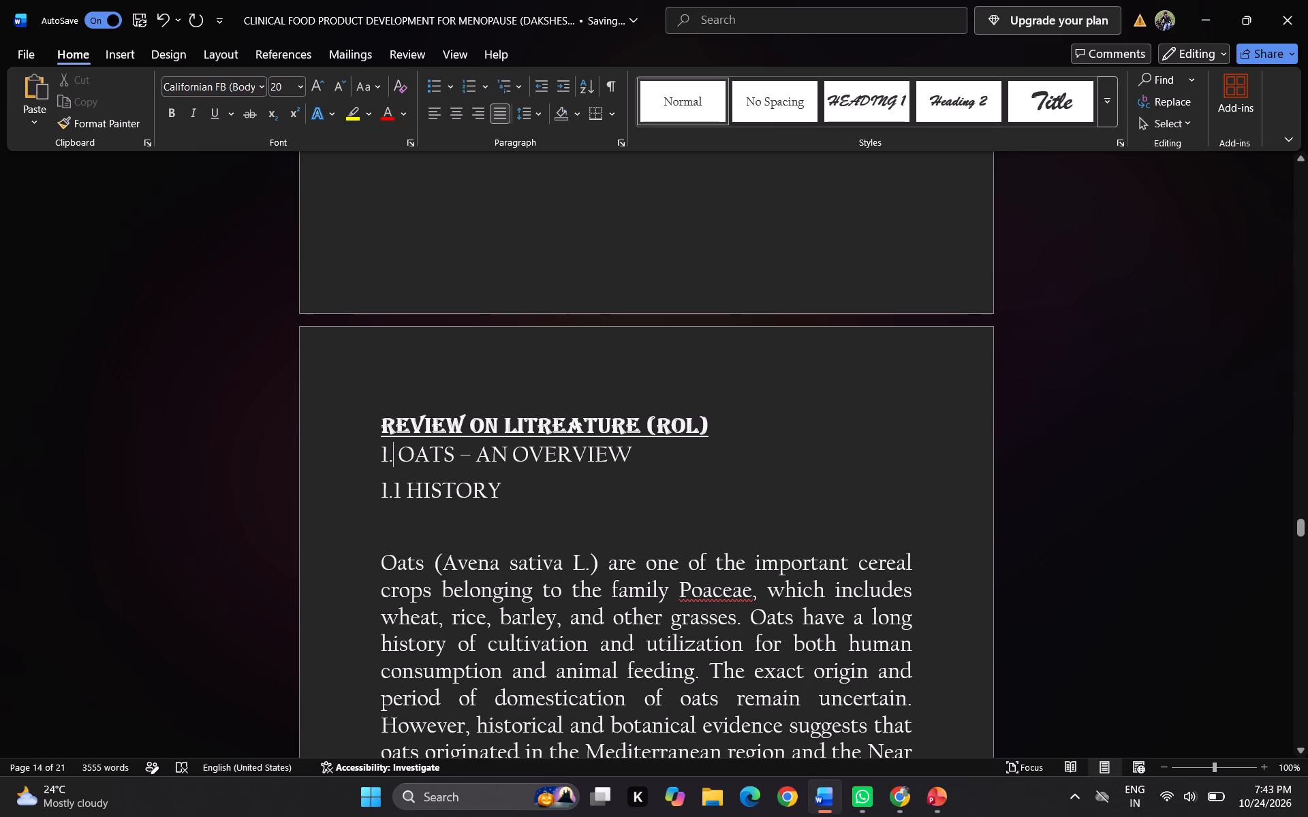
# Remove the blank line between the "1.1 HISTORY" heading and the opening oats paragraph.
pyautogui.click(403, 528)
pyautogui.press('Return')
pyautogui.press('BackSpace')
pyautogui.press('BackSpace')
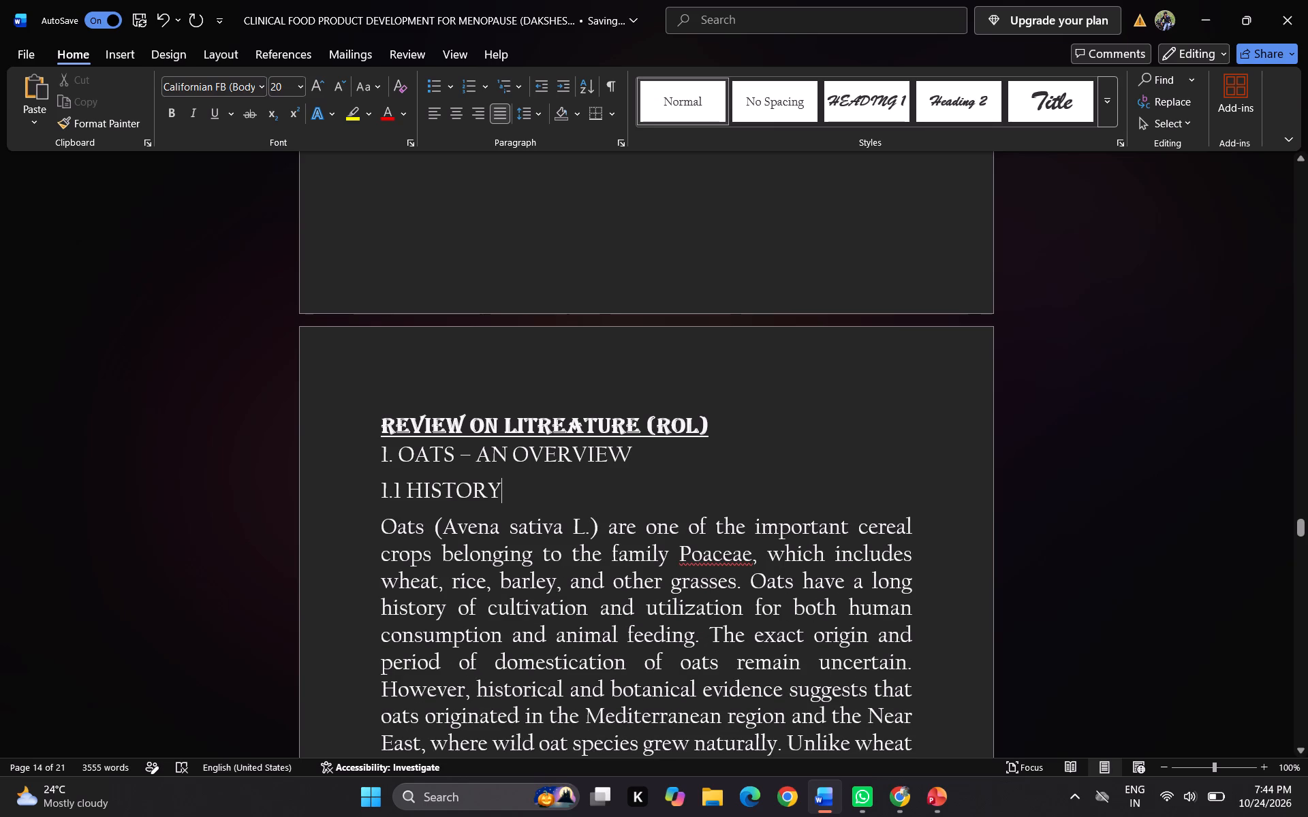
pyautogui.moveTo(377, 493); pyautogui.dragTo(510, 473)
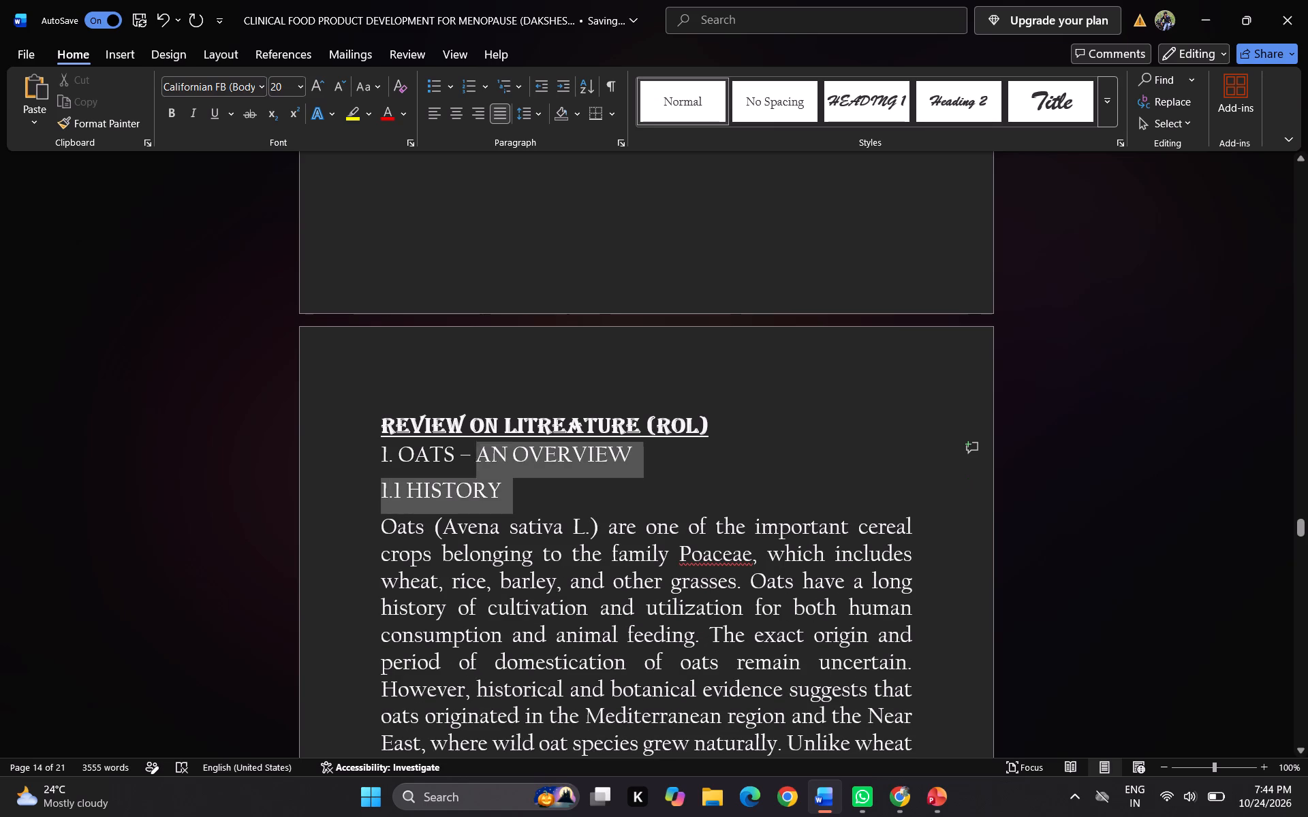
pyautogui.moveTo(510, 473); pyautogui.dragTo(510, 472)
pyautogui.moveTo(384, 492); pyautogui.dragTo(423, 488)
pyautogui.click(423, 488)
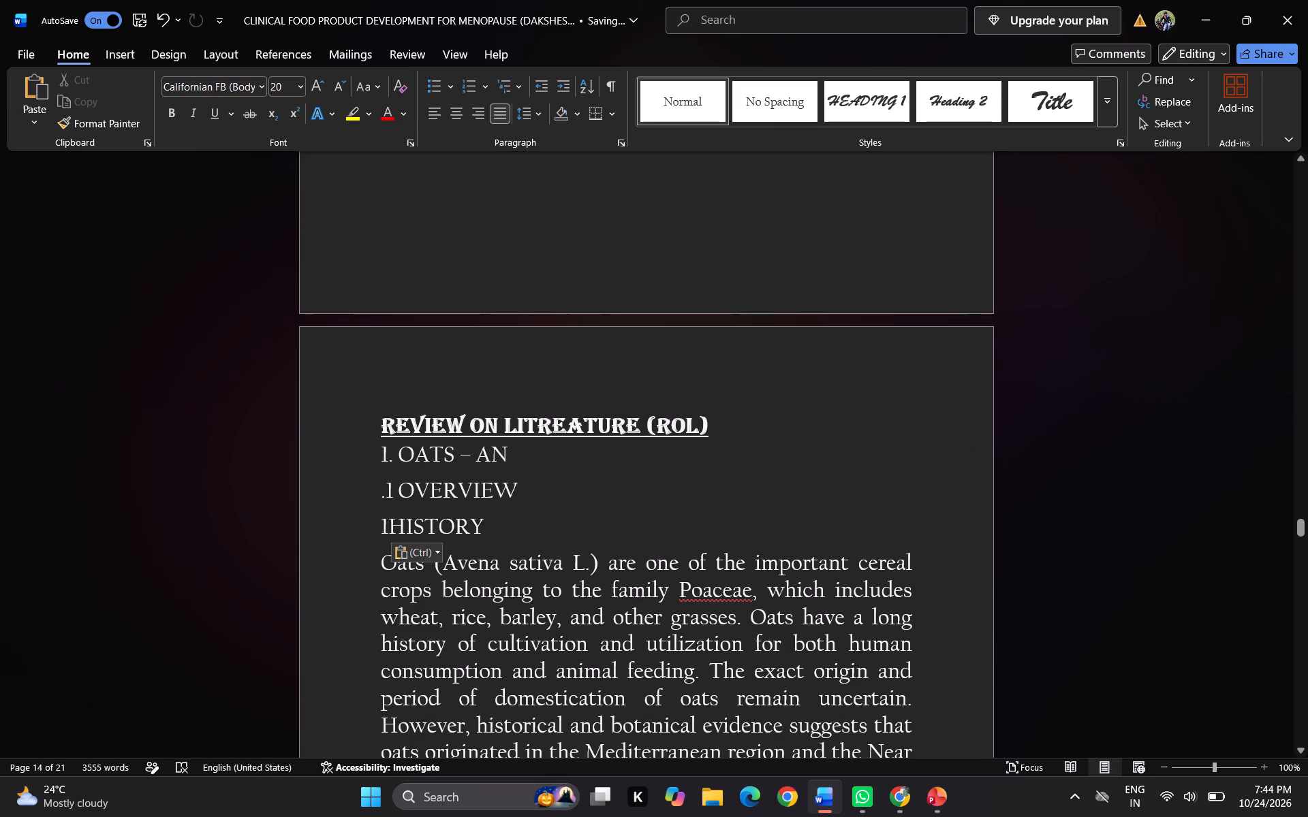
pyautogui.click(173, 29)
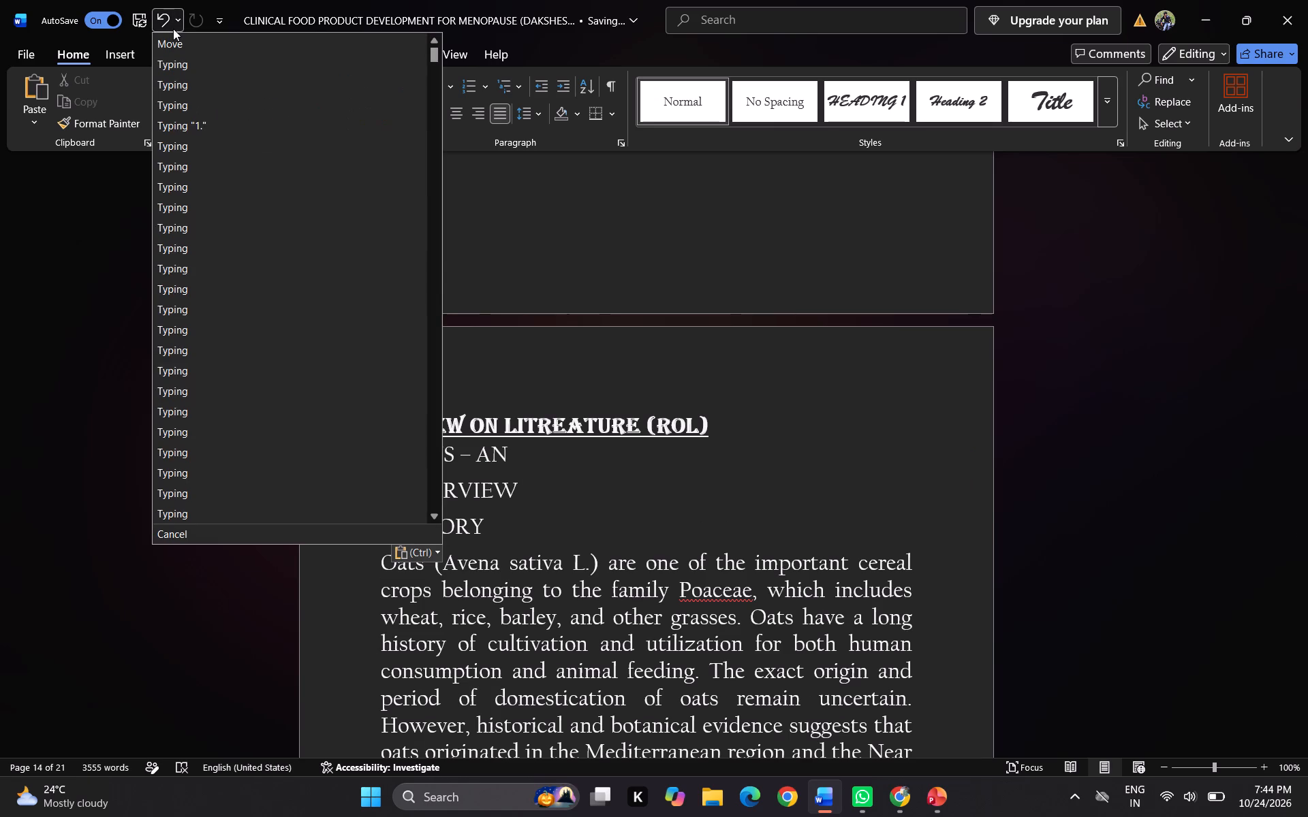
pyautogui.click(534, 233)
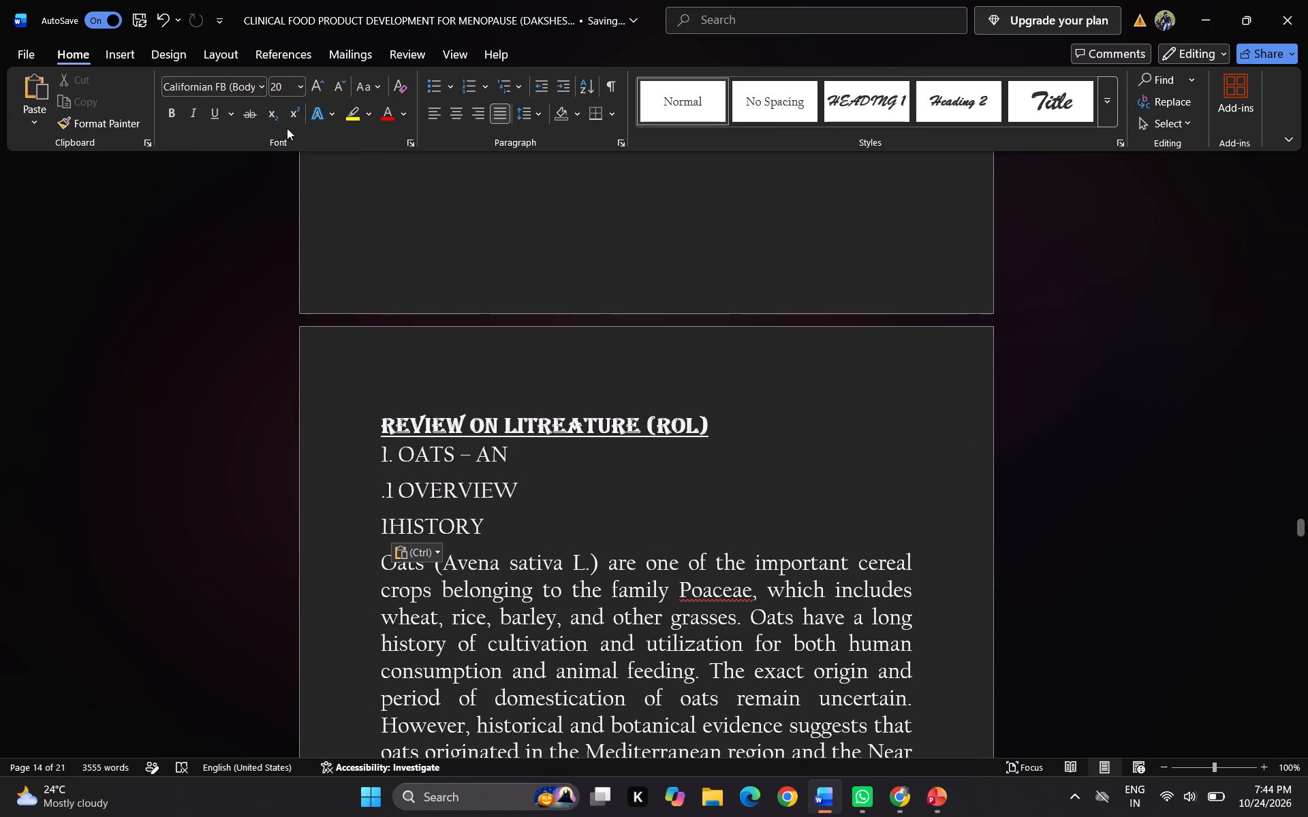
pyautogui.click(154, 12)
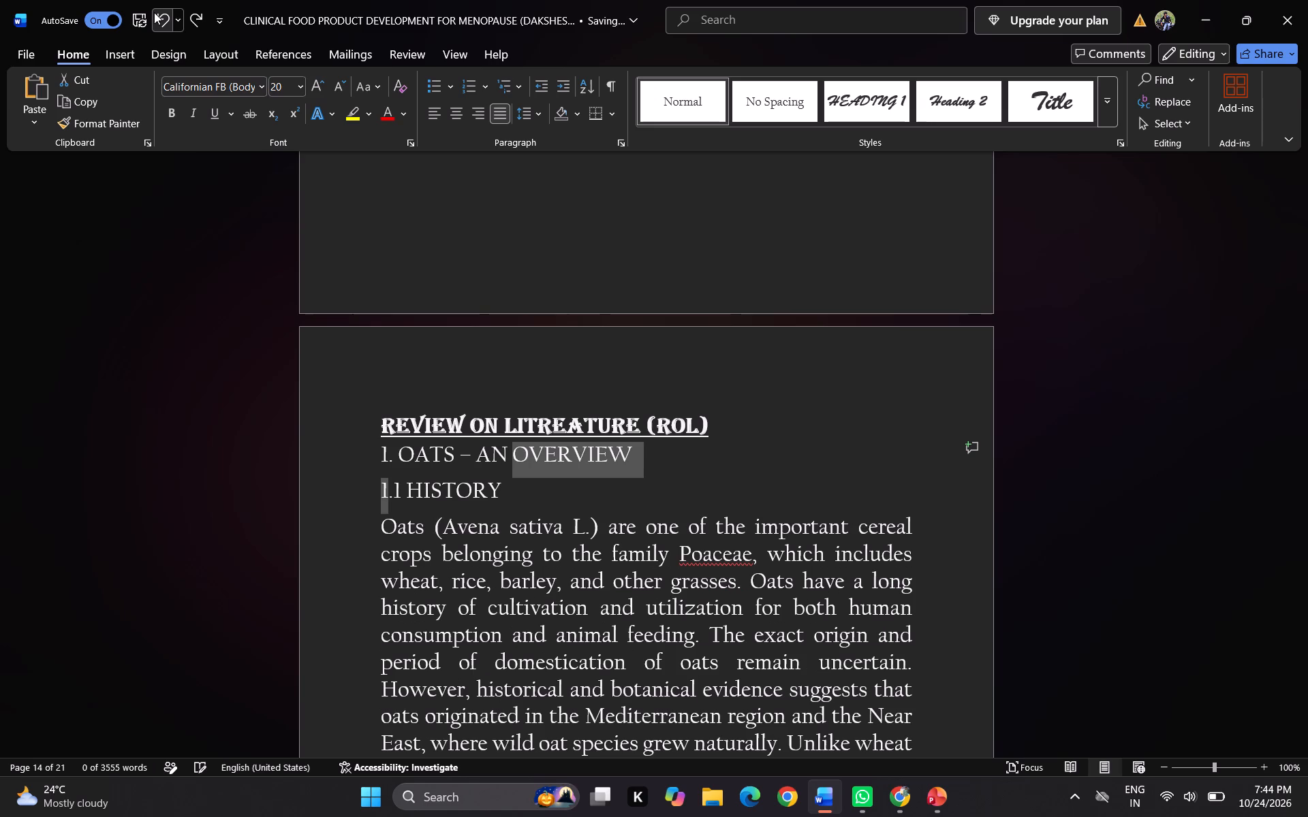
# Underline the "1.1 HISTORY" heading.
pyautogui.click(358, 487)
pyautogui.click(413, 455)
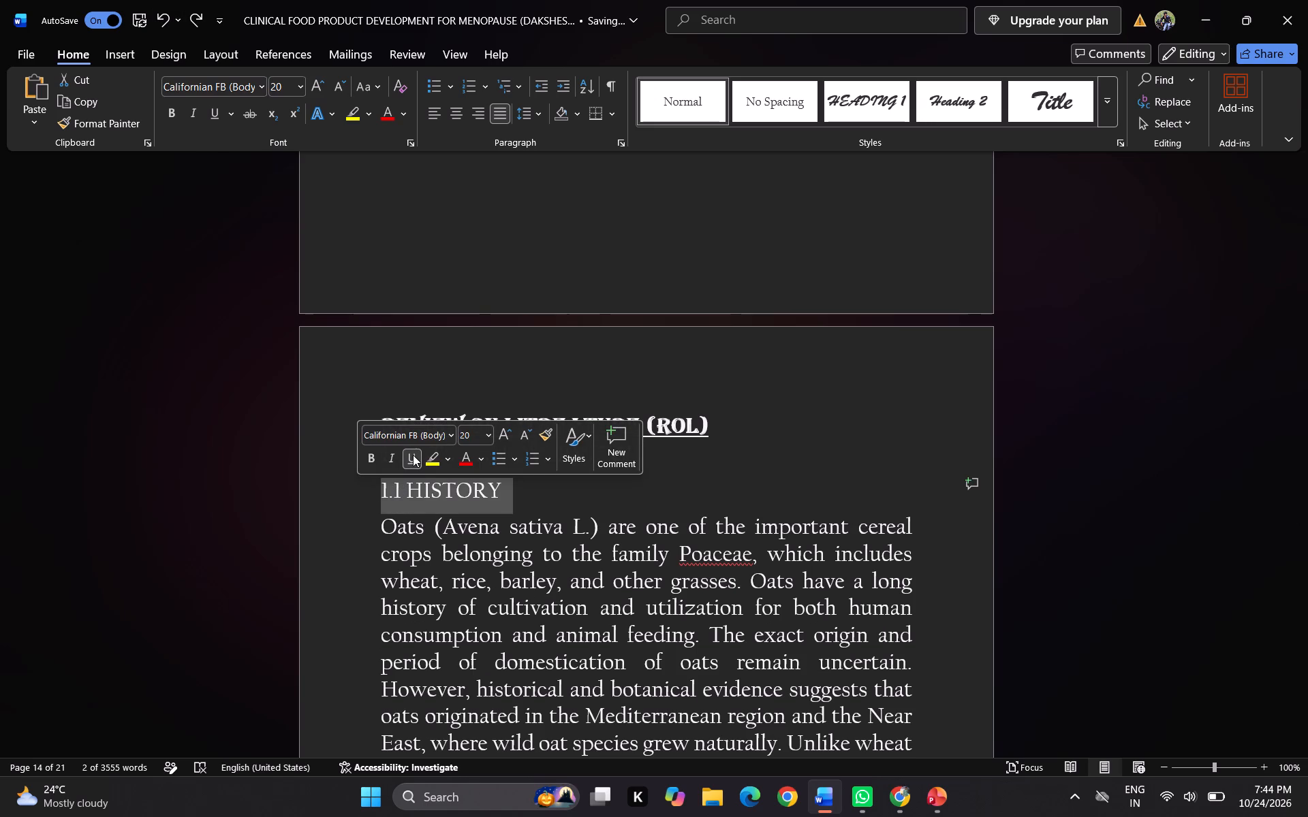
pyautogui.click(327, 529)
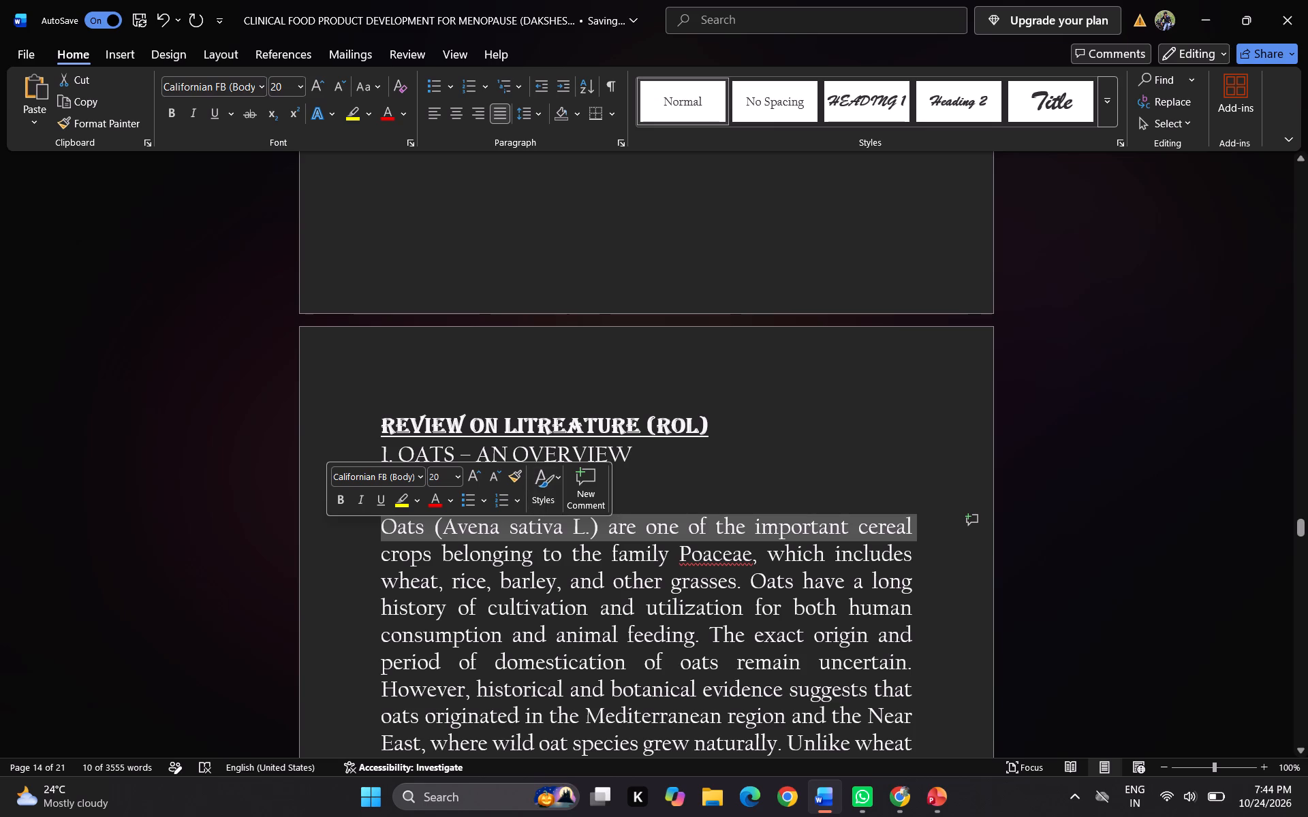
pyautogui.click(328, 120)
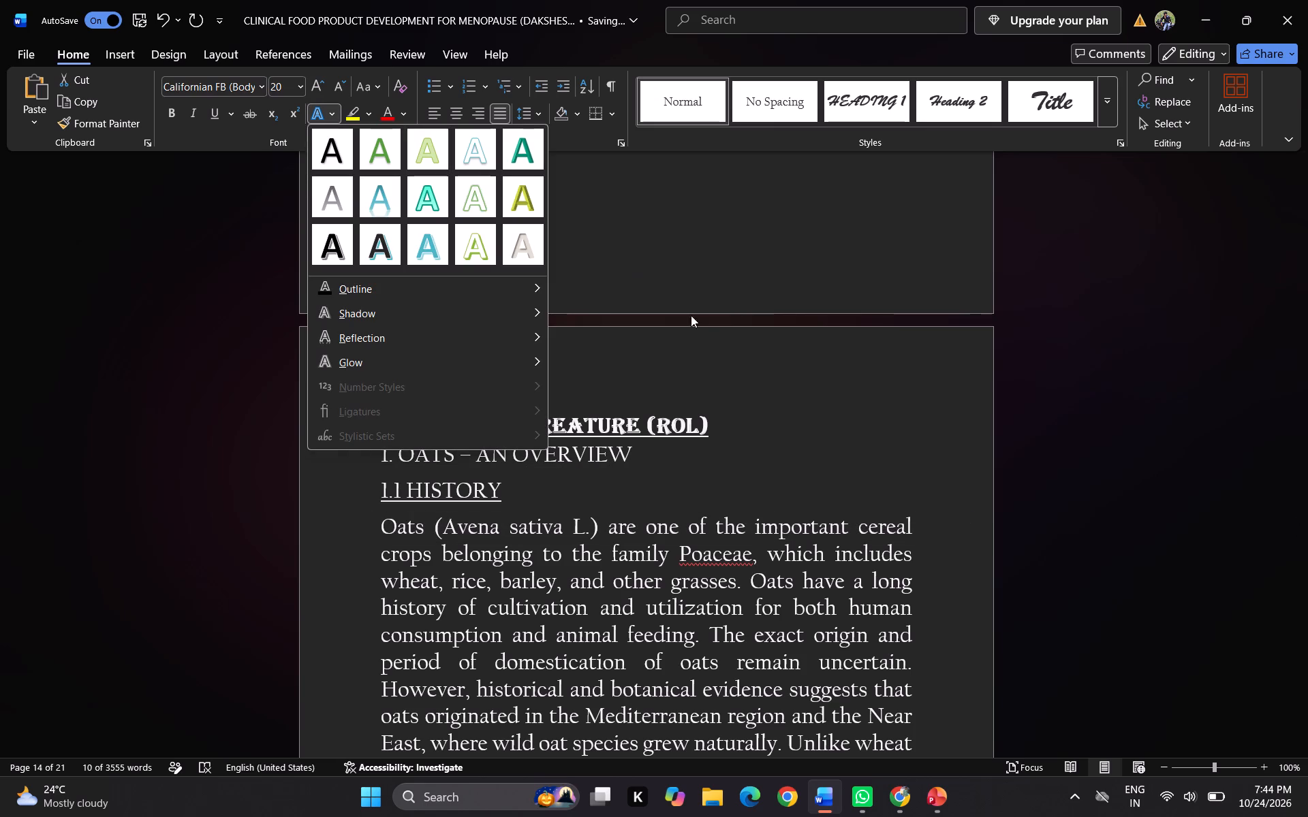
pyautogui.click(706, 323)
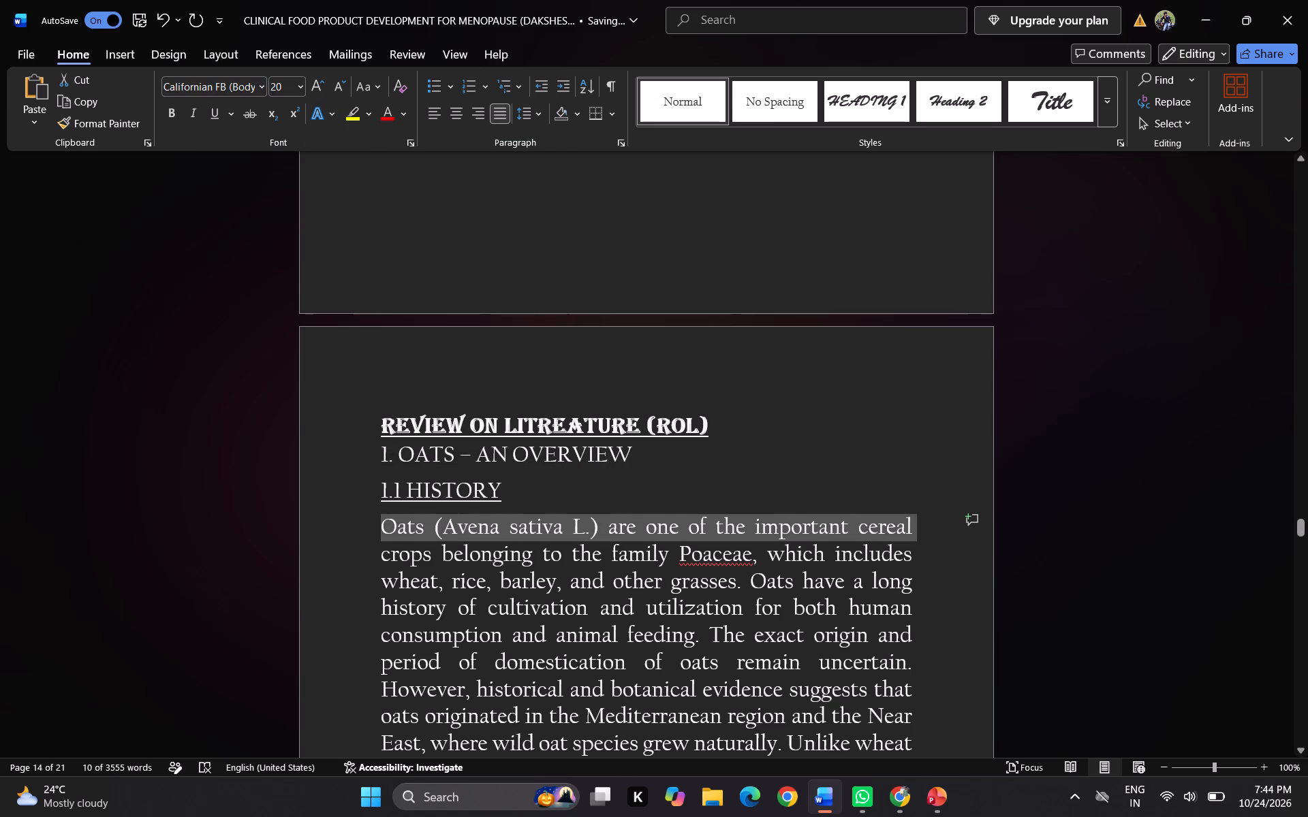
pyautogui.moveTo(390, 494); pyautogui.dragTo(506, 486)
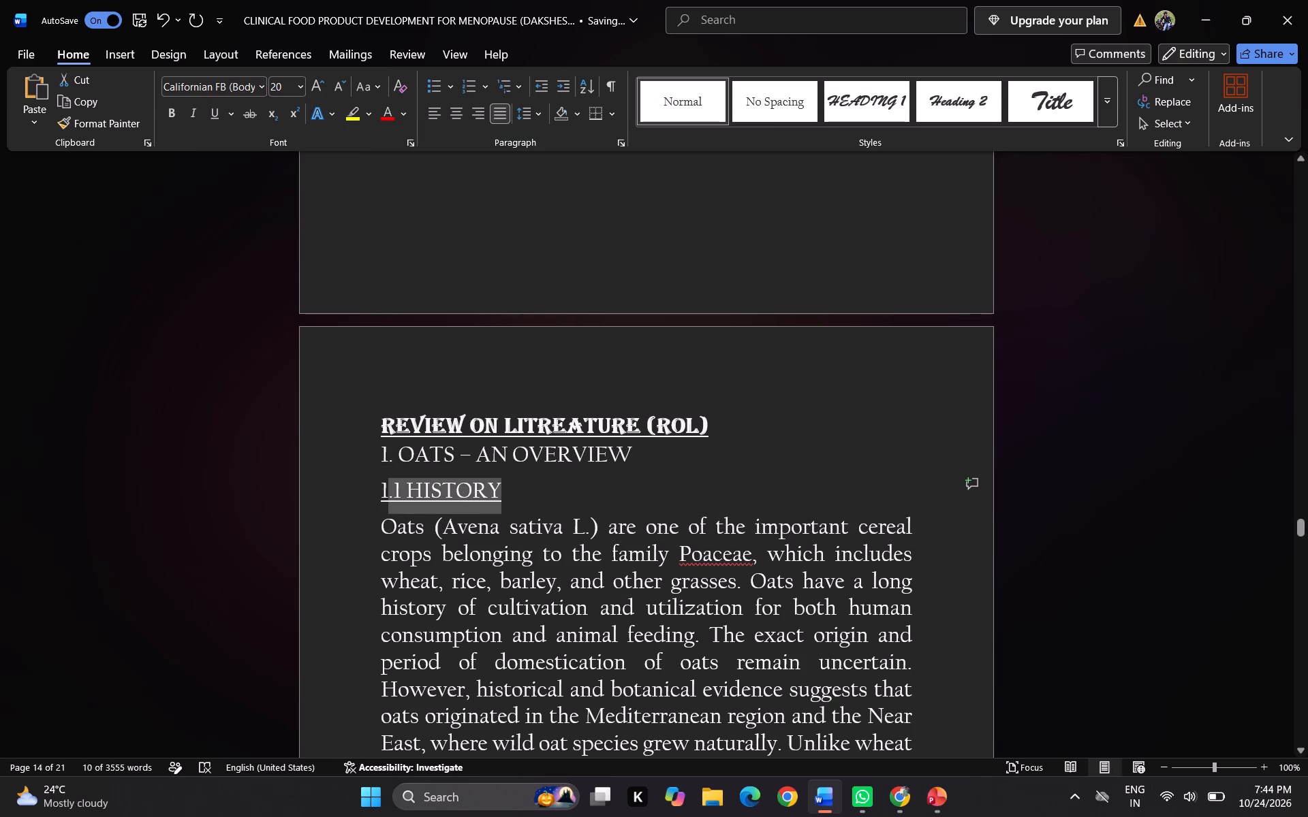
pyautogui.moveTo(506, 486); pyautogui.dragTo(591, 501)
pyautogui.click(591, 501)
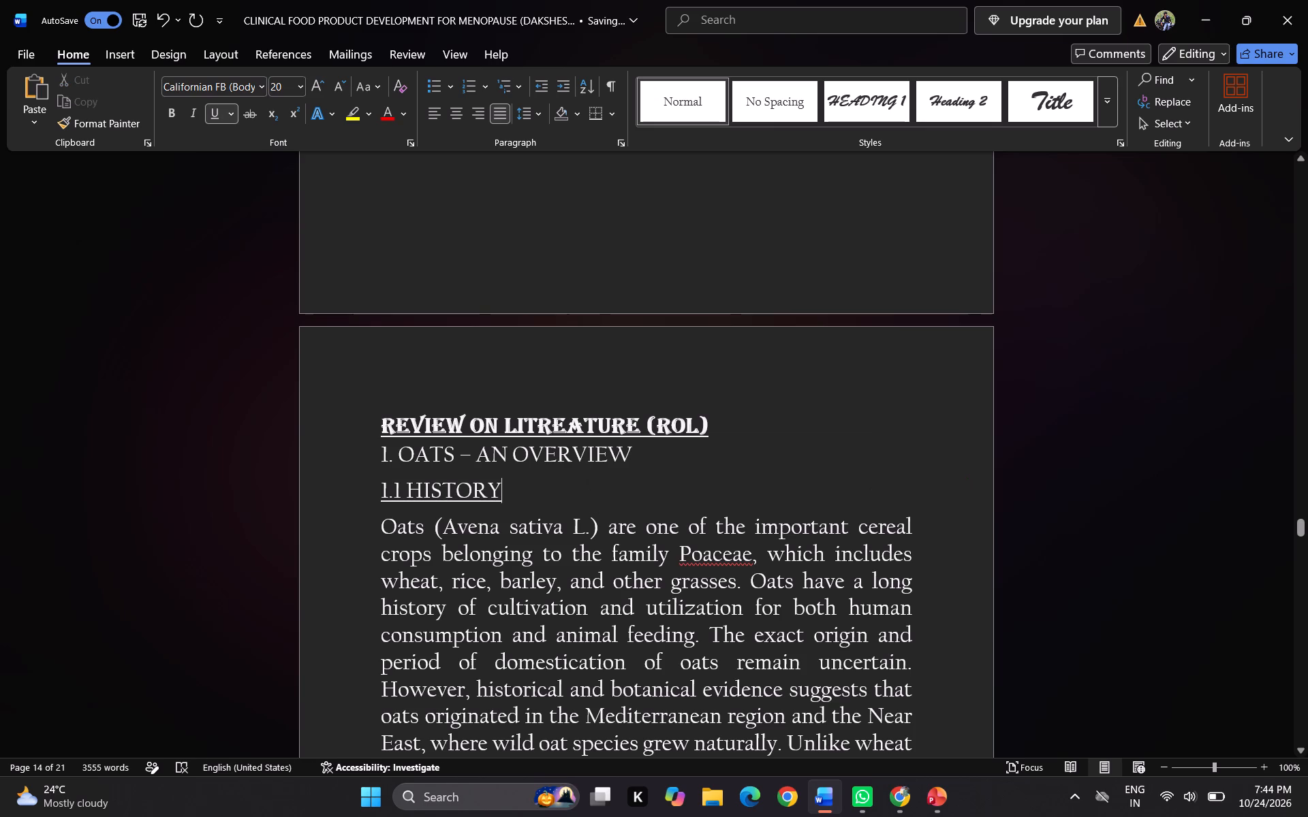
# Look through the oats history text down to its closing paragraph.
pyautogui.scroll(-13, 735, 512)
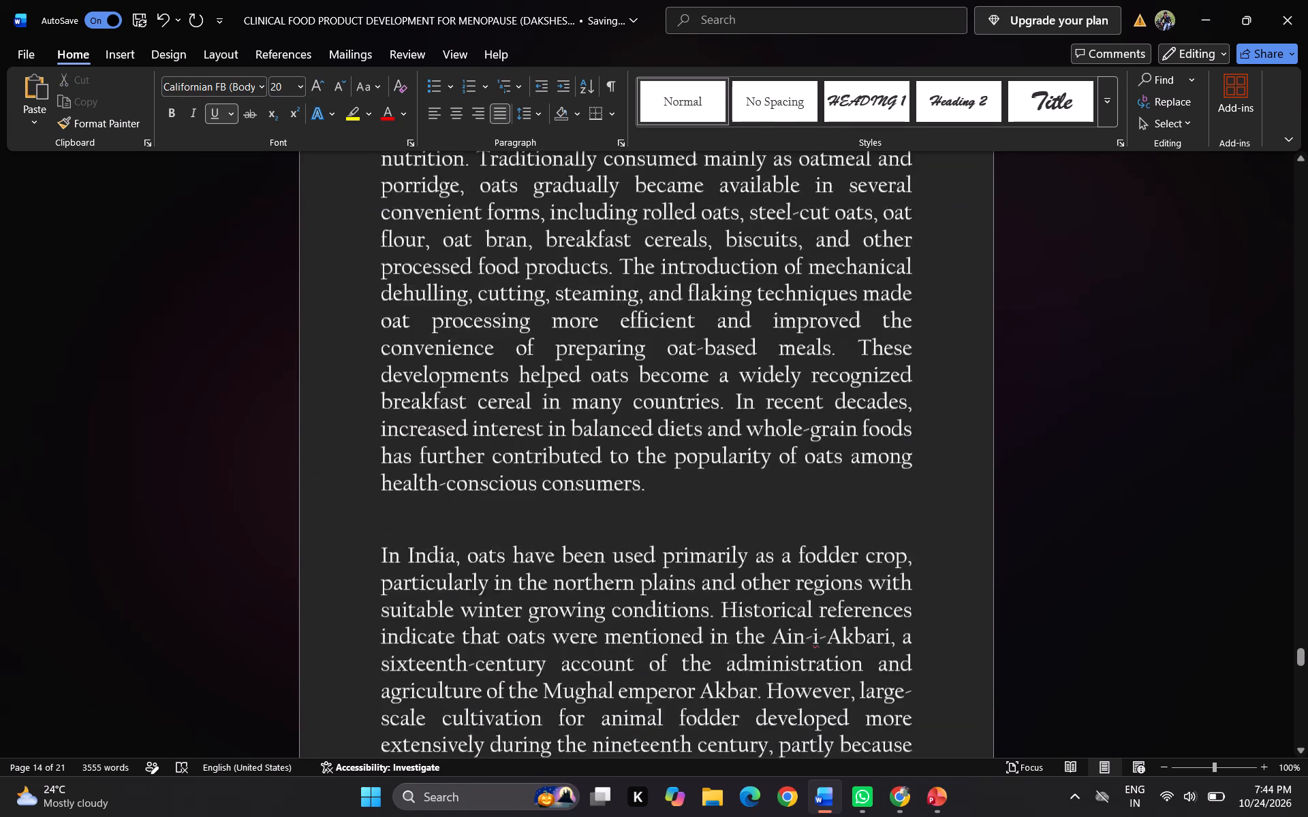
pyautogui.scroll(-5, 735, 512)
pyautogui.scroll(5, 735, 512)
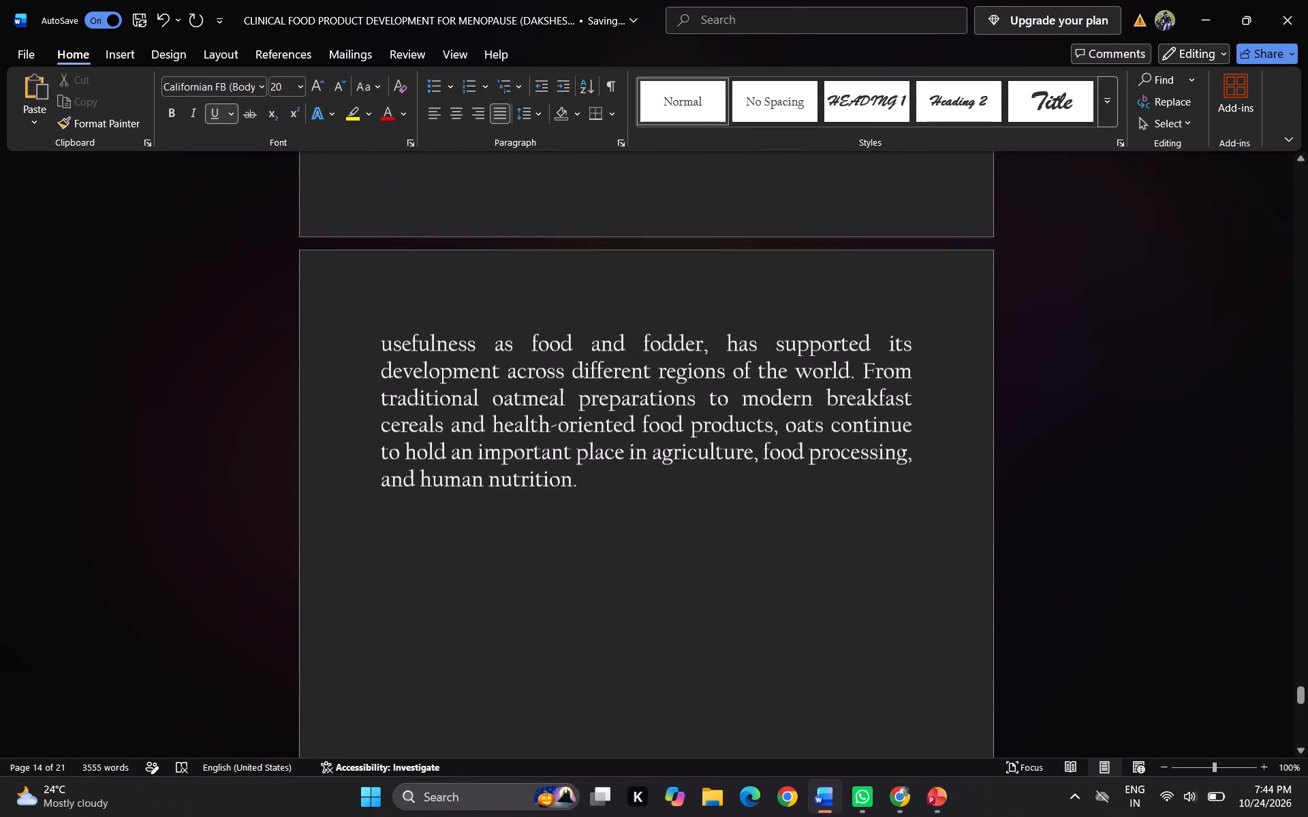